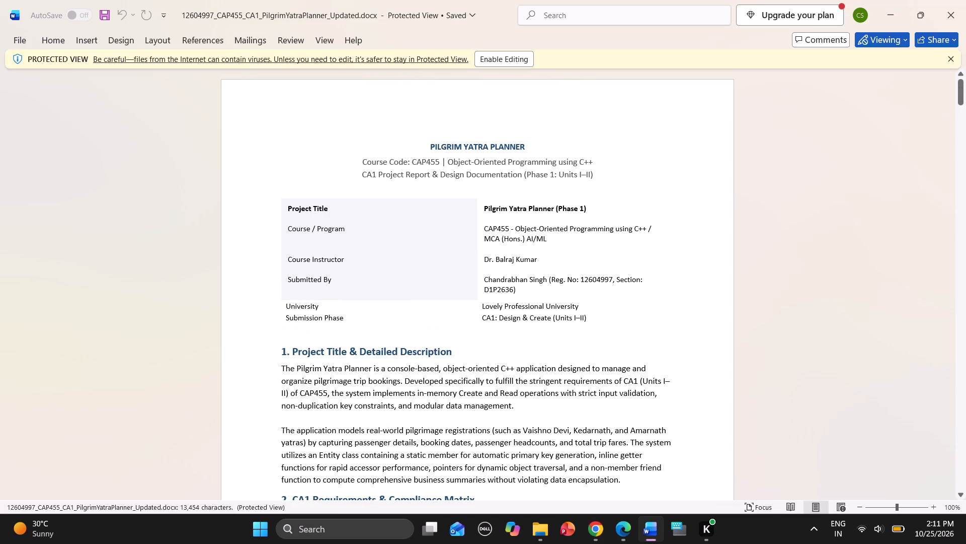
scroll(489, 223, down, 1)
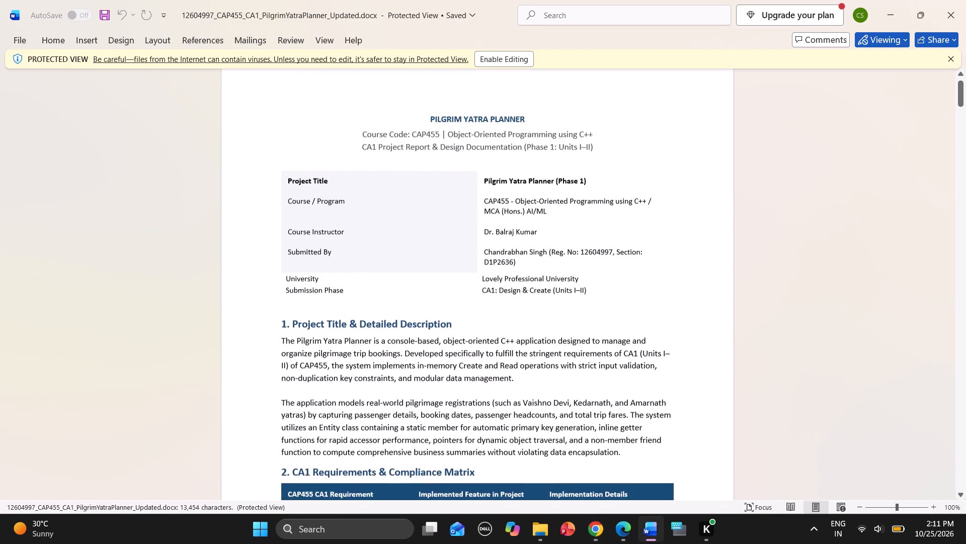
scroll(489, 223, down, 1)
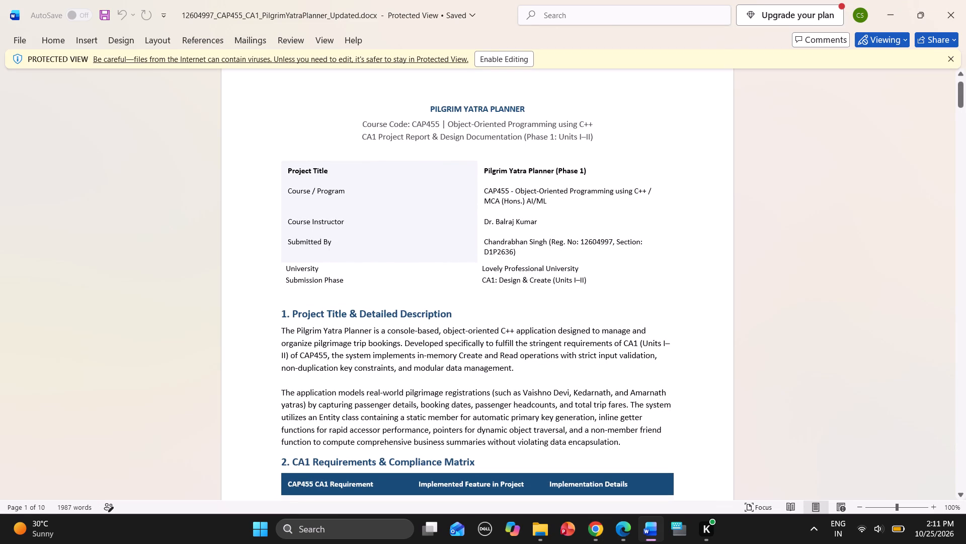
click(514, 59)
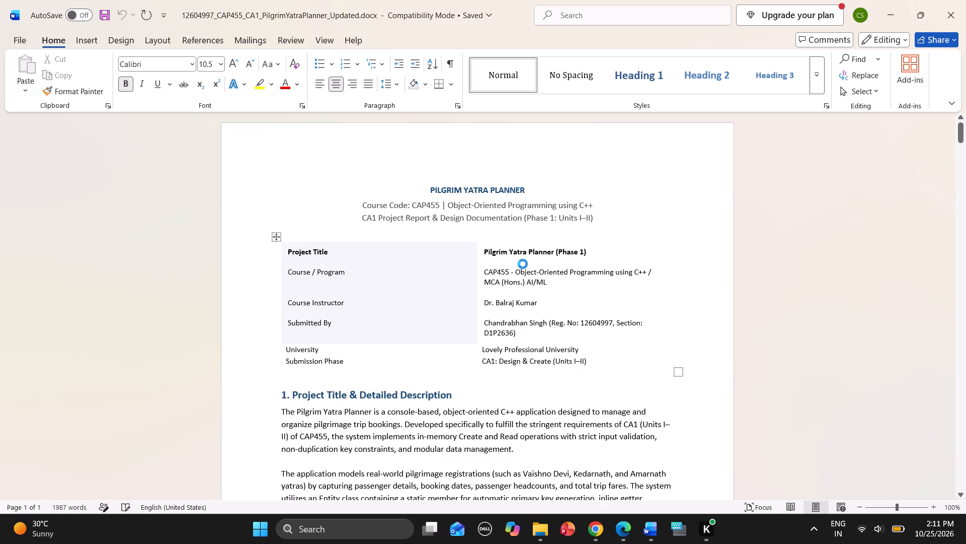
Read through the updated report, examining the title table, requirements matrix, UML specification, flowchart, data flow diagrams and C++ source code.
scroll(522, 270, down, 1)
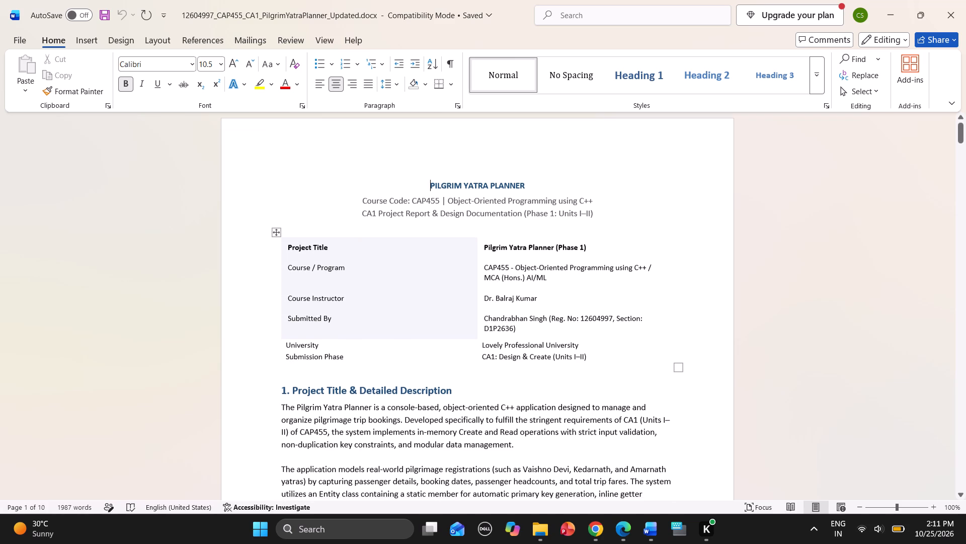
scroll(522, 270, down, 1)
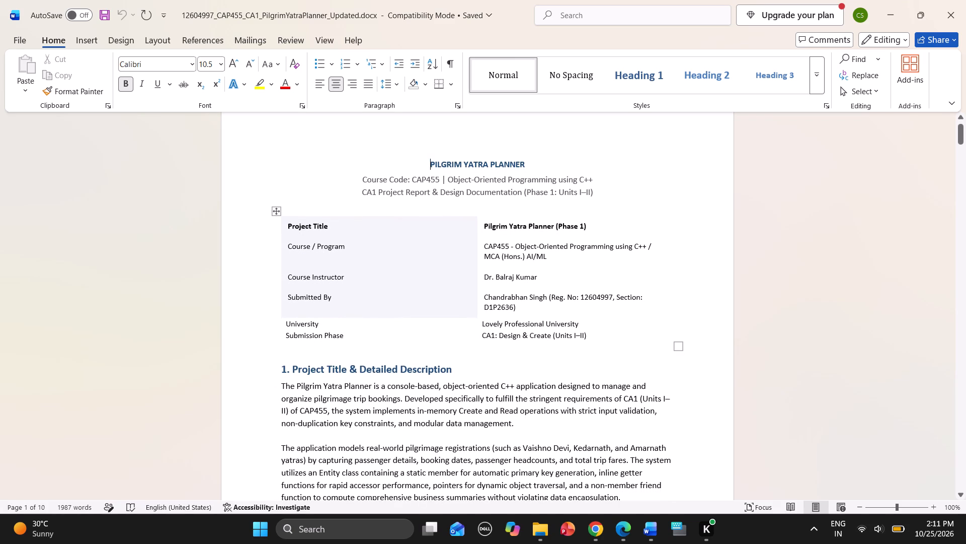
scroll(554, 256, down, 1)
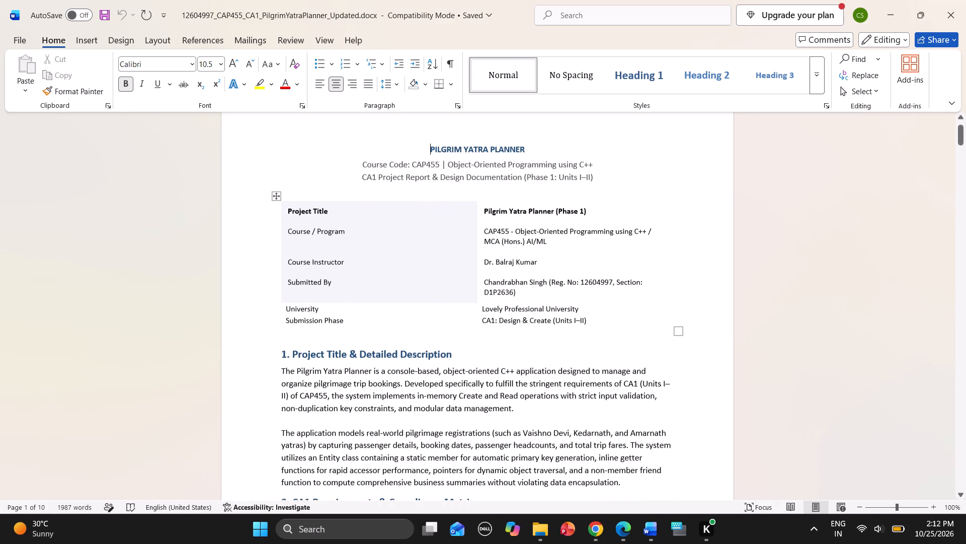
scroll(554, 256, down, 4)
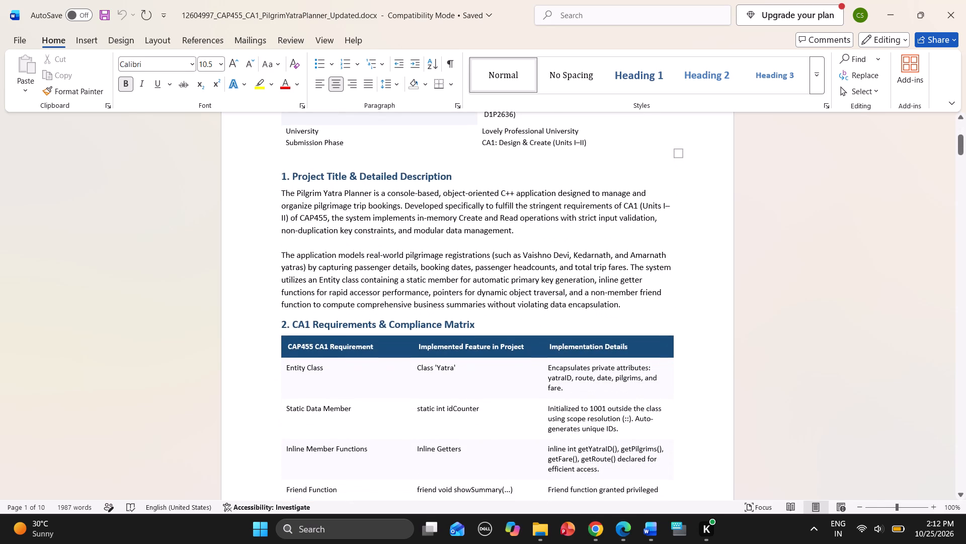
scroll(554, 256, down, 5)
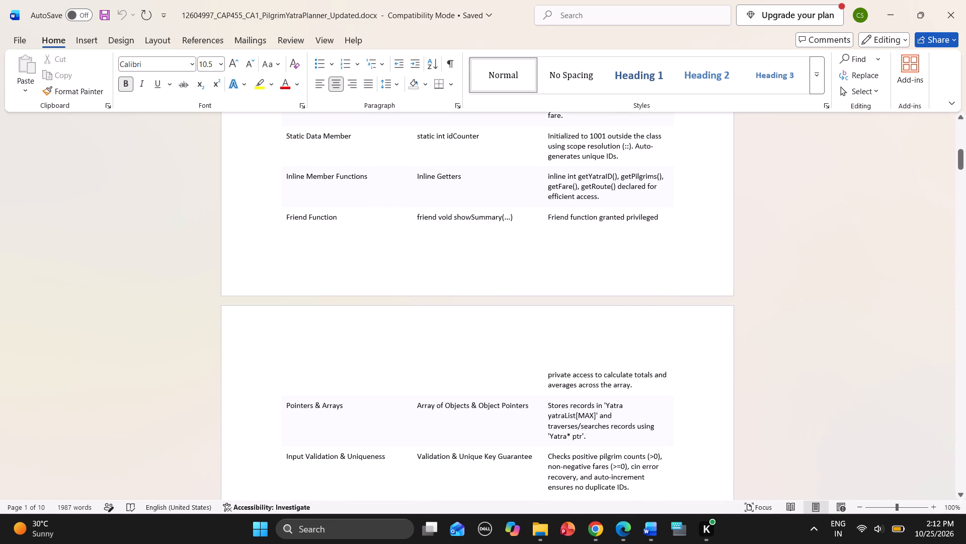
scroll(554, 256, down, 4)
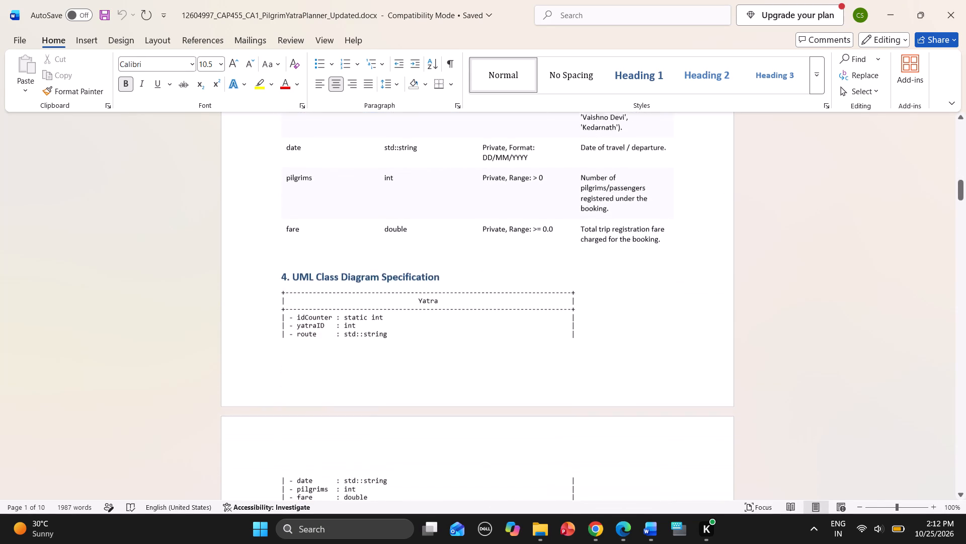
scroll(554, 256, down, 5)
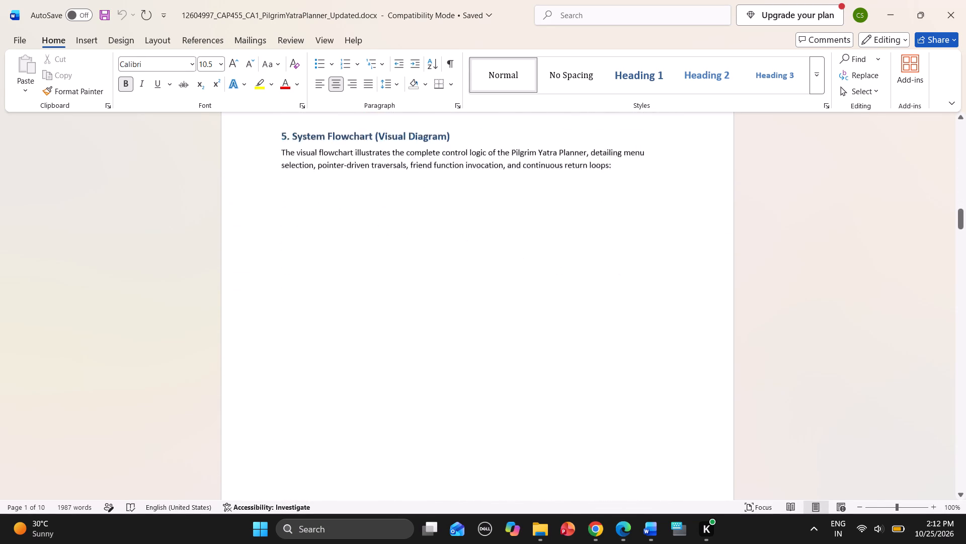
scroll(554, 256, down, 7)
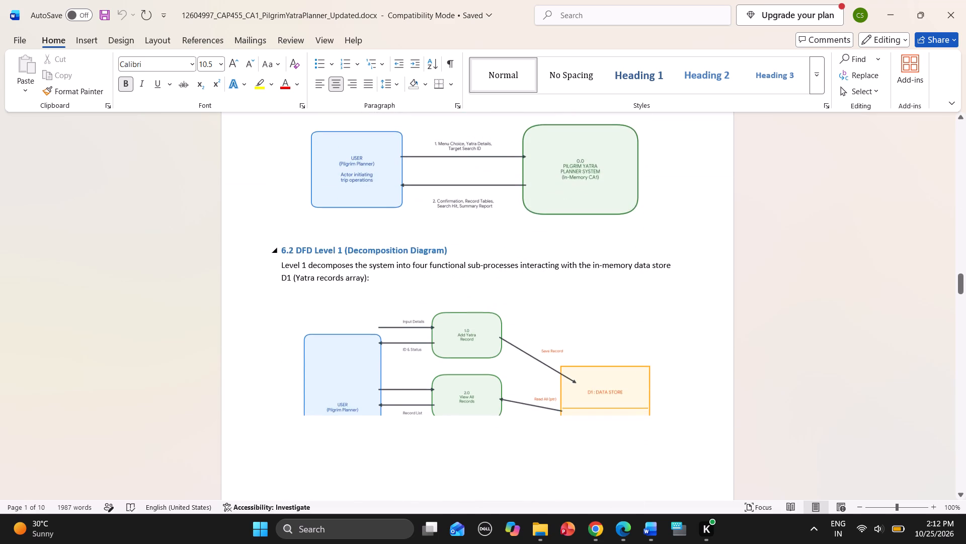
scroll(554, 256, down, 3)
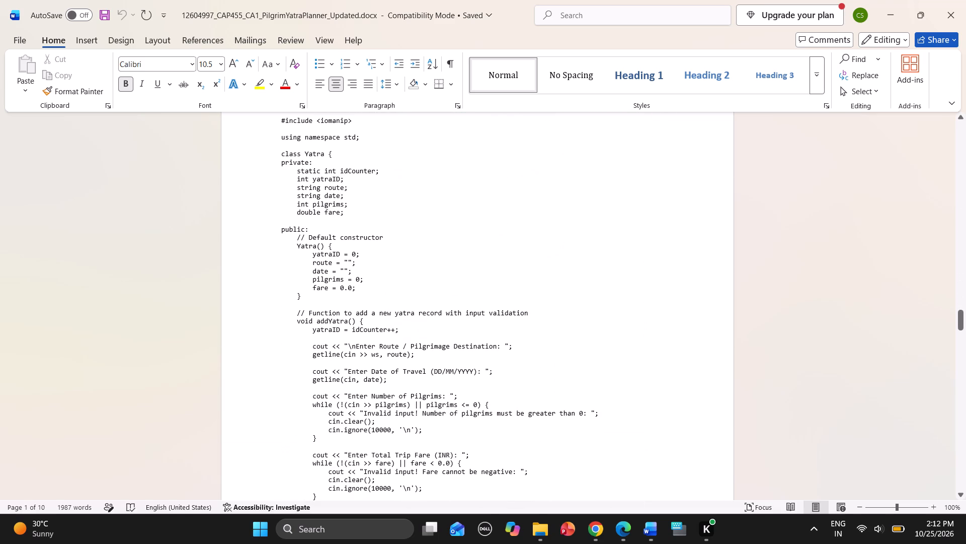
scroll(554, 256, down, 2)
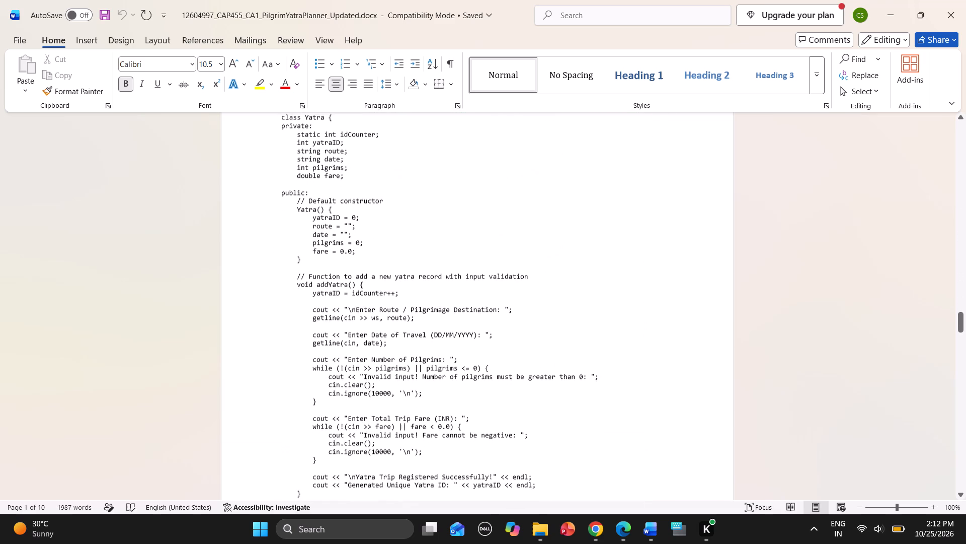
scroll(554, 256, down, 7)
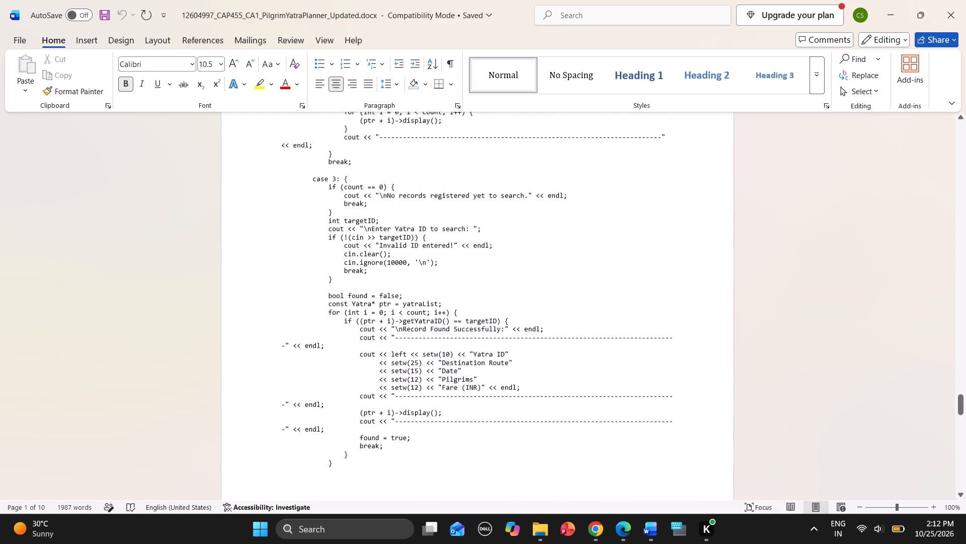
scroll(554, 256, down, 5)
scroll(554, 256, up, 2)
scroll(554, 256, down, 1)
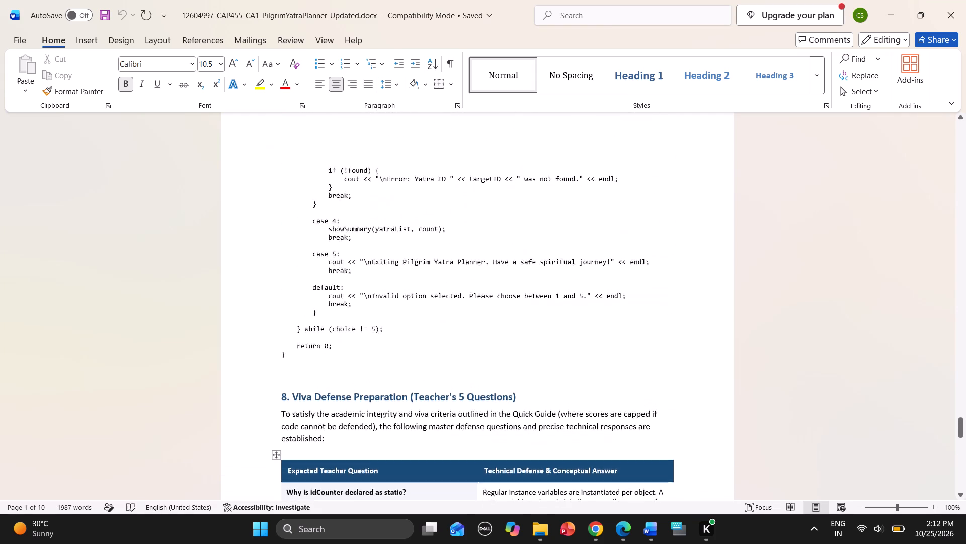
Examine the report's final section 9, Conclusion & Future Enhancements, and the end of the viva questions table.
scroll(554, 256, down, 8)
scroll(554, 256, up, 2)
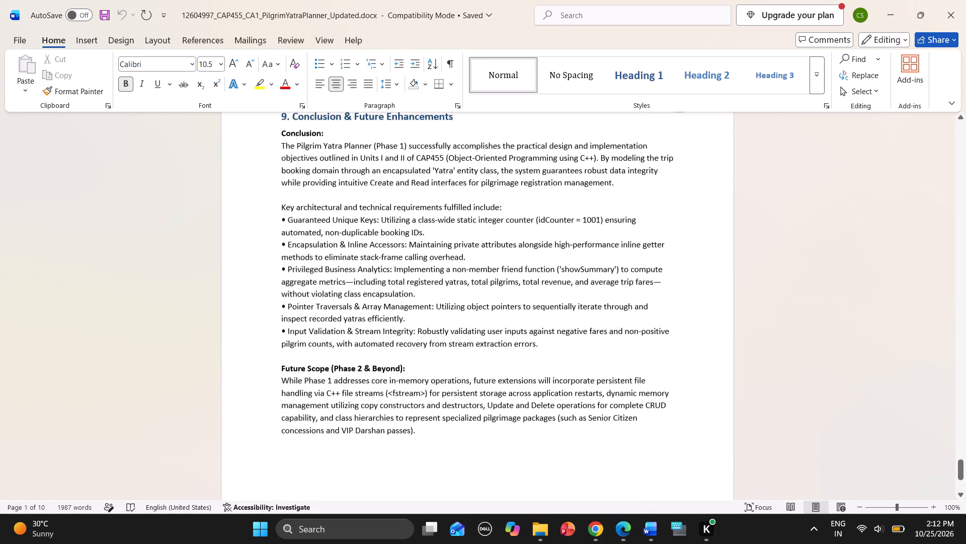
scroll(554, 256, up, 3)
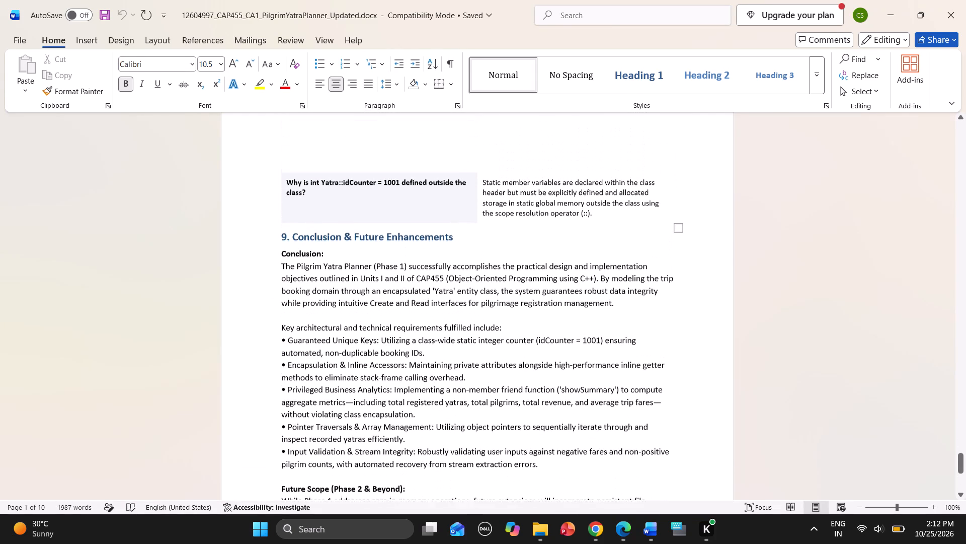
scroll(551, 291, up, 2)
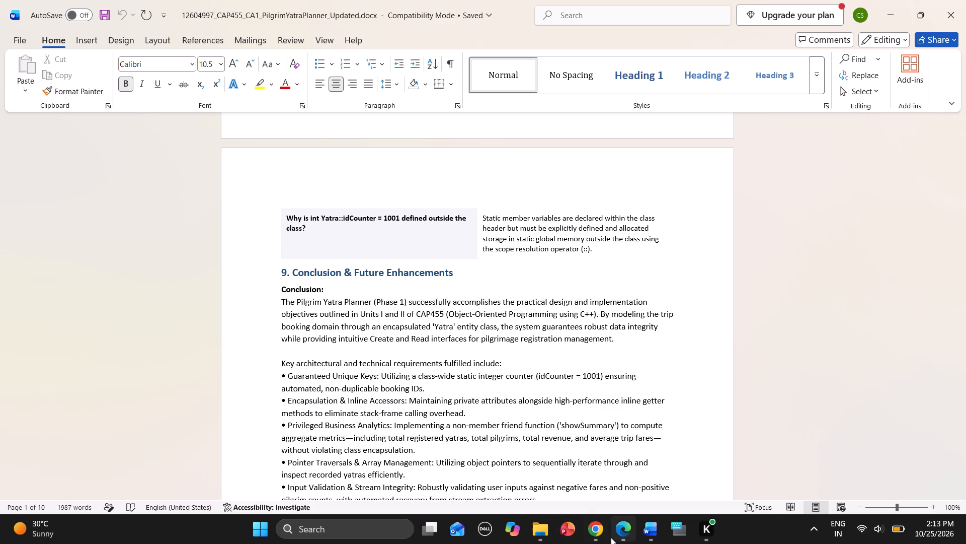
Open the earlier CAP455_CA1_PilgrimYatraPlanner_Visual Word document from File Explorer's recent files.
click(534, 536)
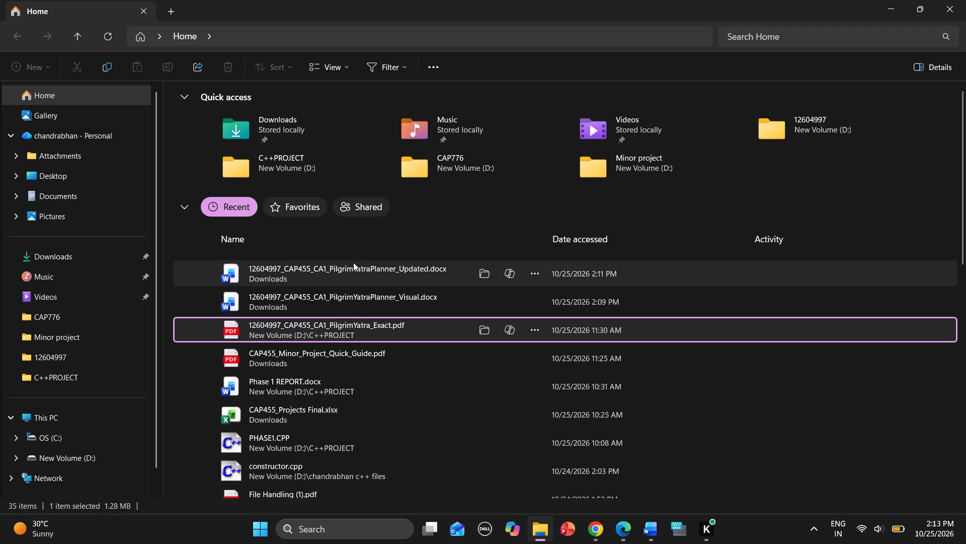
double_click(351, 290)
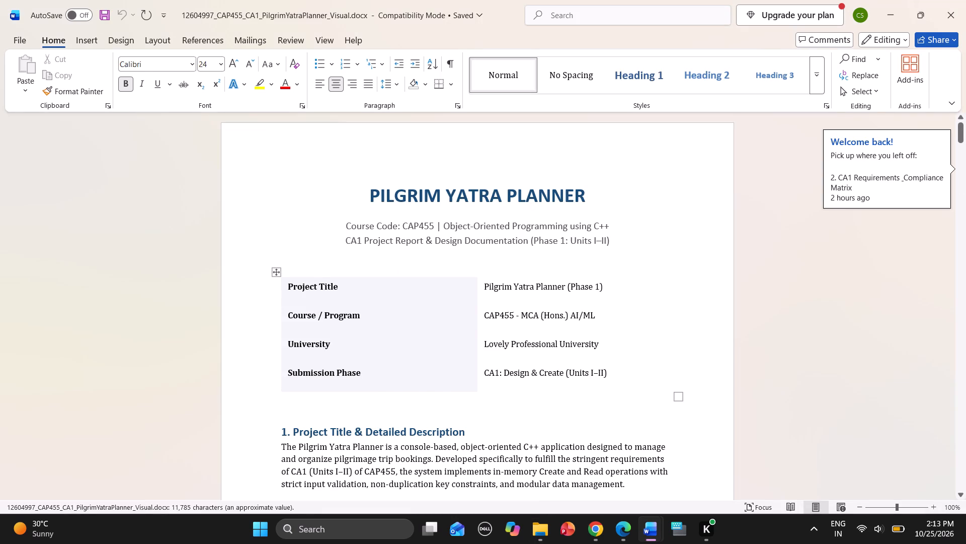
Select the Visual document's whole content, from the Pilgrim Yatra Planner title to the end of the viva questions table.
drag(367, 191, 625, 389)
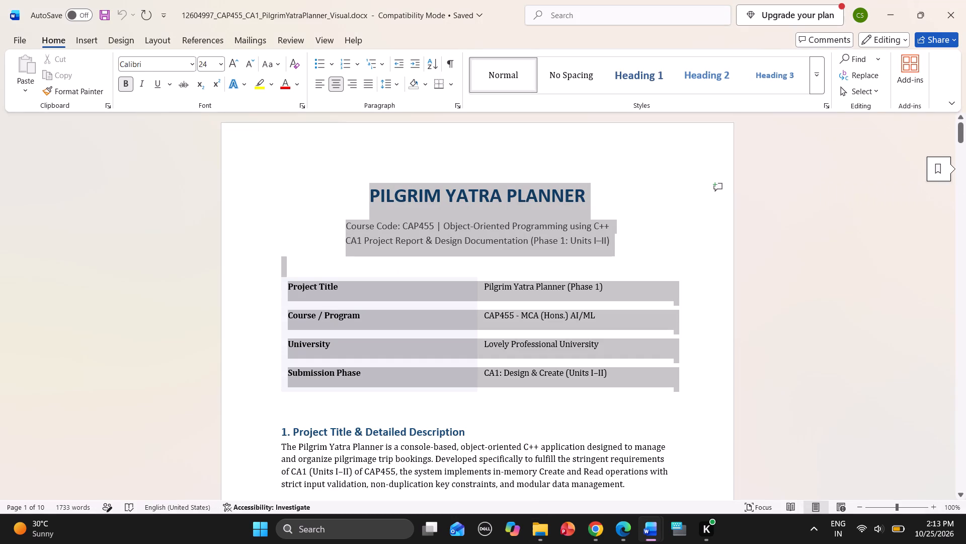
drag(625, 389, 628, 485)
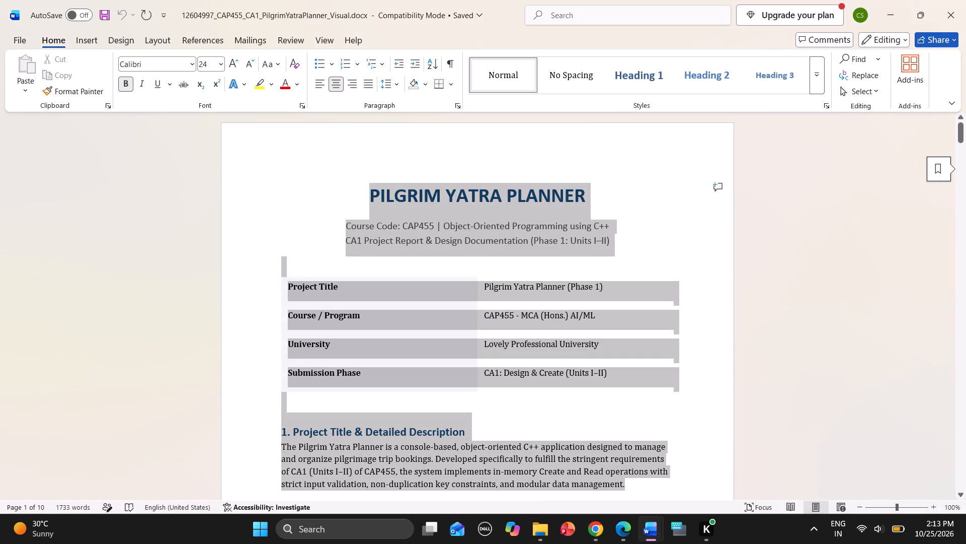
drag(628, 485, 642, 543)
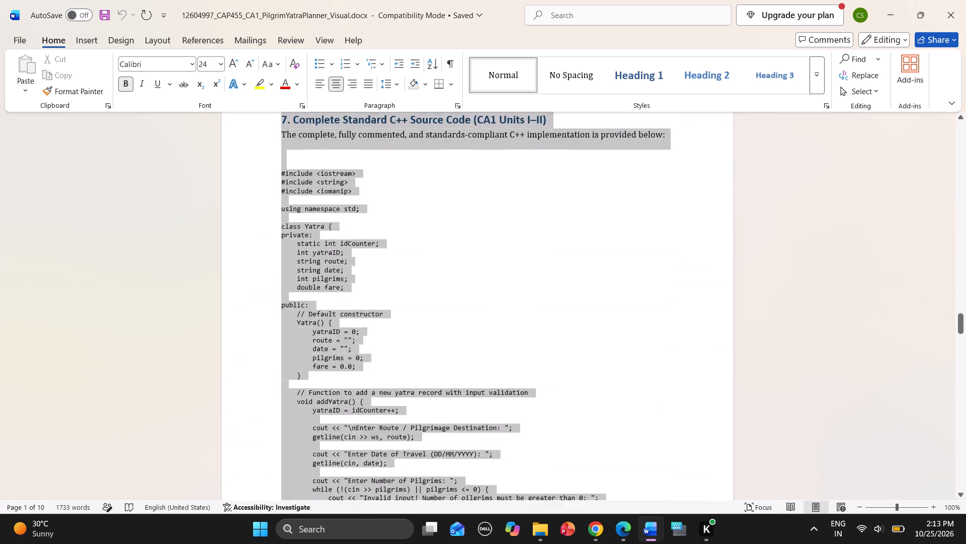
drag(642, 543, 644, 519)
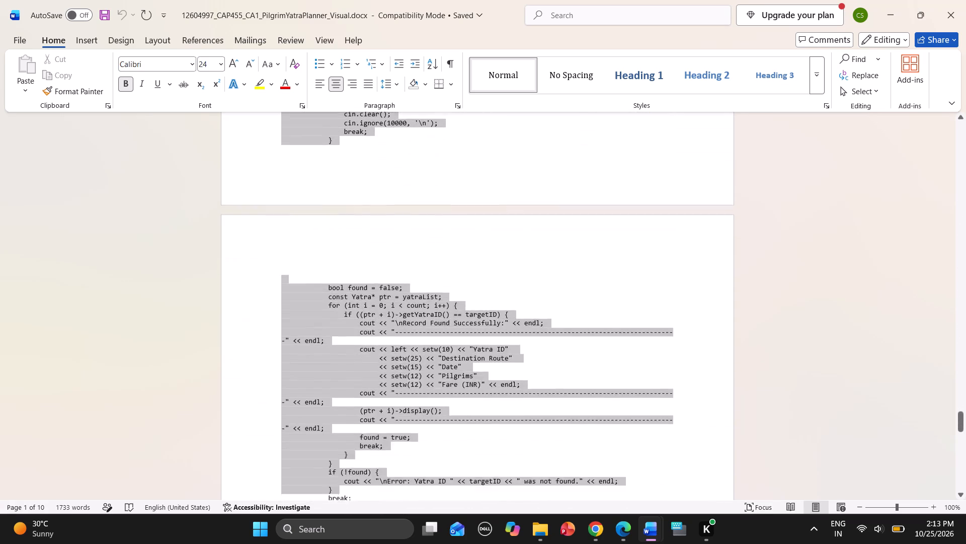
drag(644, 519, 642, 481)
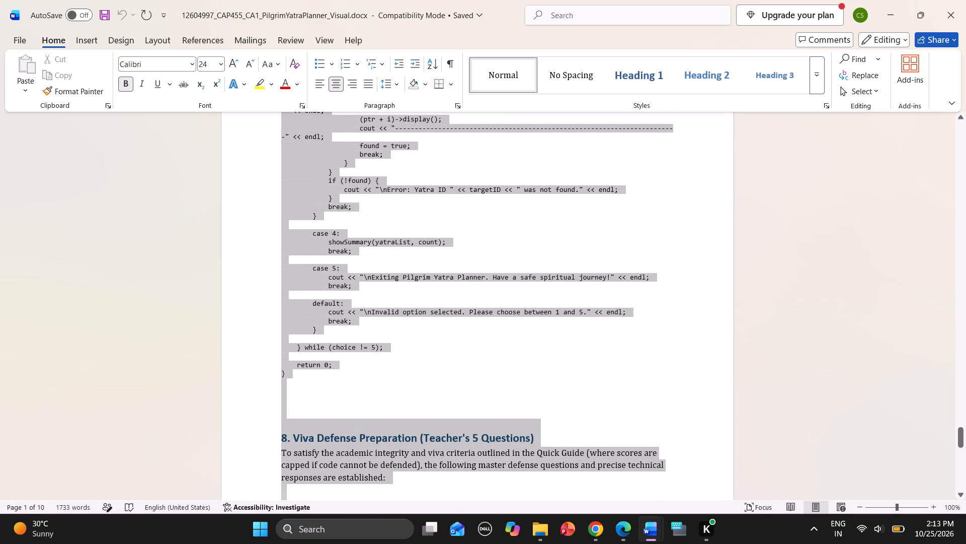
drag(642, 481, 638, 488)
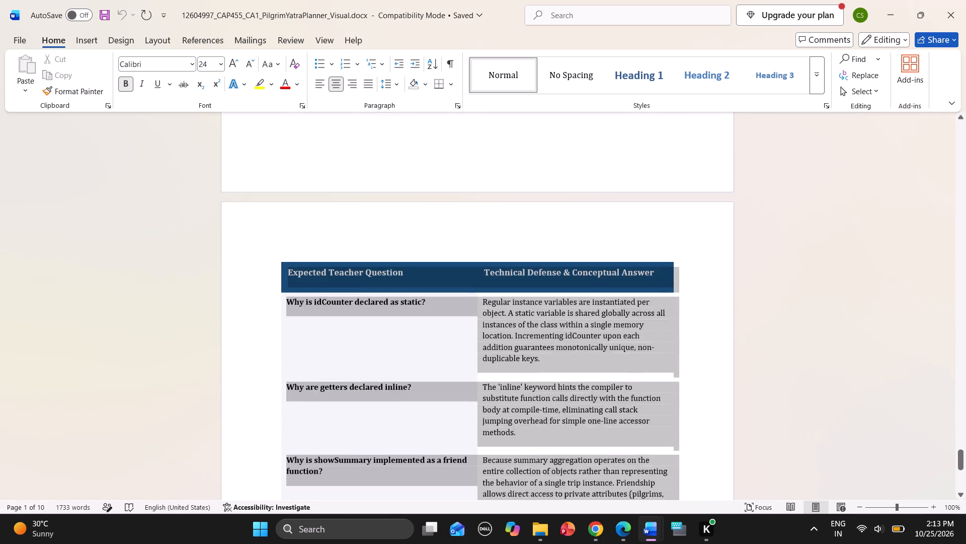
drag(638, 488, 625, 452)
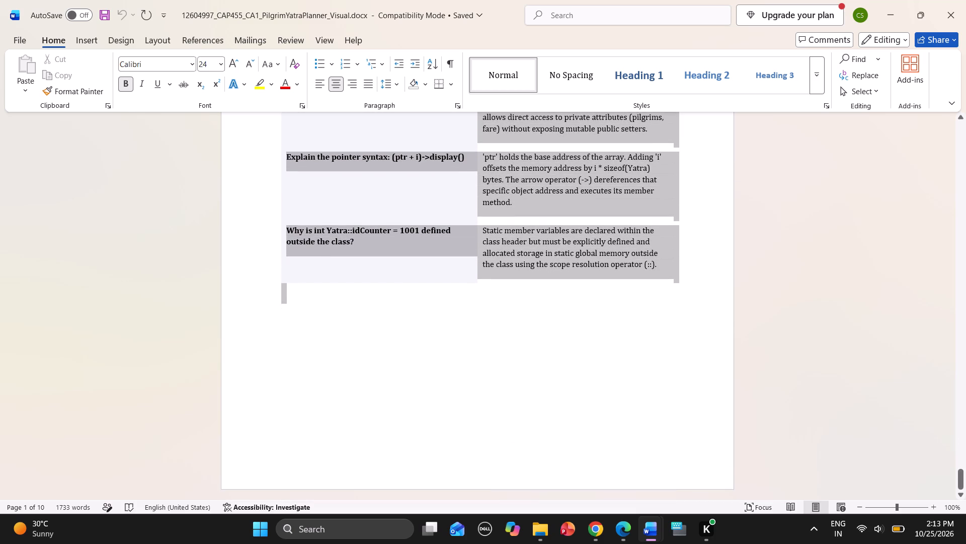
drag(625, 452, 614, 430)
scroll(614, 430, up, 3)
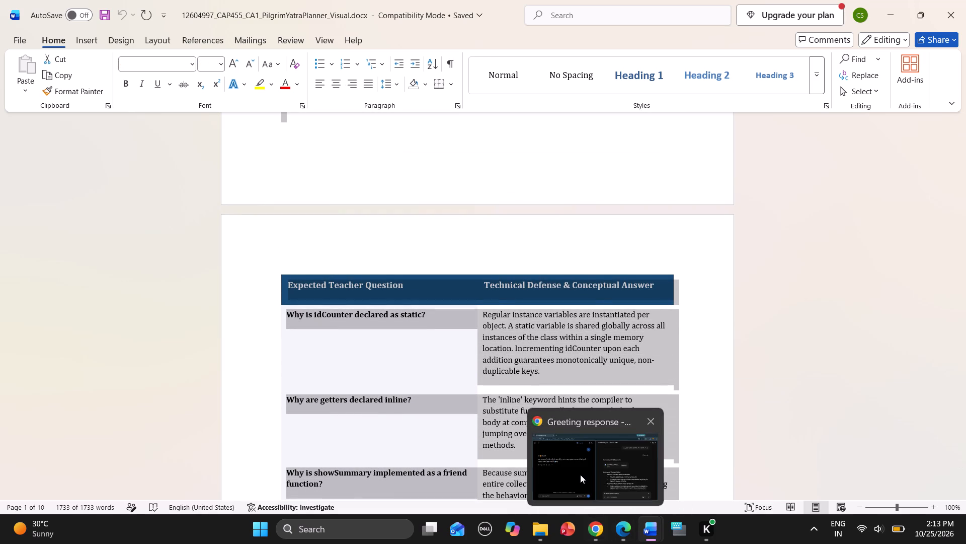
Open the CAP455_CA1_PilgrimYatra_Exact PDF from File Explorer's recent files in Word.
click(580, 474)
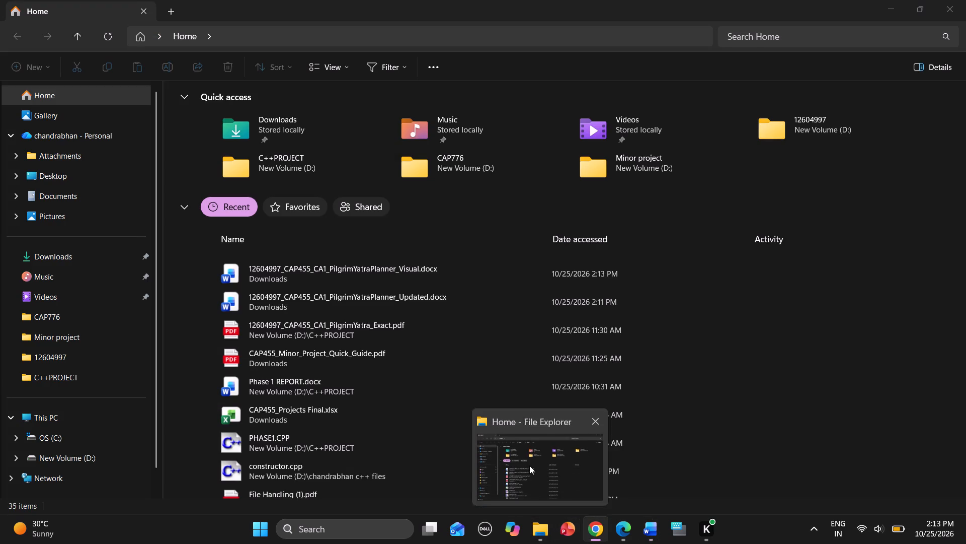
click(529, 465)
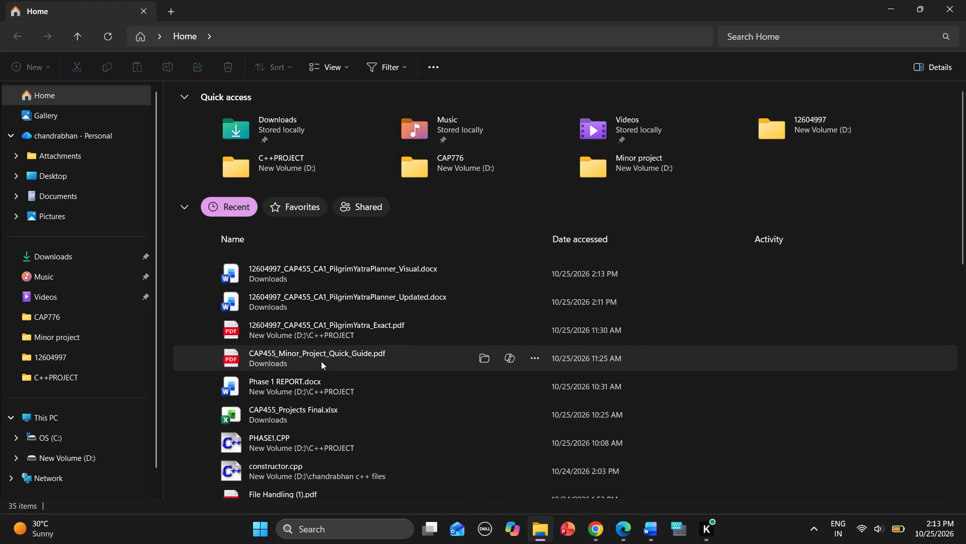
click(332, 334)
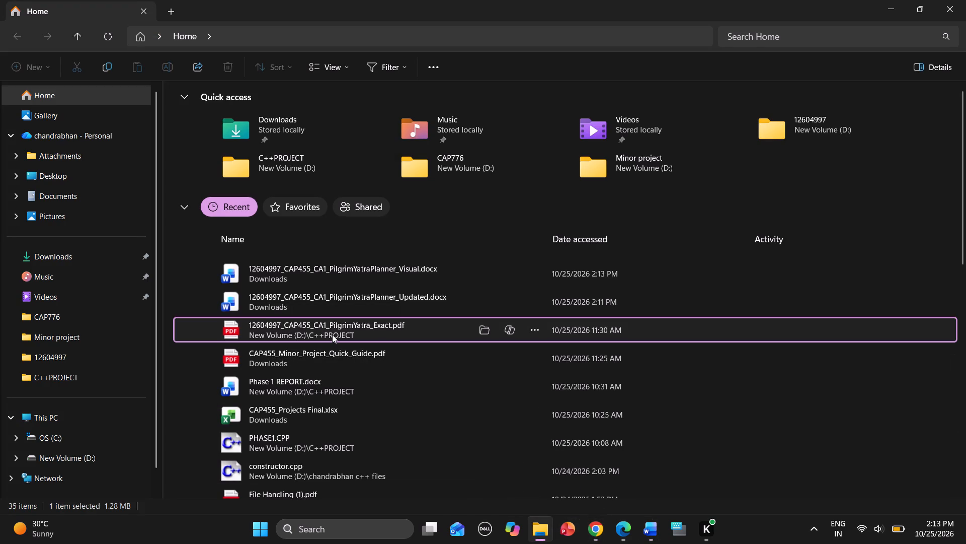
right_click(332, 334)
right_click(332, 334)
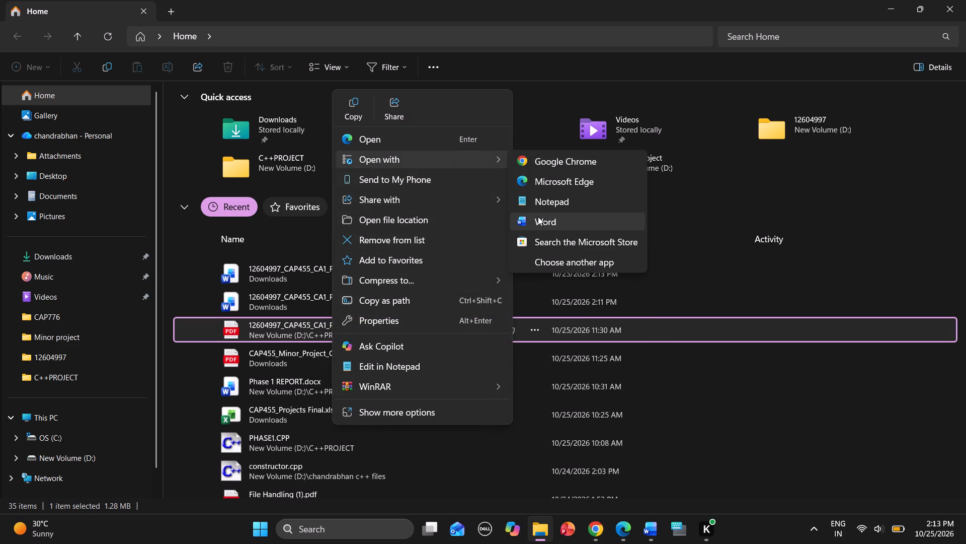
click(537, 217)
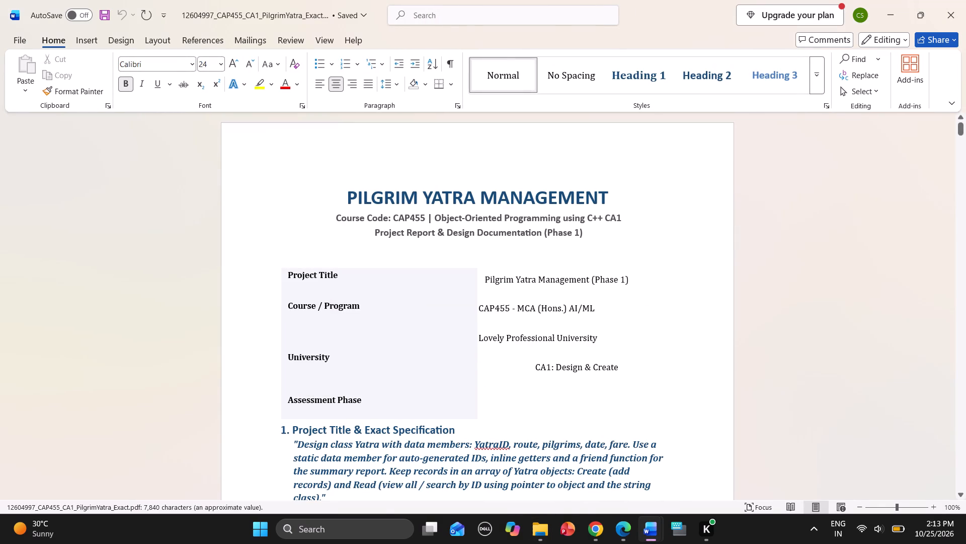
Examine the Exact report in Word from its title table to the console output screenshots at the end.
scroll(537, 217, down, 17)
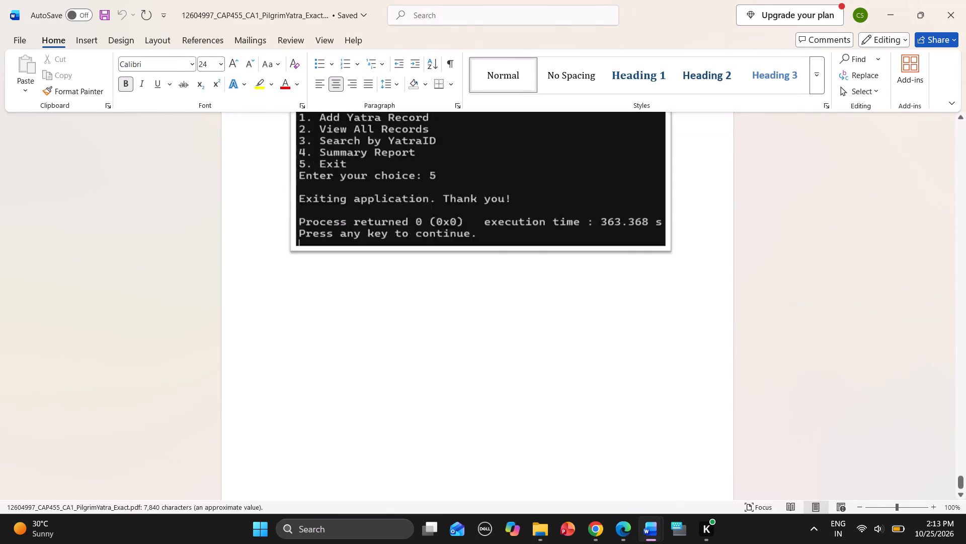
scroll(537, 217, down, 15)
scroll(537, 217, up, 9)
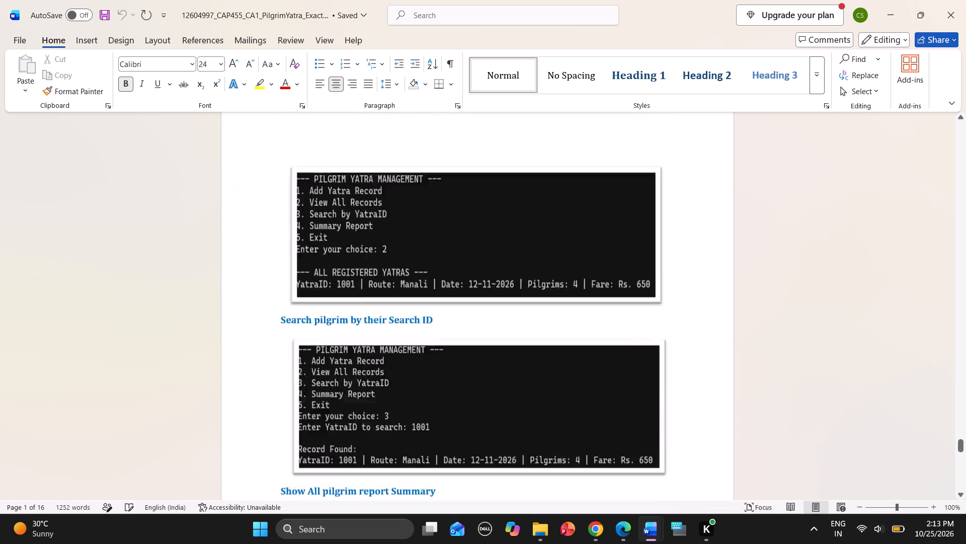
scroll(537, 217, up, 20)
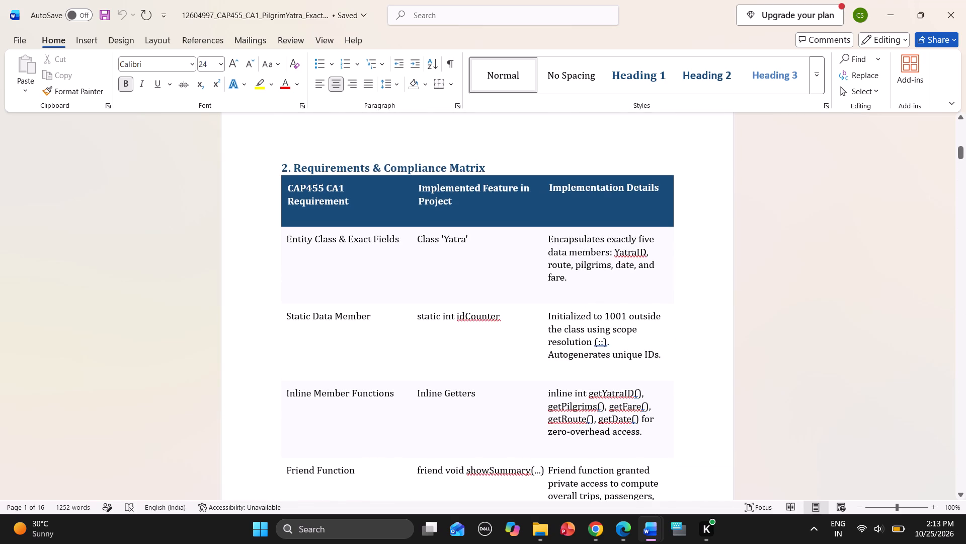
scroll(537, 217, up, 1)
scroll(537, 217, down, 3)
scroll(537, 217, down, 19)
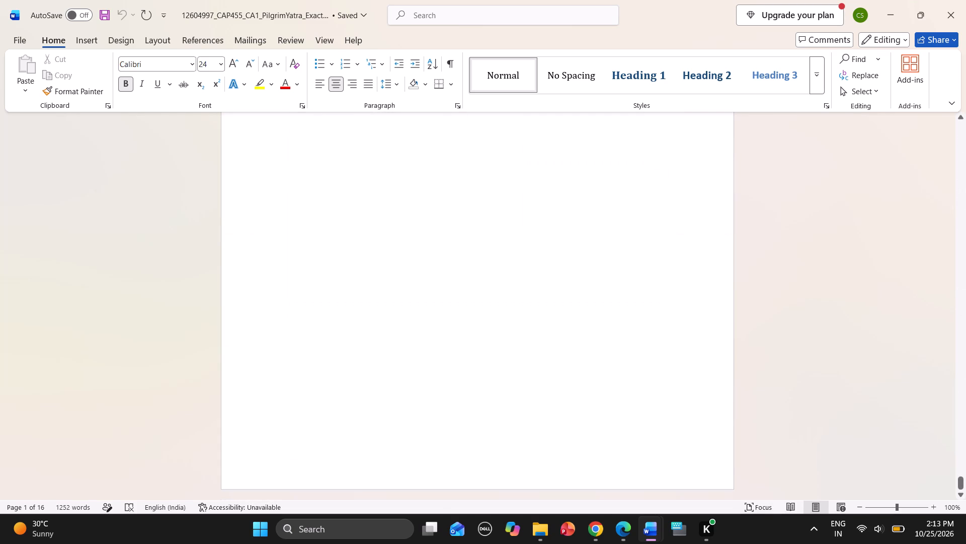
scroll(537, 217, down, 2)
scroll(537, 217, up, 4)
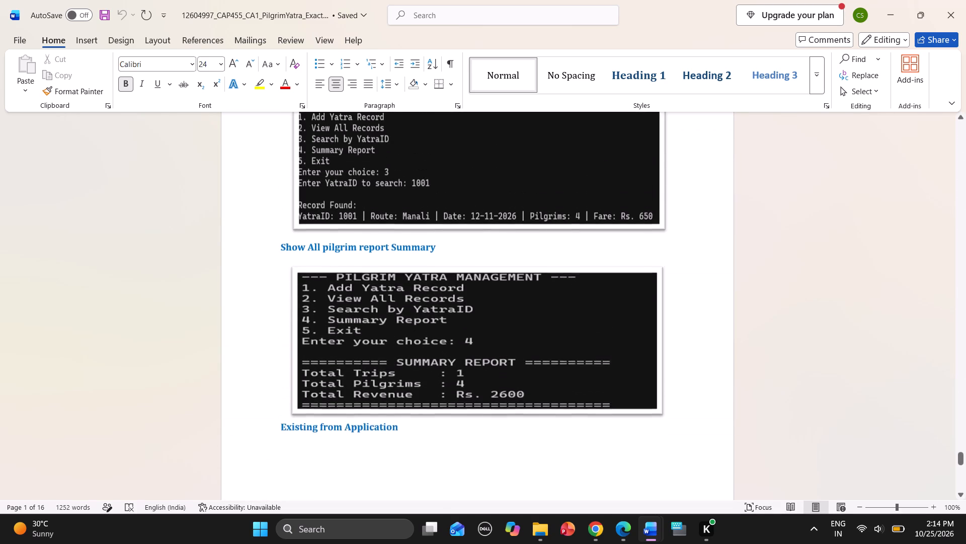
scroll(537, 217, up, 3)
scroll(537, 217, down, 1)
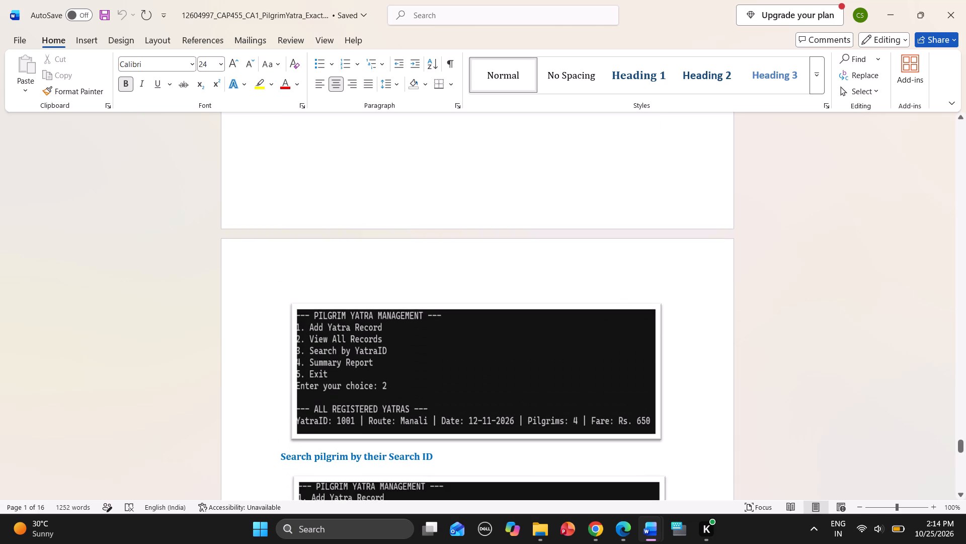
scroll(537, 217, down, 1)
scroll(537, 217, up, 19)
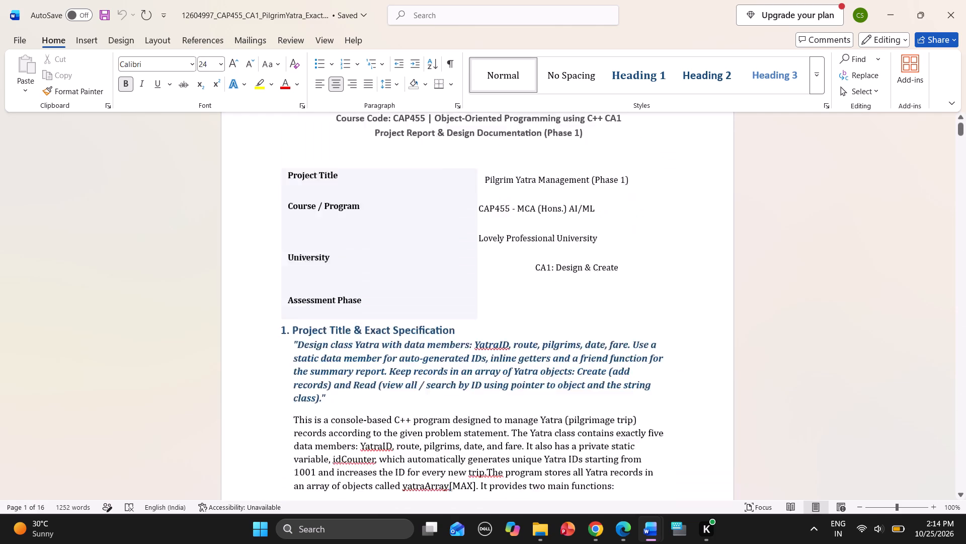
scroll(537, 217, up, 3)
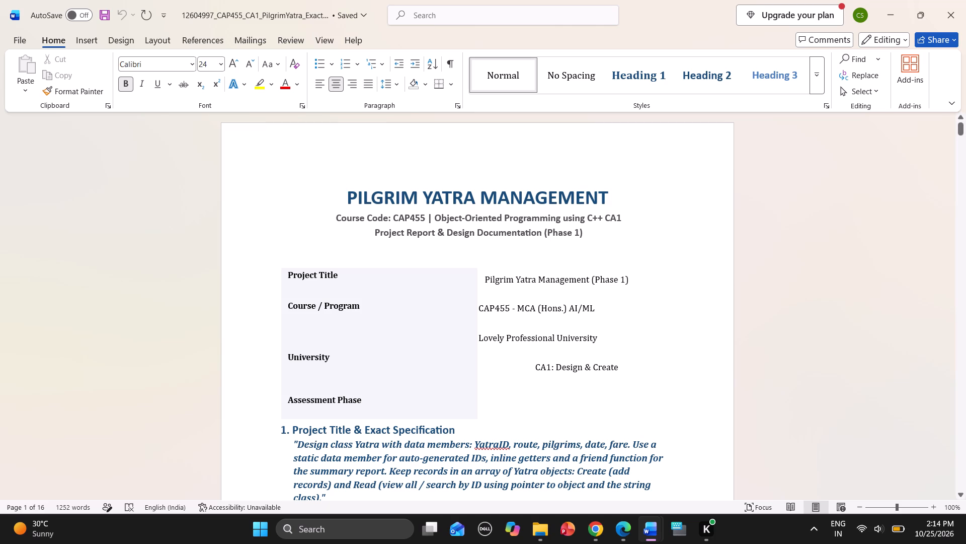
Select the whole Exact report from the Pilgrim Yatra Management title to the last page and set its font colour to black.
drag(346, 191, 646, 527)
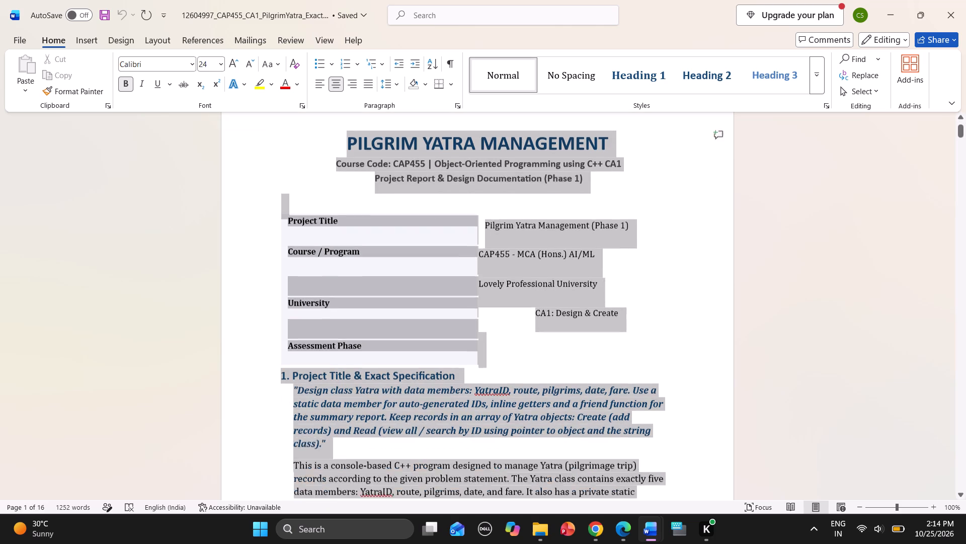
drag(646, 527, 616, 543)
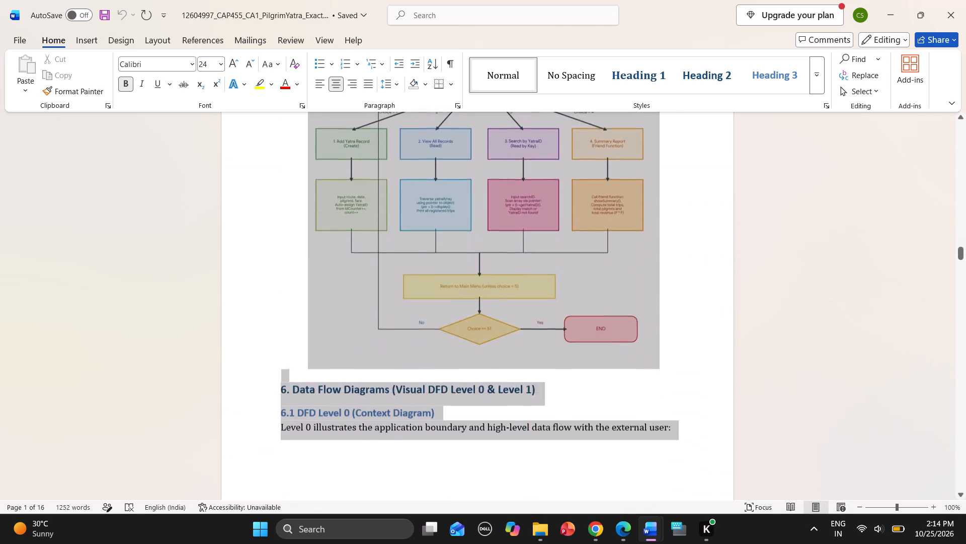
drag(616, 543, 616, 543)
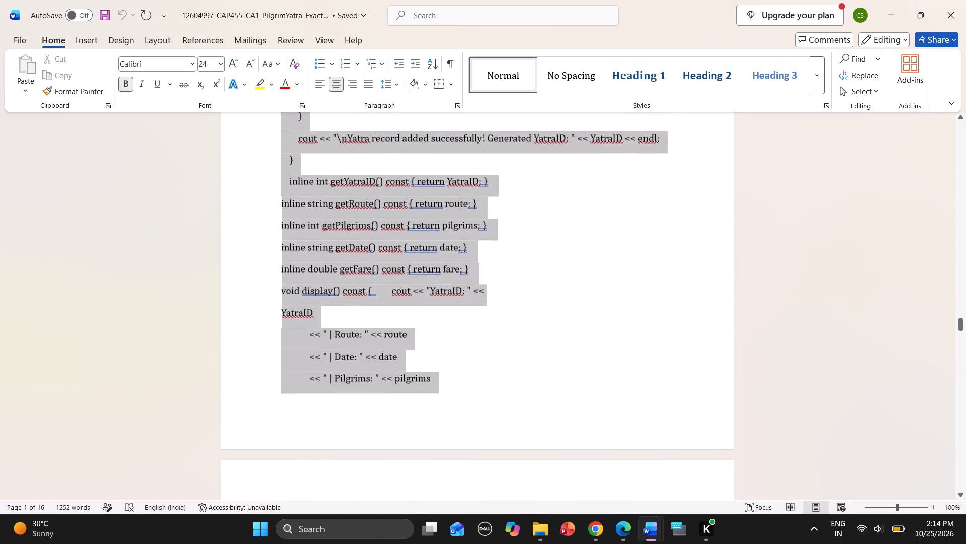
drag(616, 543, 583, 514)
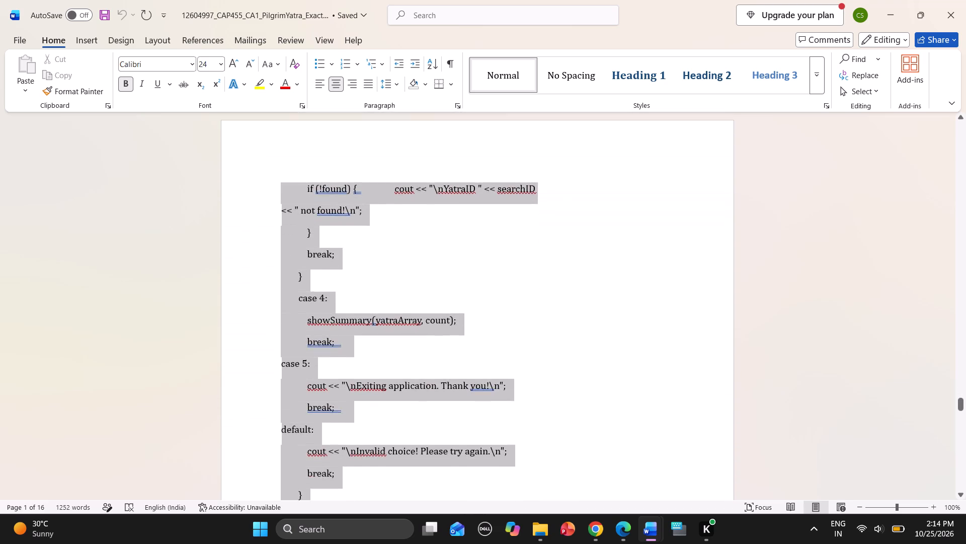
drag(583, 514, 583, 525)
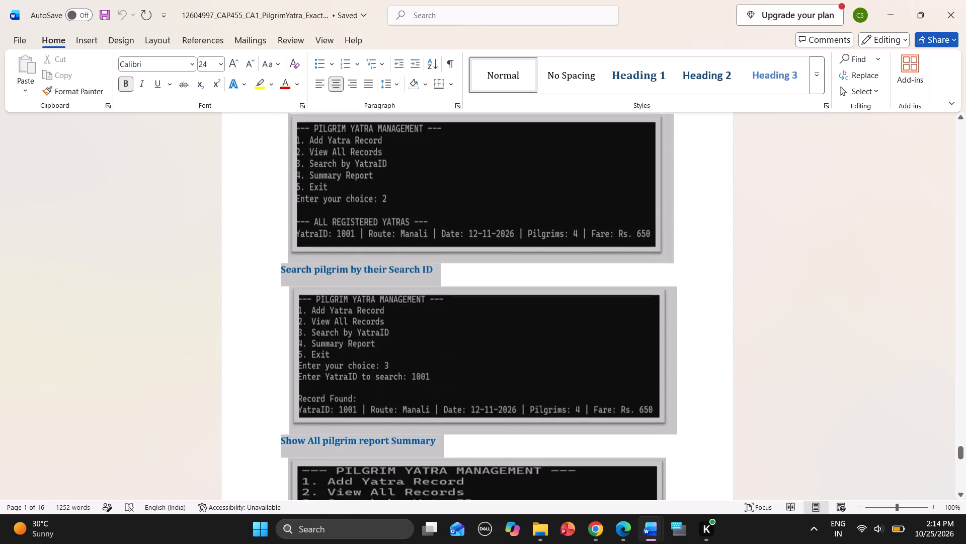
drag(583, 525, 535, 452)
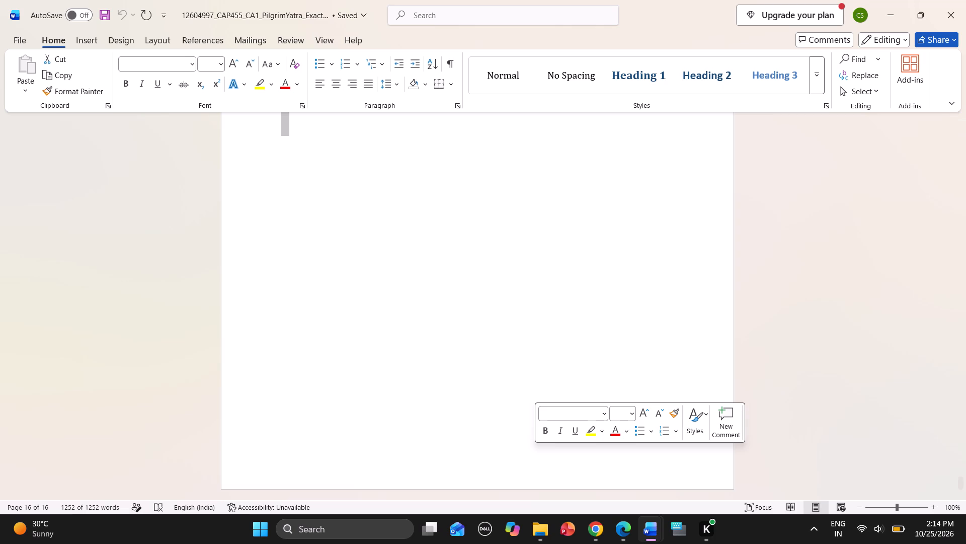
click(625, 430)
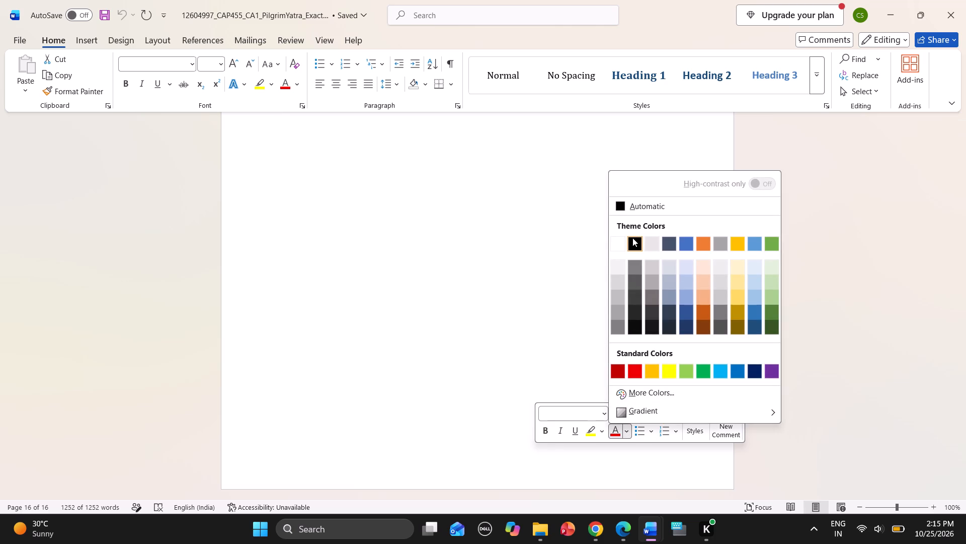
click(632, 238)
click(566, 259)
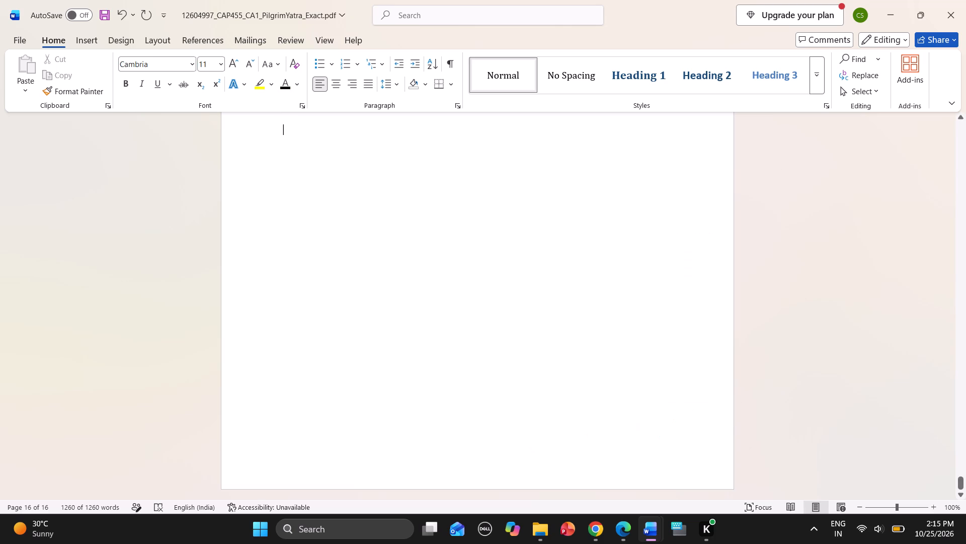
Examine the recoloured report from the last page back to the title, including the code, flowchart, UML diagram and tables.
scroll(566, 259, up, 16)
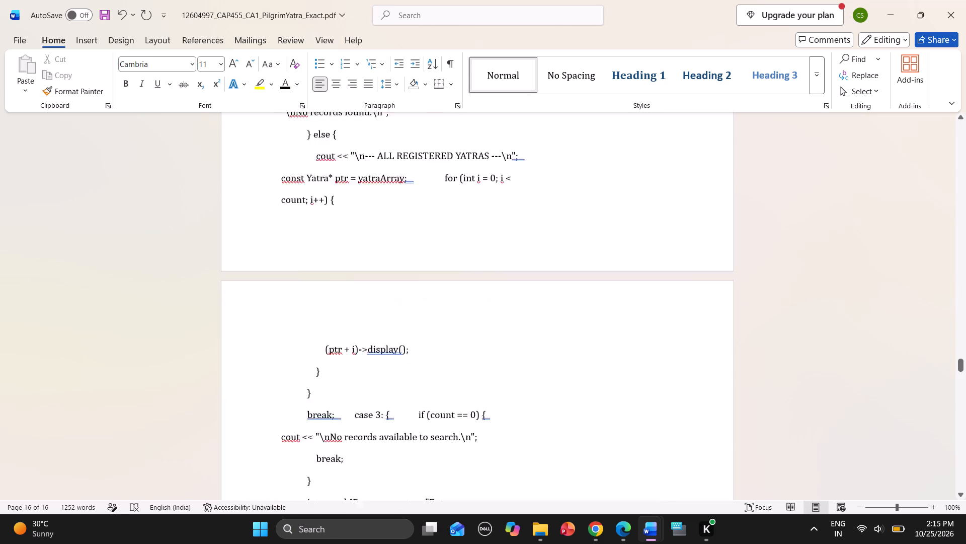
scroll(566, 259, up, 9)
scroll(566, 259, down, 2)
scroll(566, 259, up, 1)
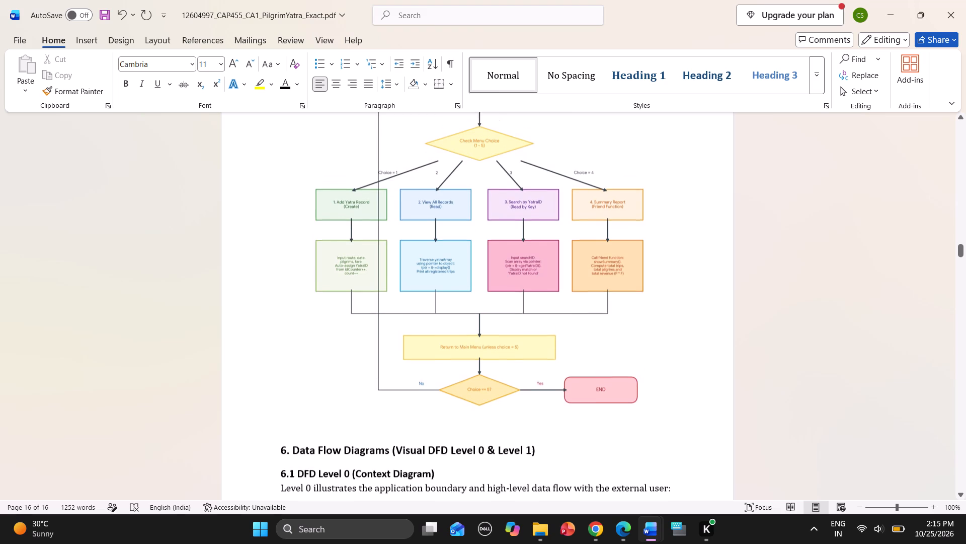
scroll(566, 259, up, 1)
click(537, 305)
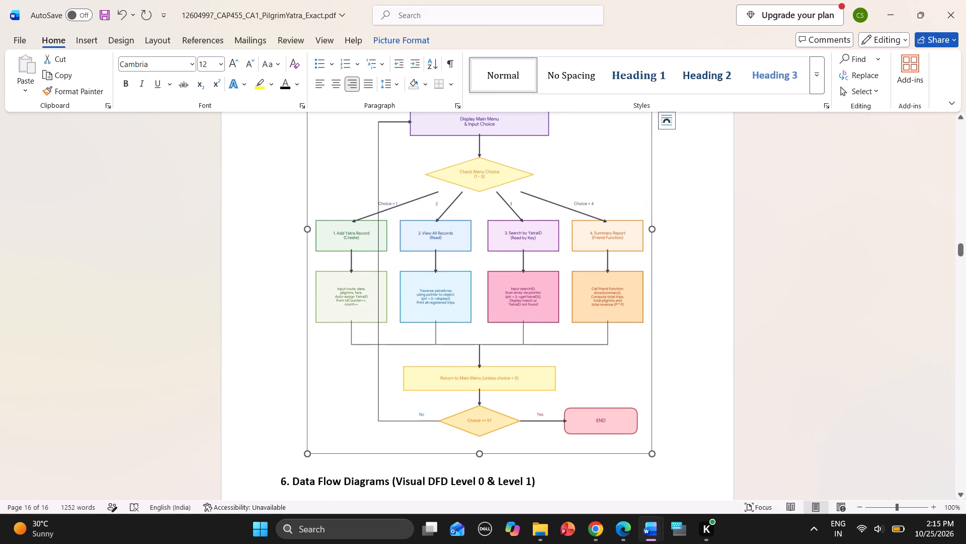
scroll(537, 305, up, 5)
scroll(537, 305, down, 3)
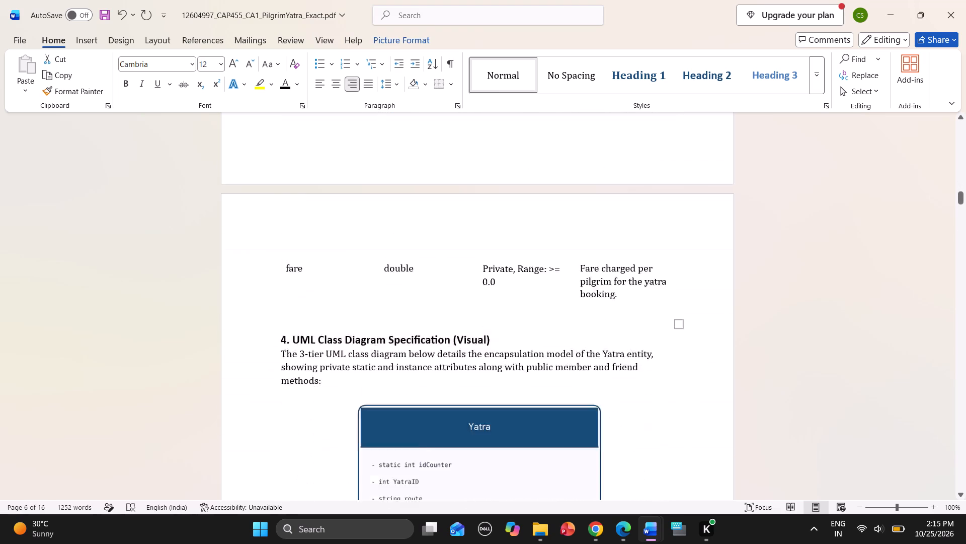
scroll(537, 305, up, 1)
scroll(537, 305, down, 2)
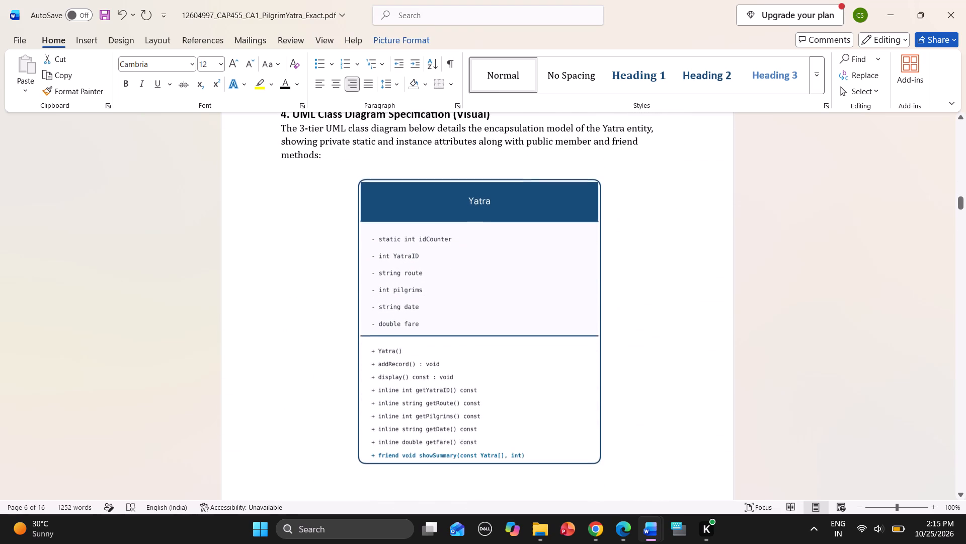
scroll(537, 305, up, 5)
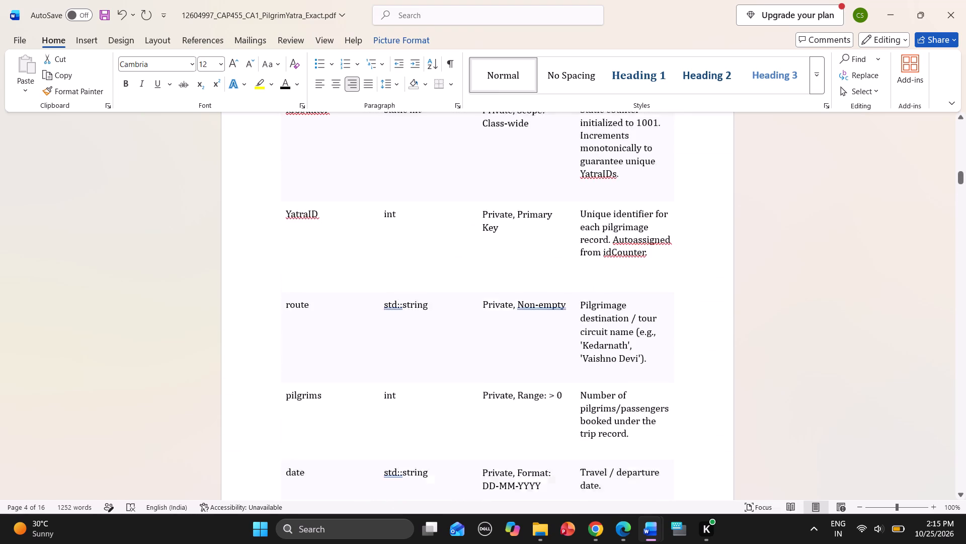
scroll(537, 305, up, 8)
Examine the report from the title to the section 4 UML class diagram, checking the section 3 Data Dictionary header row and contents.
scroll(537, 305, down, 1)
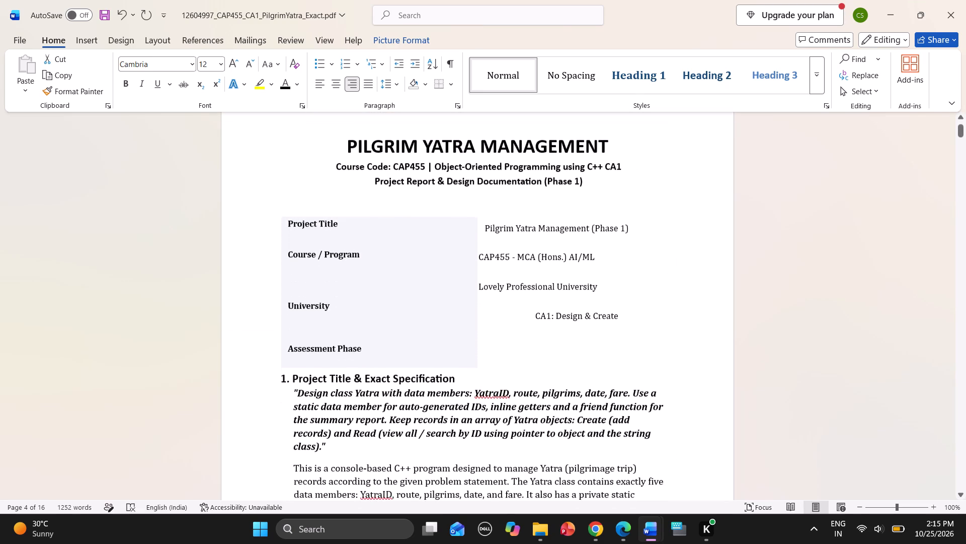
scroll(537, 305, down, 7)
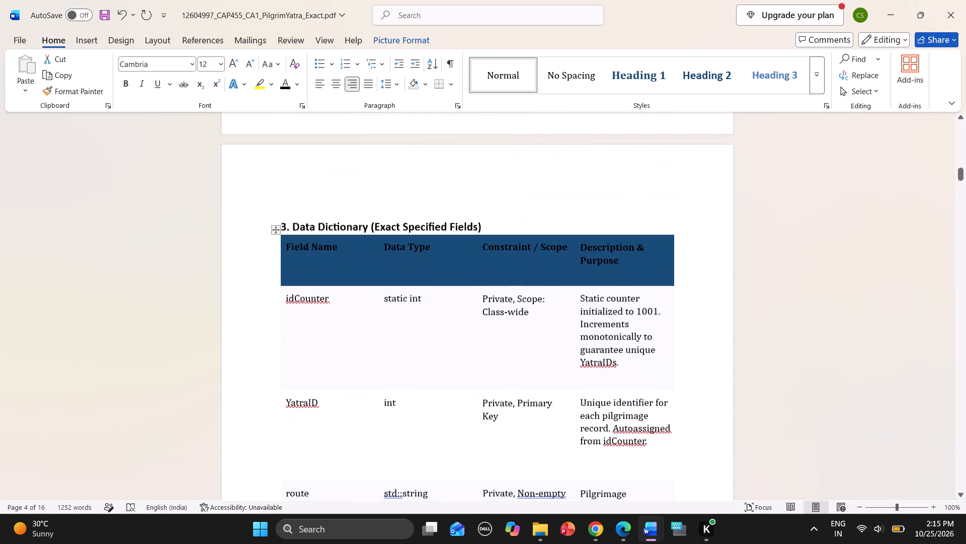
scroll(537, 305, down, 2)
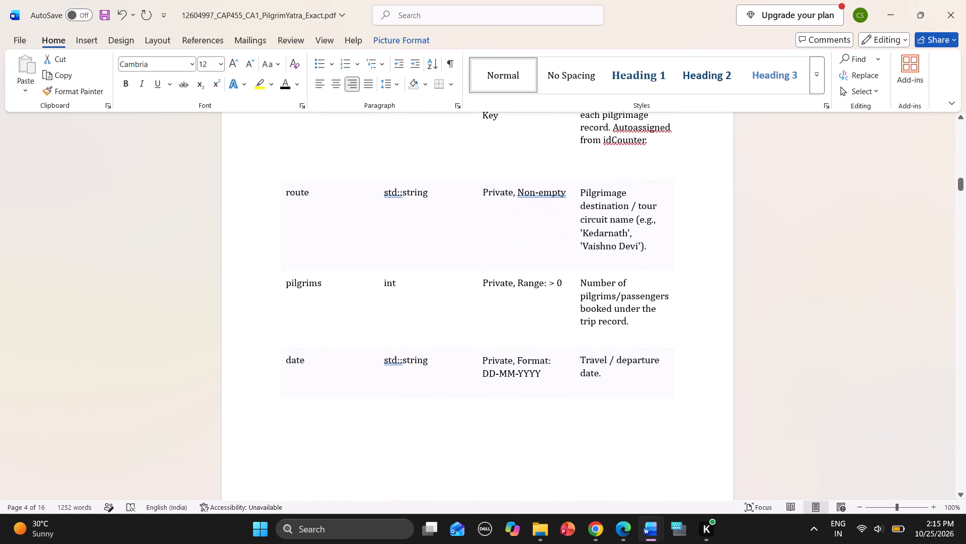
scroll(540, 351, up, 1)
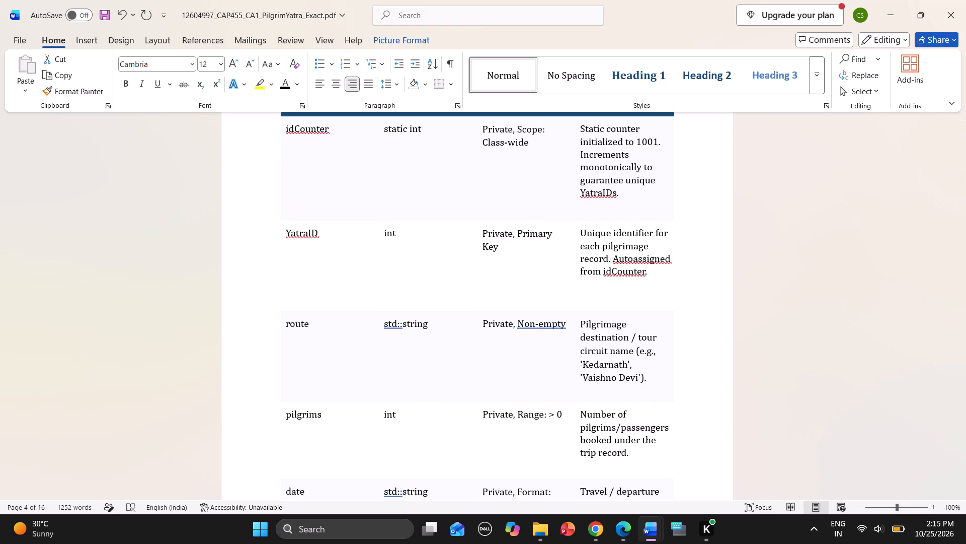
scroll(540, 351, up, 2)
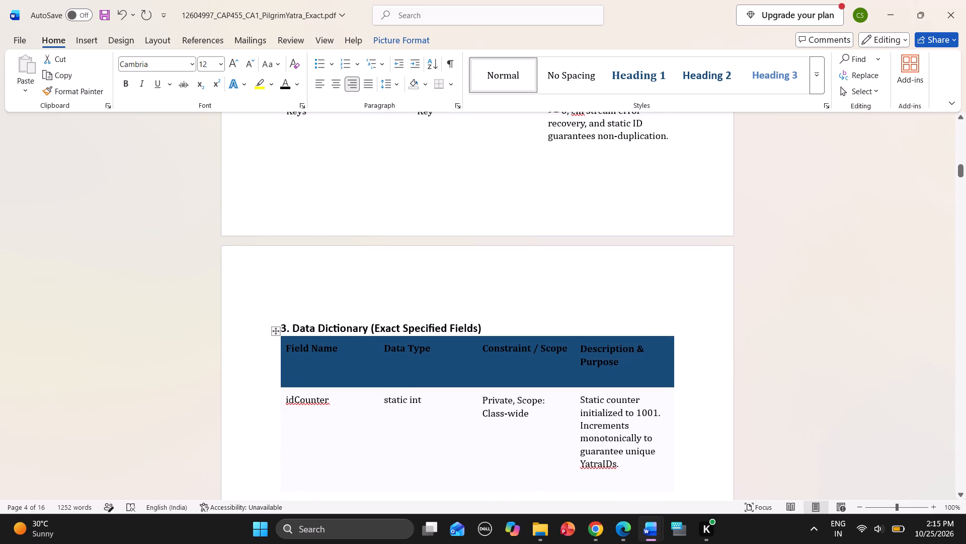
click(504, 320)
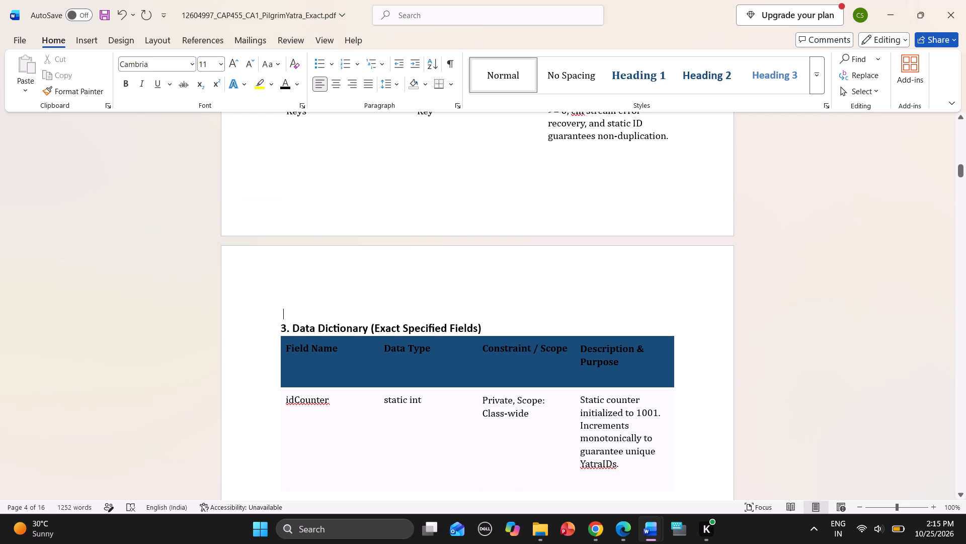
click(715, 318)
scroll(715, 318, down, 5)
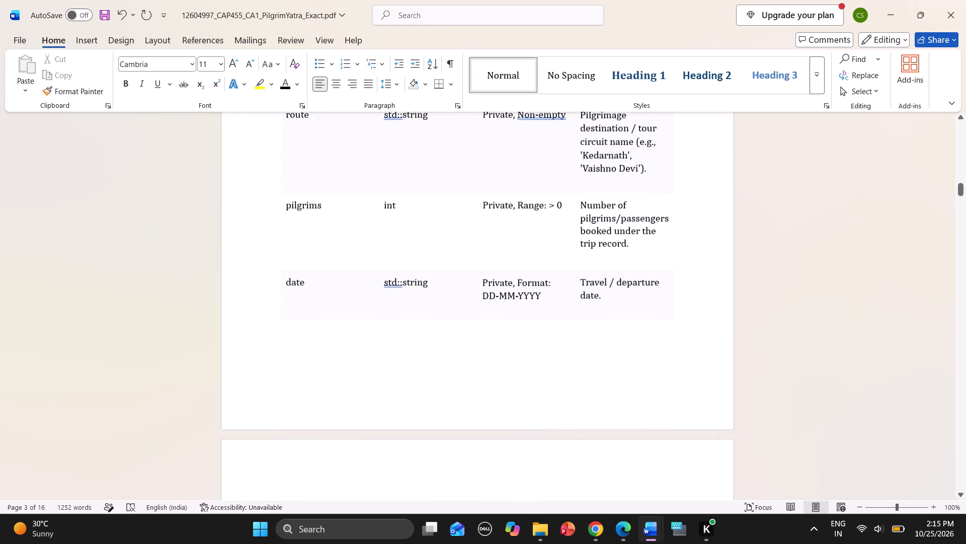
scroll(715, 318, down, 6)
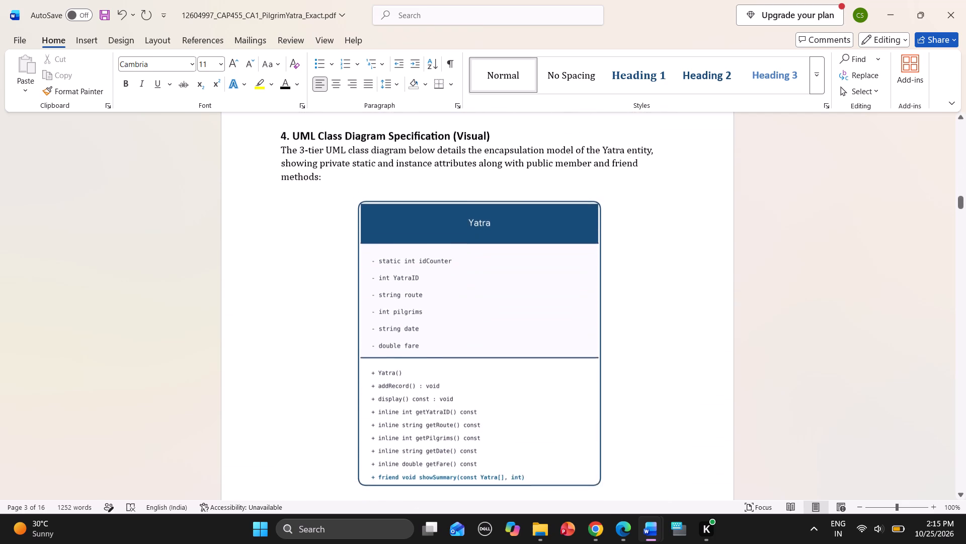
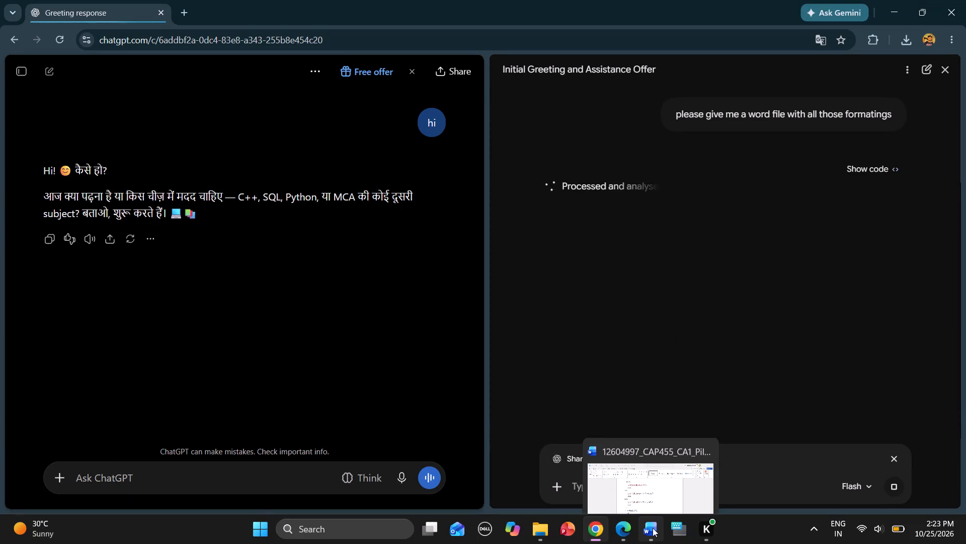
Switch to the PilgrimYatra_Exact report in Word and set the font of all its text to Times New Roman.
click(657, 492)
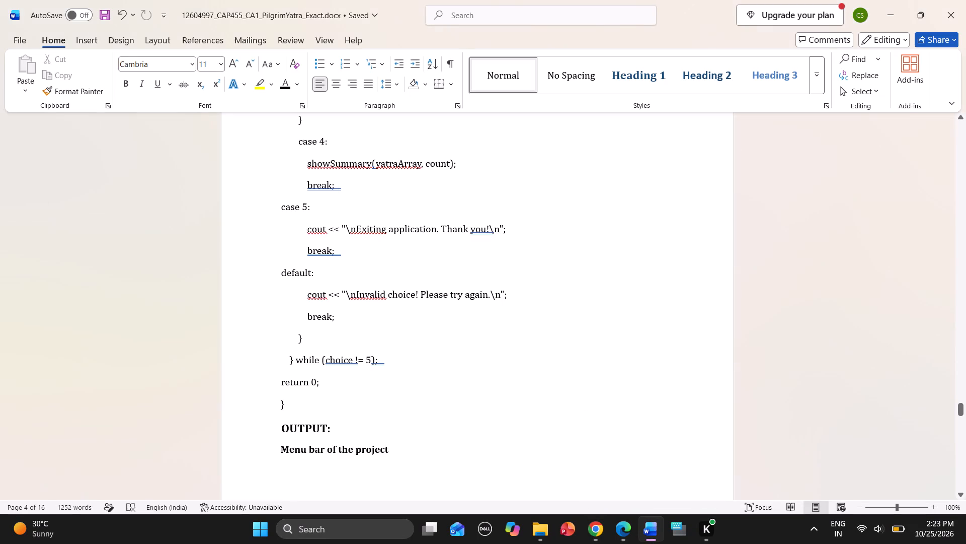
scroll(481, 376, up, 20)
scroll(481, 376, up, 1)
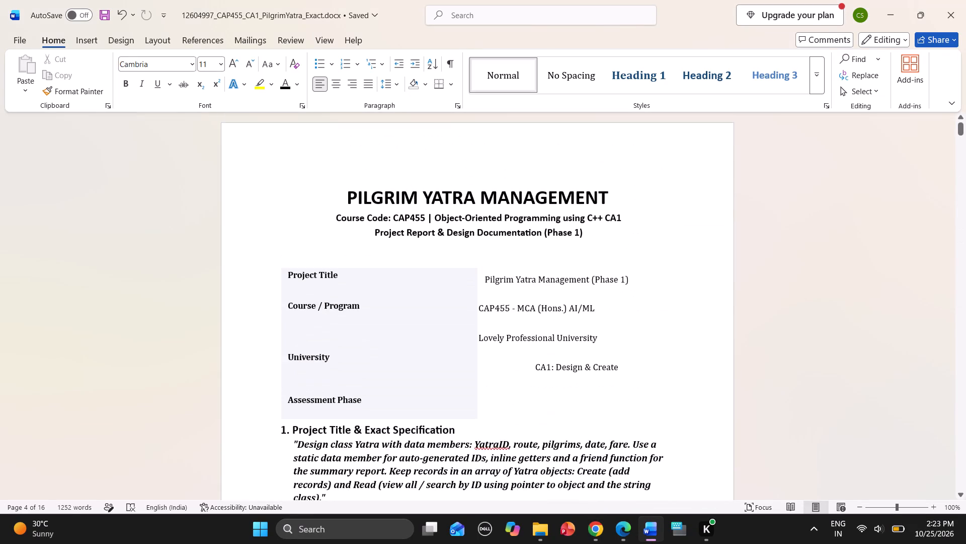
scroll(481, 376, up, 4)
click(347, 188)
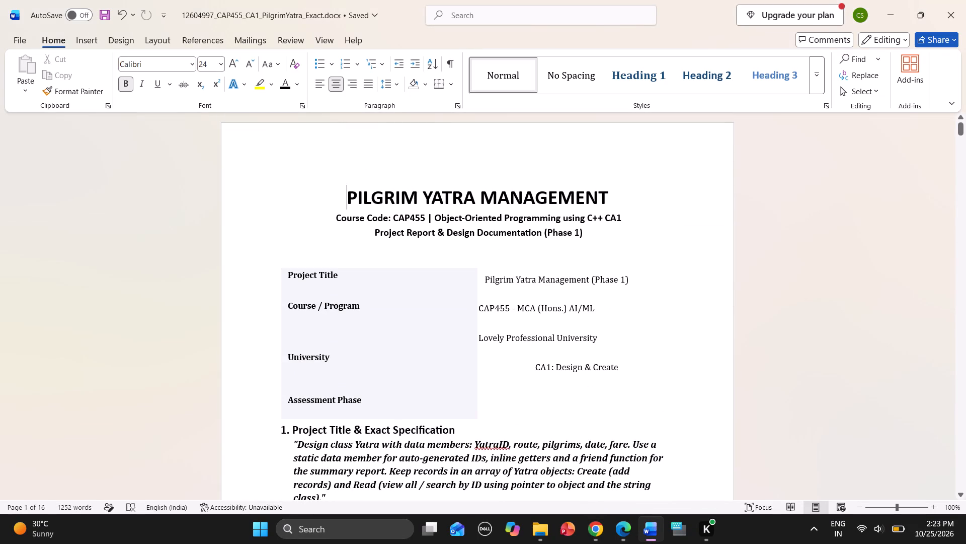
drag(347, 188, 718, 543)
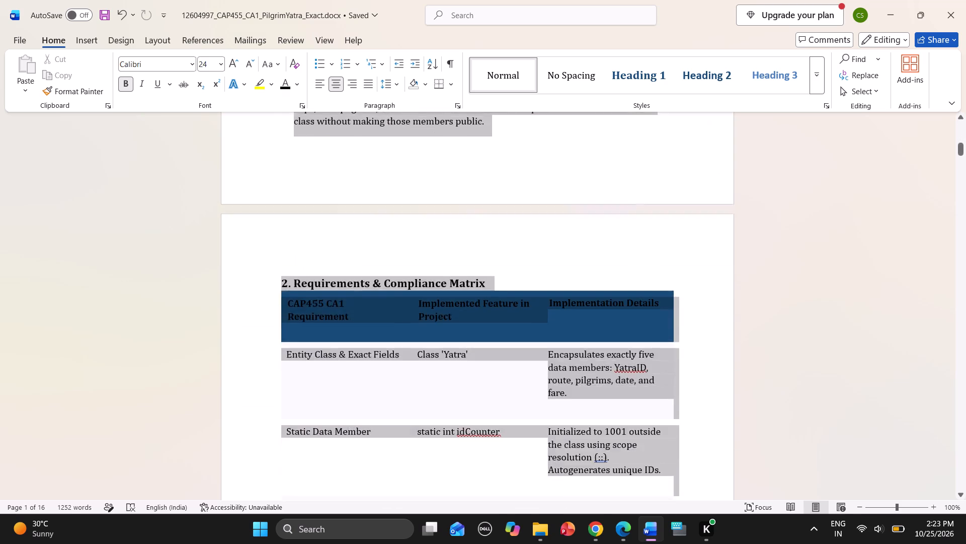
drag(718, 543, 680, 543)
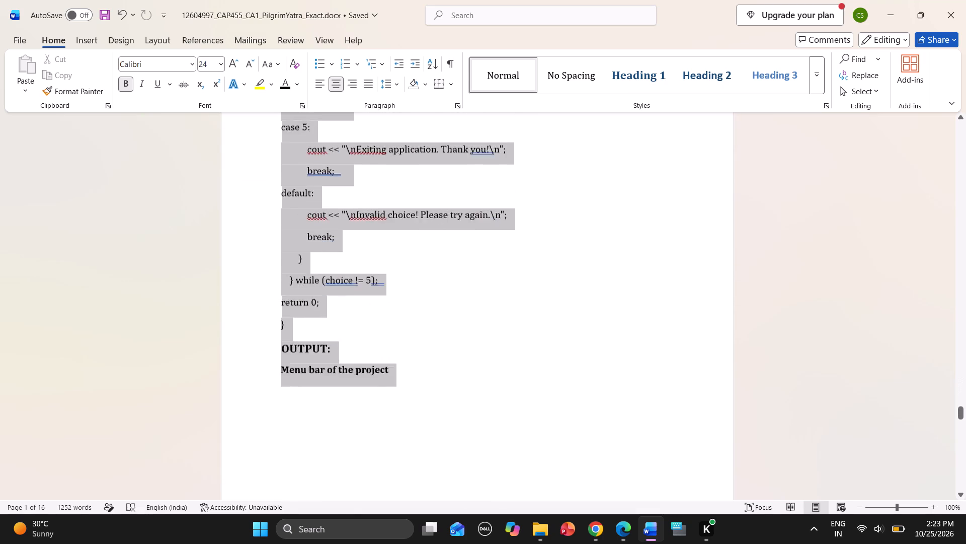
drag(680, 543, 638, 493)
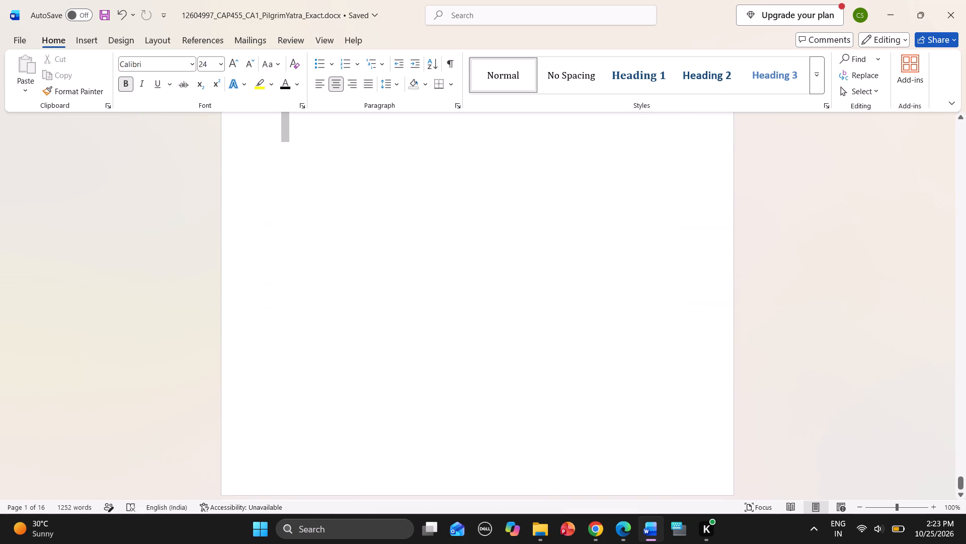
drag(638, 493, 558, 390)
scroll(261, 151, up, 2)
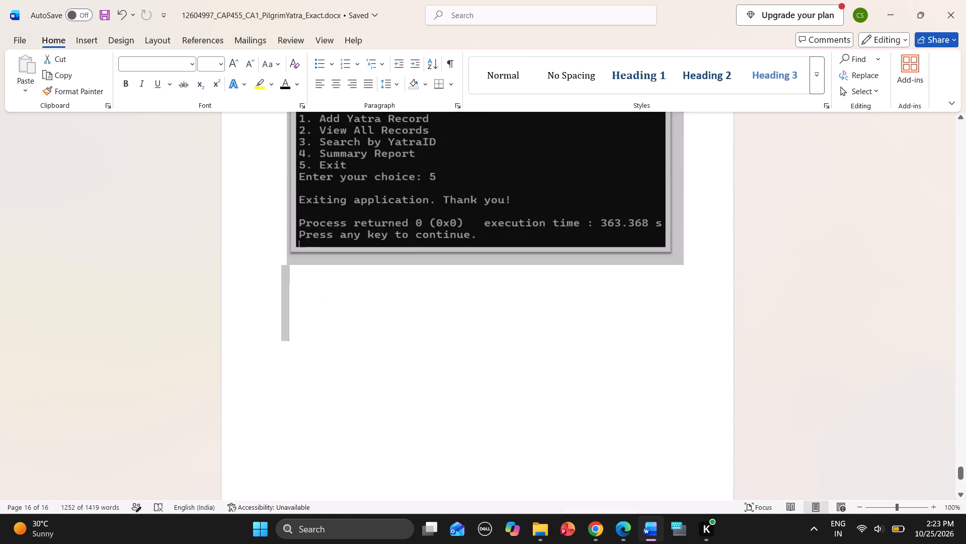
scroll(261, 151, up, 1)
click(192, 71)
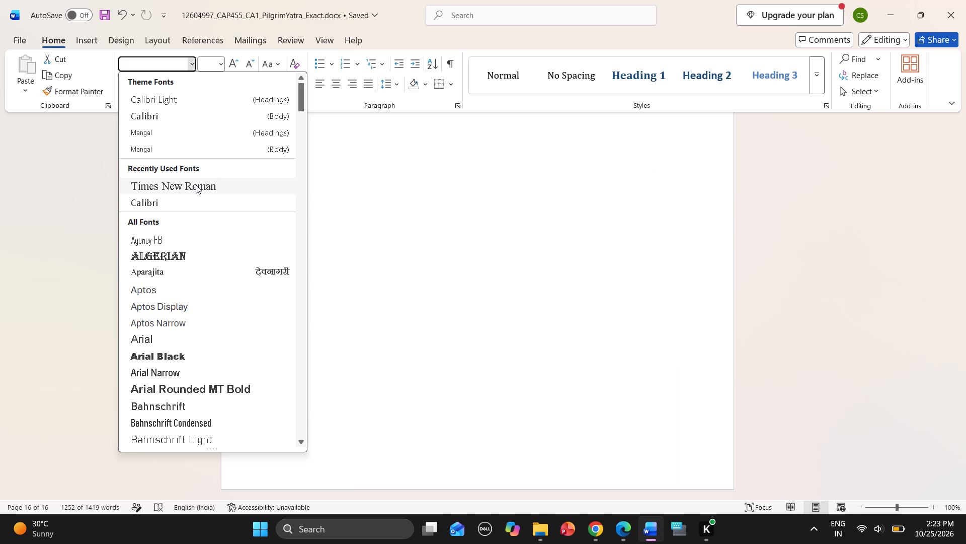
click(196, 185)
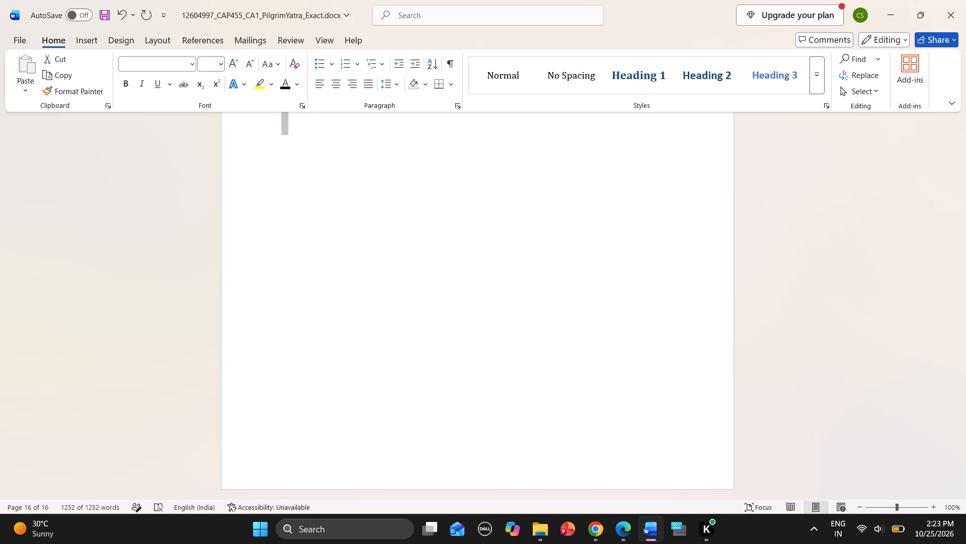
Set the font size of the entire selected report text to 12 pt.
click(215, 66)
click(219, 63)
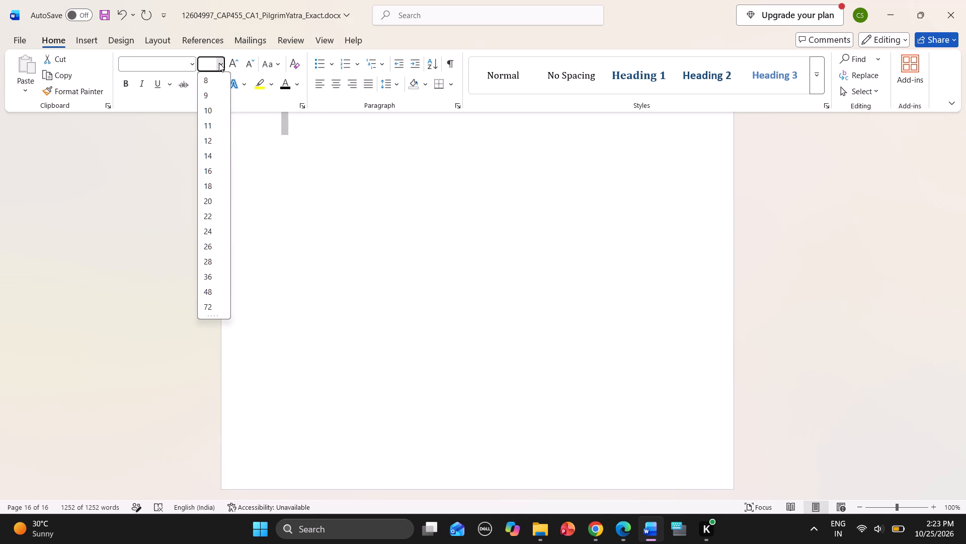
click(215, 135)
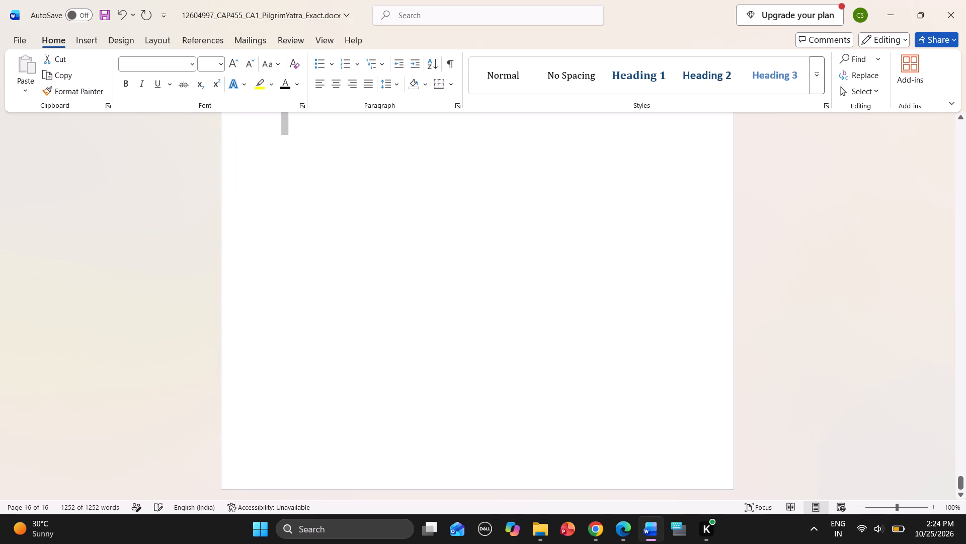
click(305, 173)
Enlarge the title "PILGRIM YATRA MANAGEMENT" on the first page to 14 pt.
scroll(305, 173, up, 5)
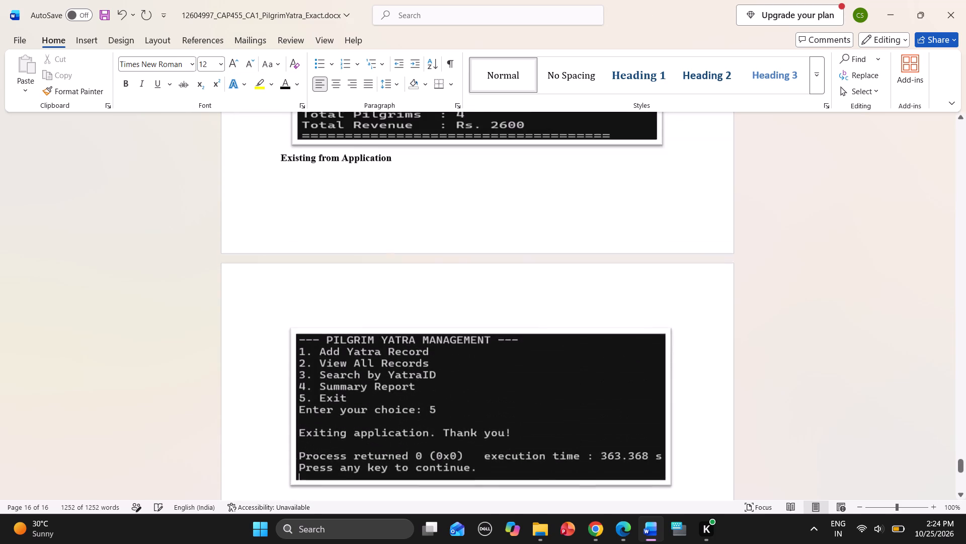
scroll(305, 173, up, 20)
scroll(305, 173, up, 6)
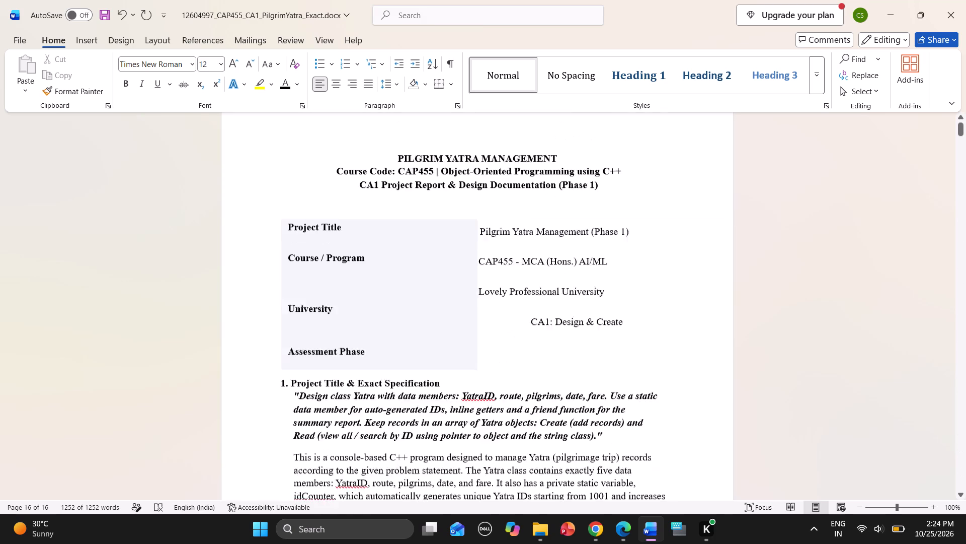
scroll(305, 173, up, 7)
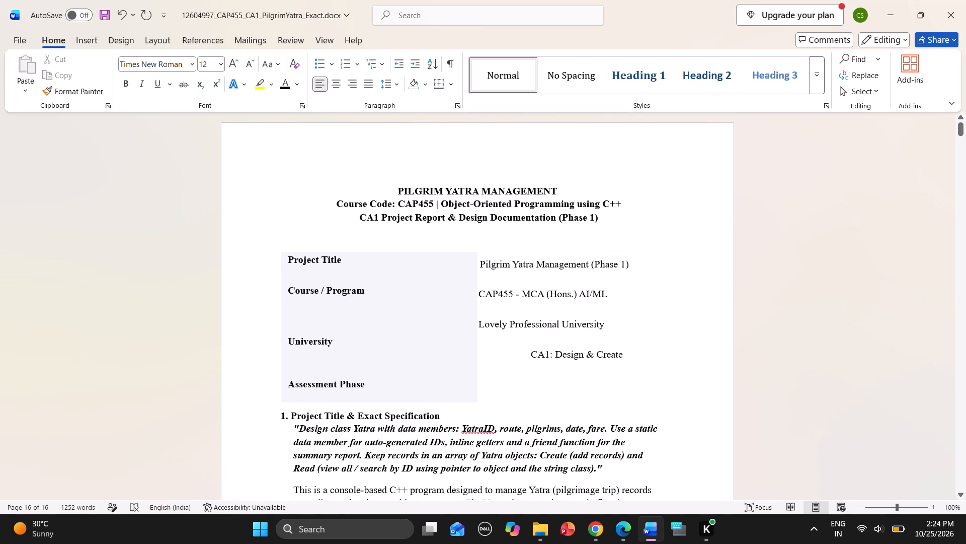
drag(397, 184, 552, 177)
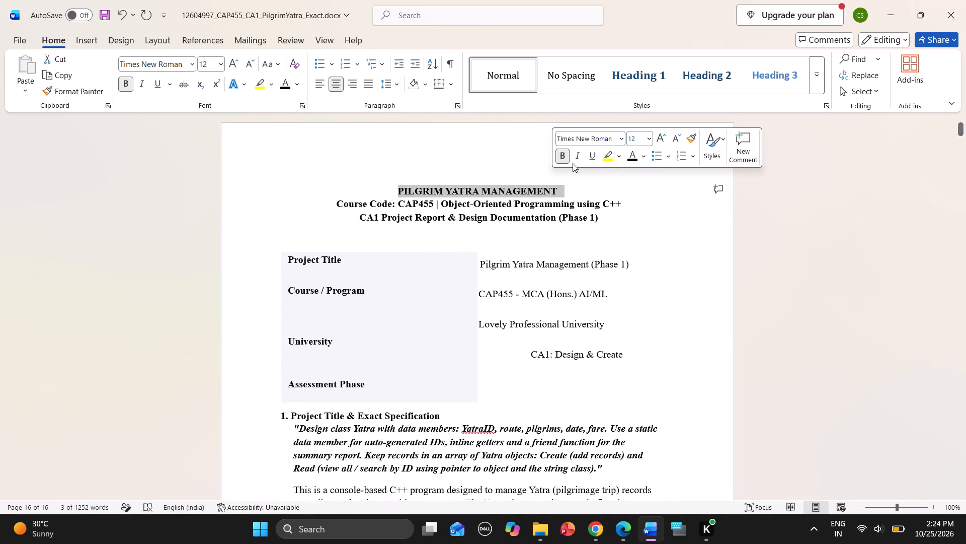
click(664, 133)
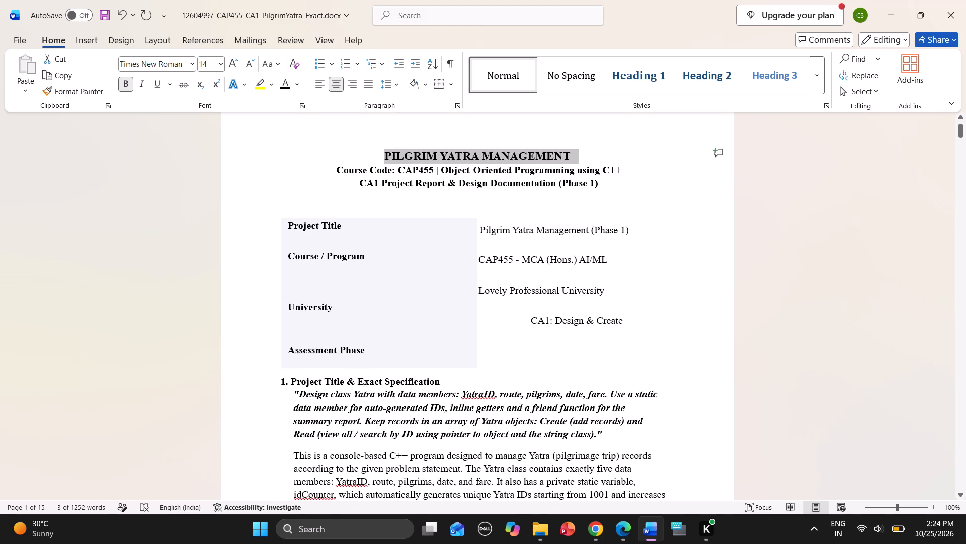
Shrink the project details table below the title so that its rows are shorter and its shaded label column is narrower.
click(297, 293)
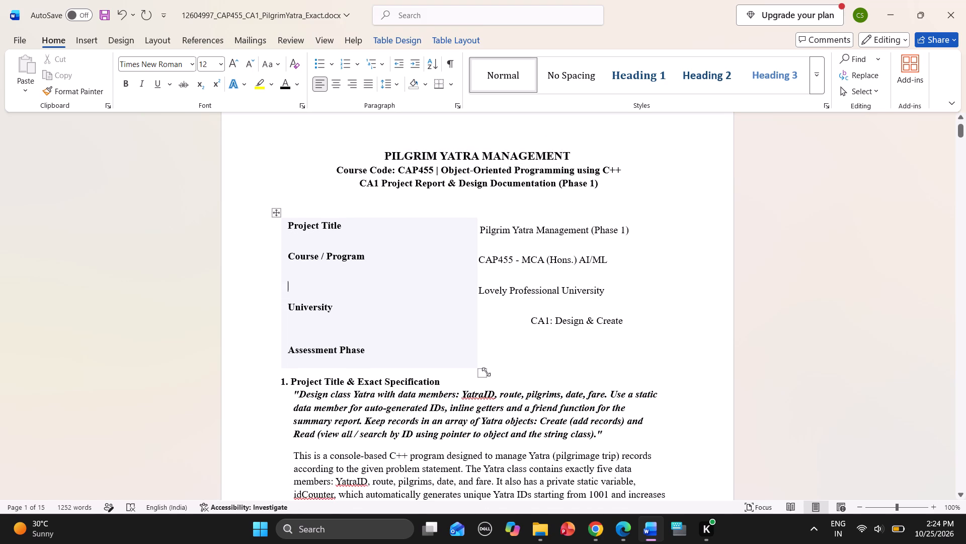
drag(481, 371, 476, 344)
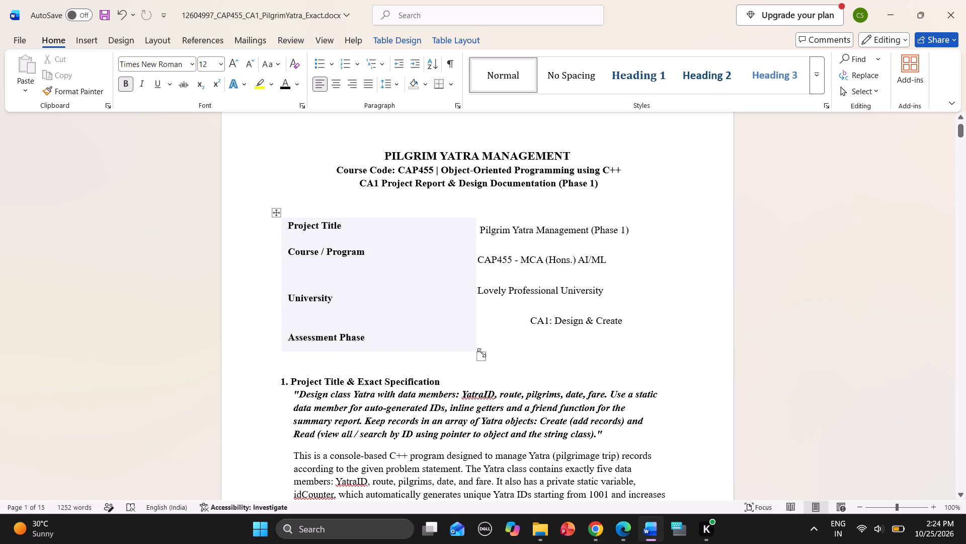
drag(480, 352, 480, 332)
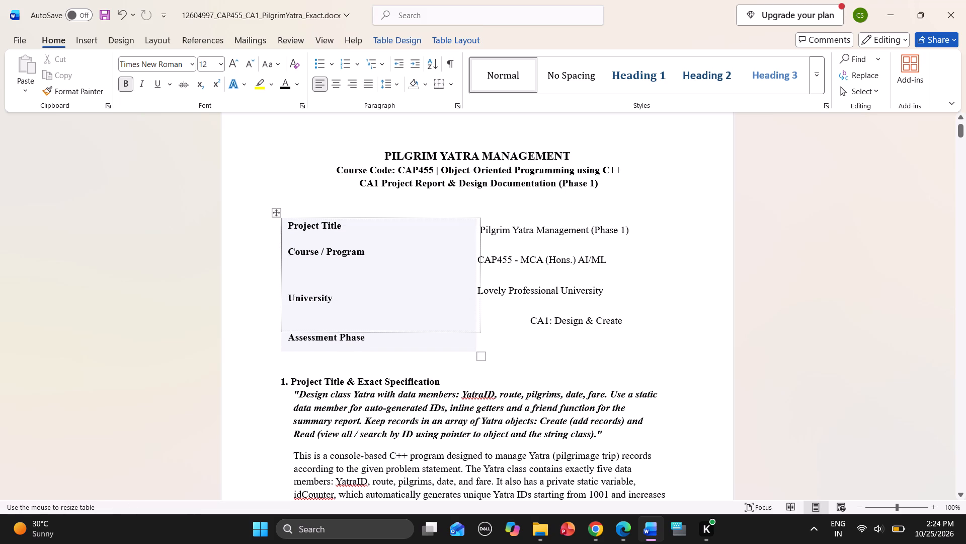
drag(480, 332, 474, 346)
drag(477, 350, 452, 313)
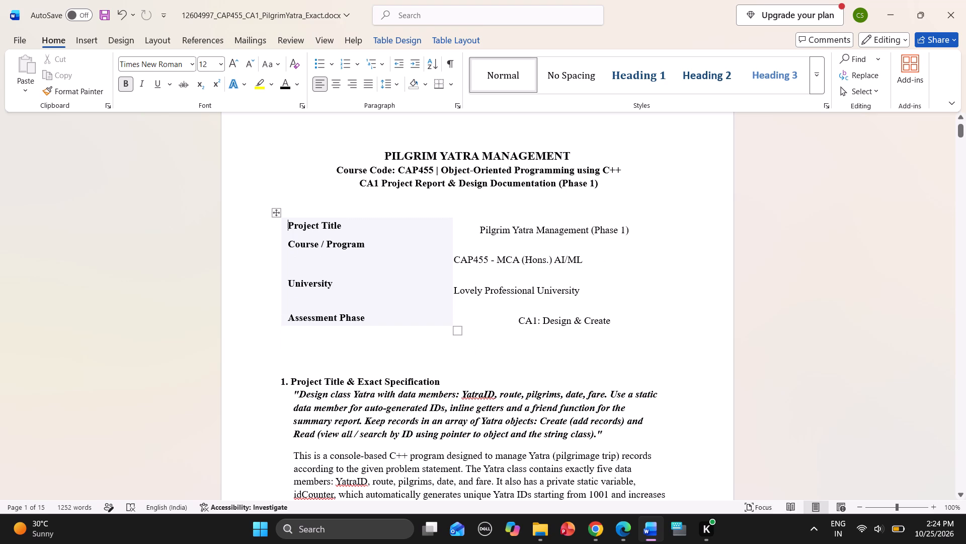
drag(456, 332, 435, 301)
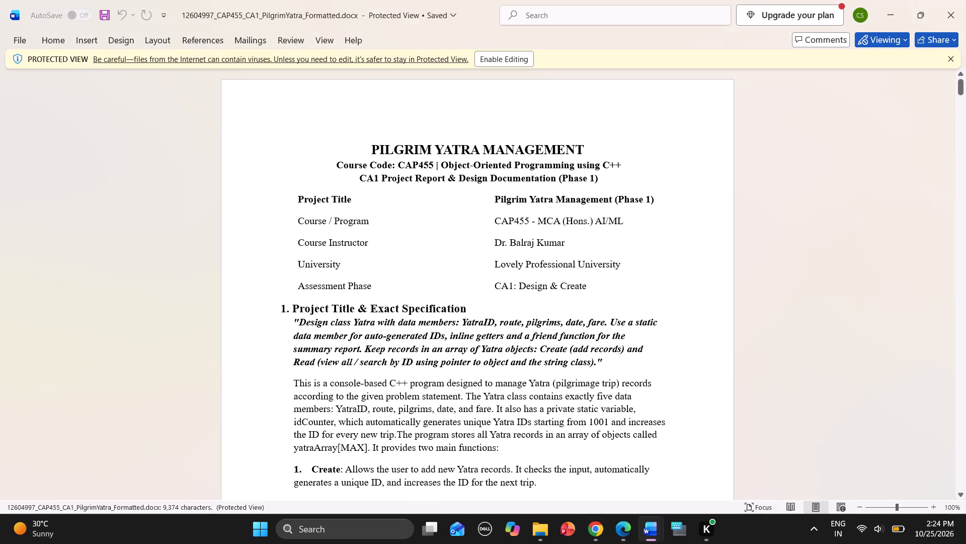
Examine the downloaded report's layout and formatting from the title block through the data dictionary to the UML class diagram section.
scroll(439, 168, down, 1)
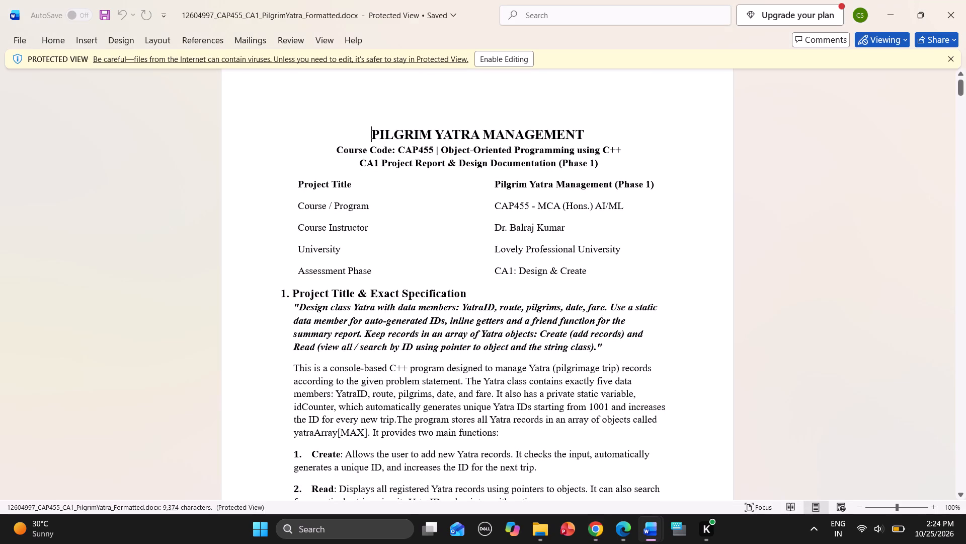
scroll(441, 201, down, 2)
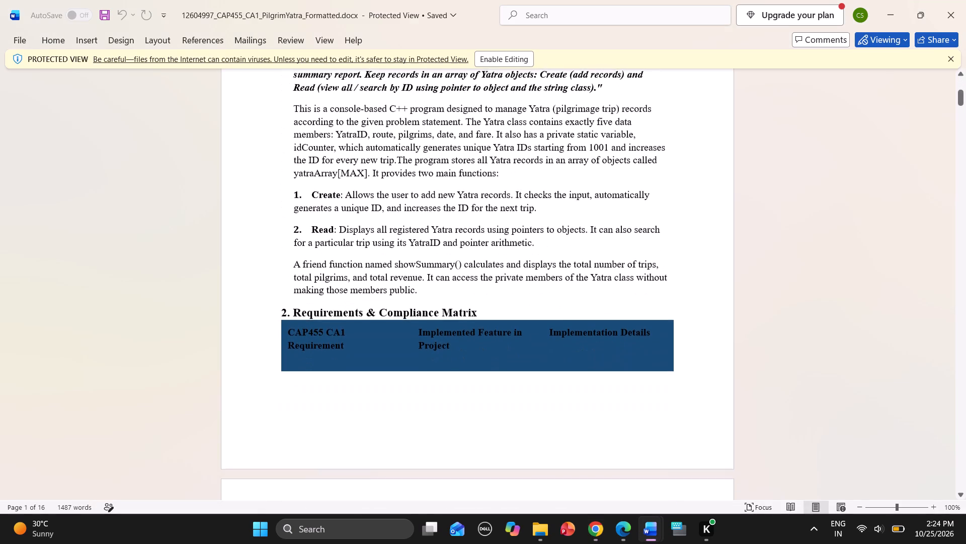
scroll(441, 201, down, 3)
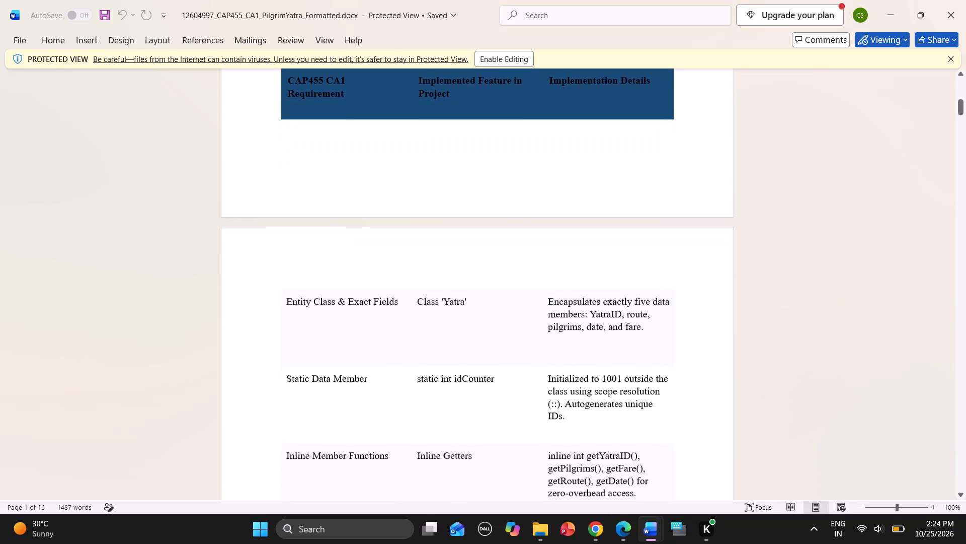
scroll(441, 201, down, 3)
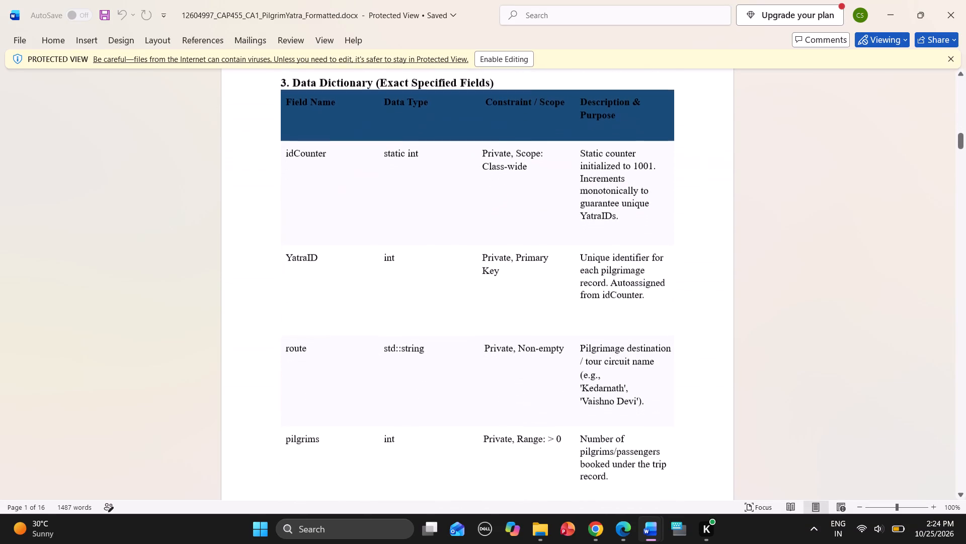
scroll(441, 201, down, 2)
scroll(441, 201, up, 1)
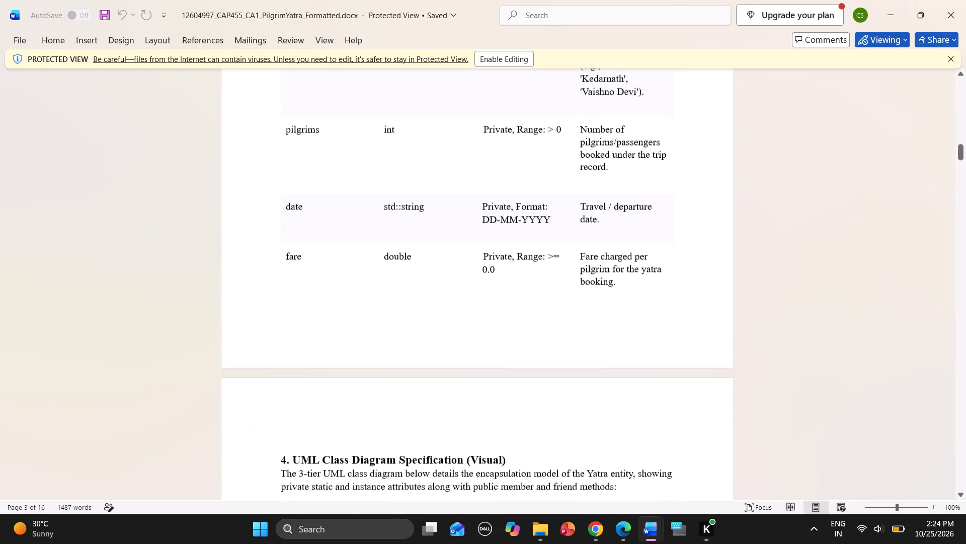
drag(640, 302, 582, 276)
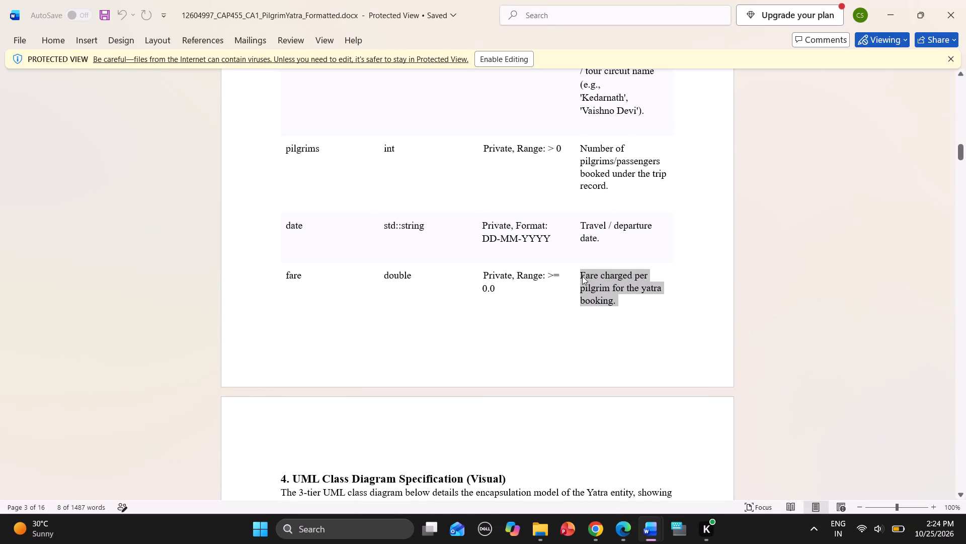
Enable editing of the downloaded PilgrimYatra_Formatted report.
click(495, 55)
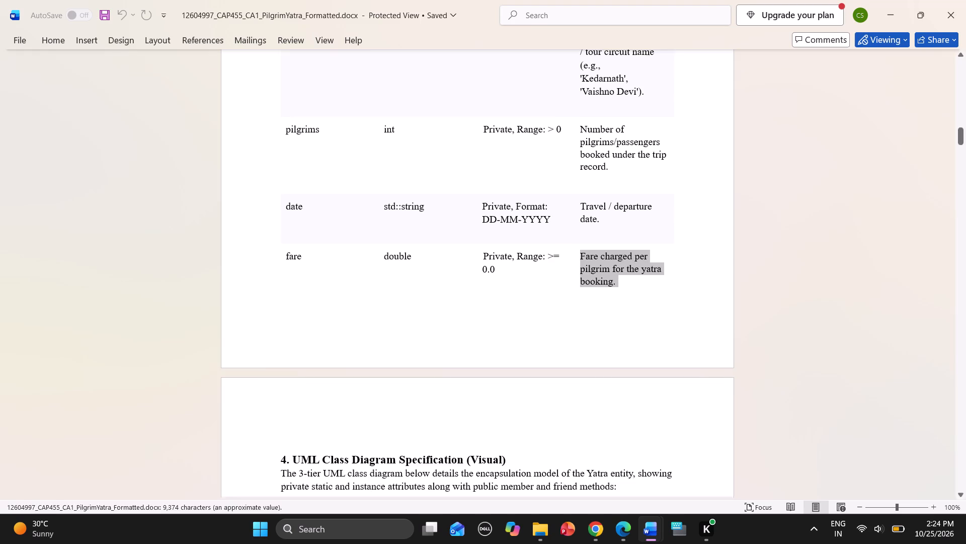
Check the font and size of the report's title and of the course code line beneath it.
drag(361, 186, 556, 183)
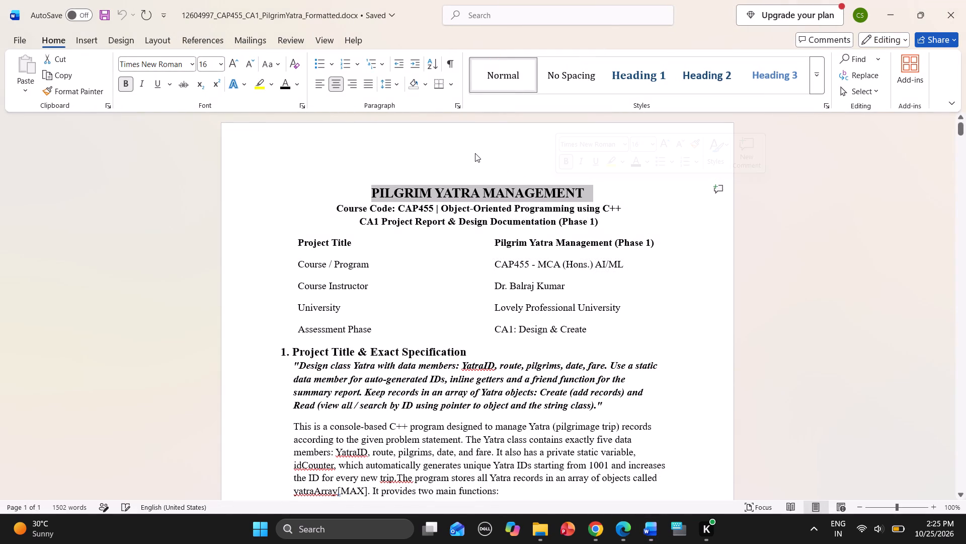
click(475, 153)
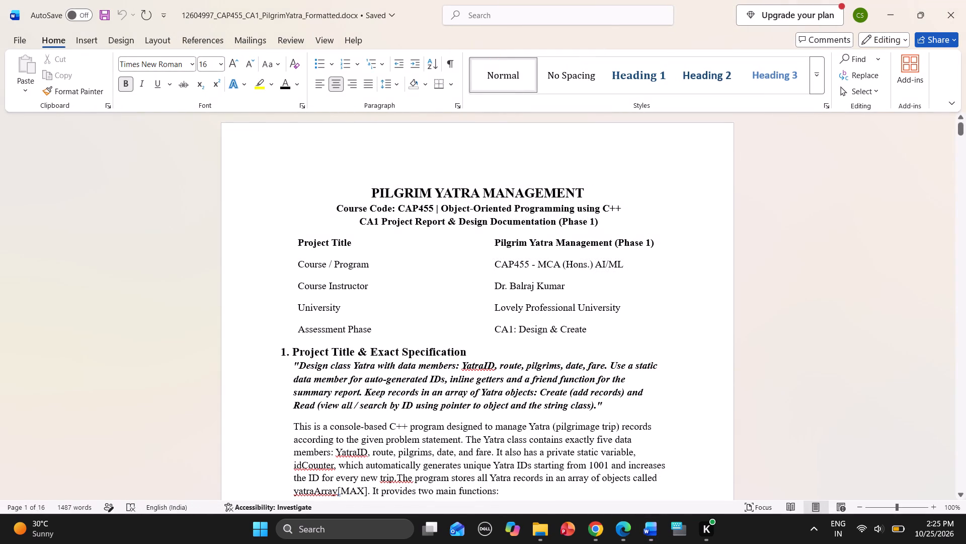
drag(338, 207, 620, 205)
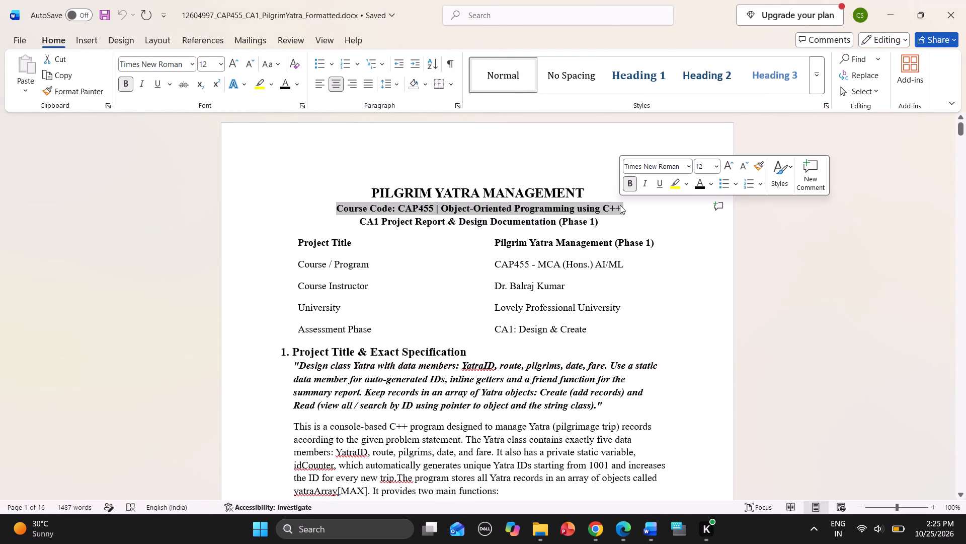
click(628, 223)
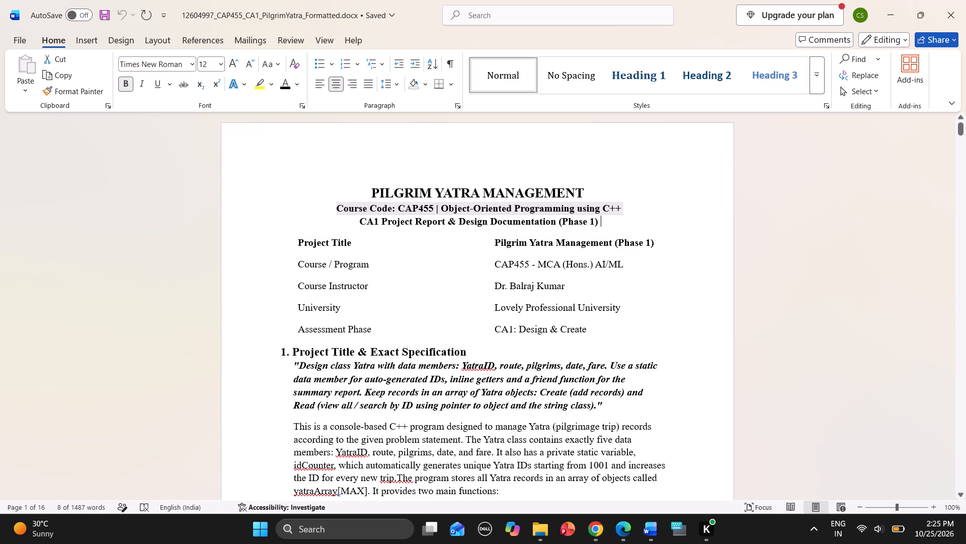
Reduce the PILGRIM YATRA MANAGEMENT title to 14 pt.
drag(589, 189, 385, 183)
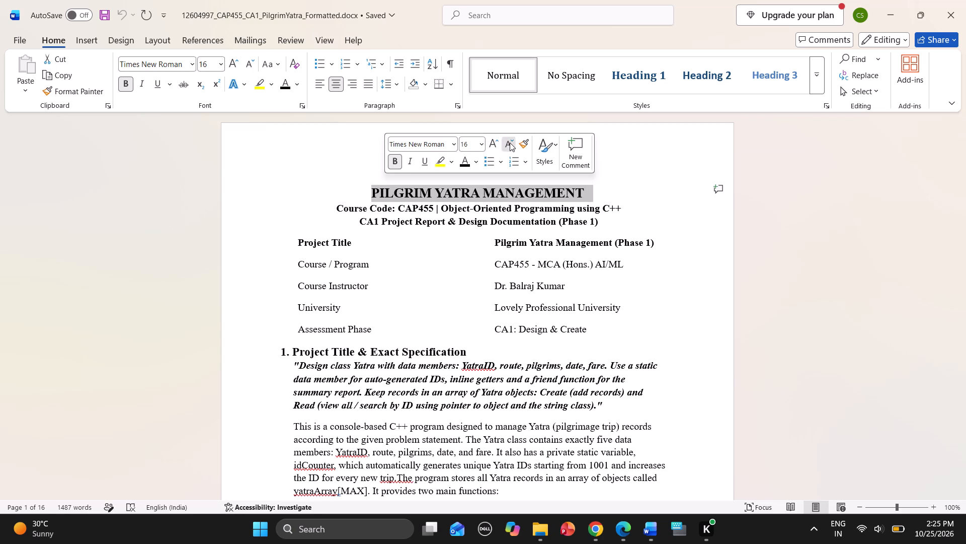
click(510, 143)
click(352, 174)
Check the font and size of the whole project details table beneath the title block.
scroll(352, 174, down, 1)
drag(298, 207, 516, 294)
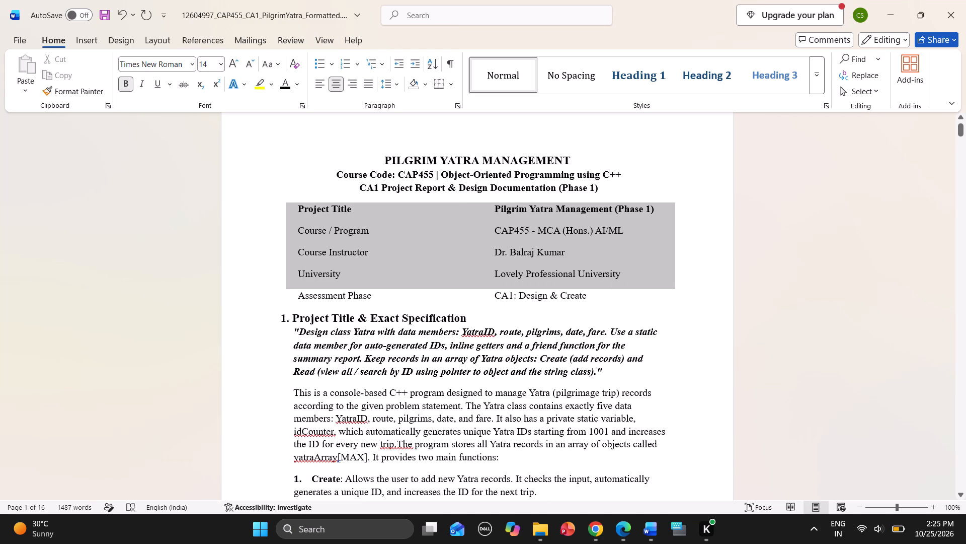
drag(516, 294, 592, 297)
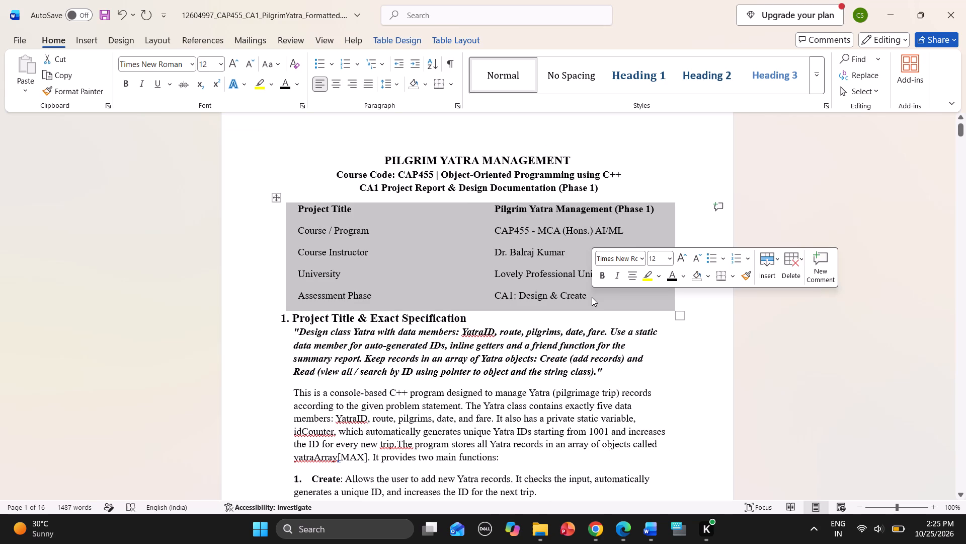
click(721, 349)
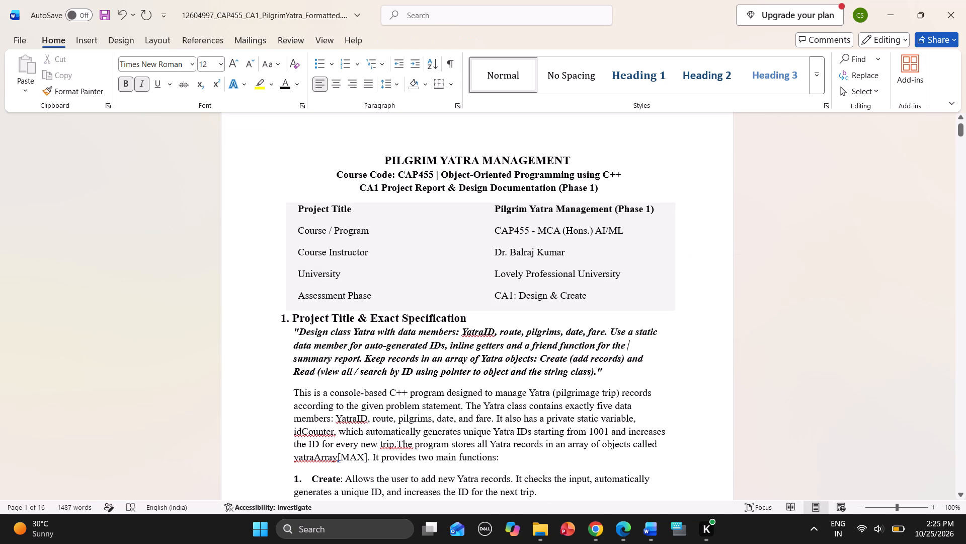
Set all of section 1, from its Project Title & Exact Specification heading through the showSummary() paragraph, to 12 pt.
scroll(721, 349, down, 2)
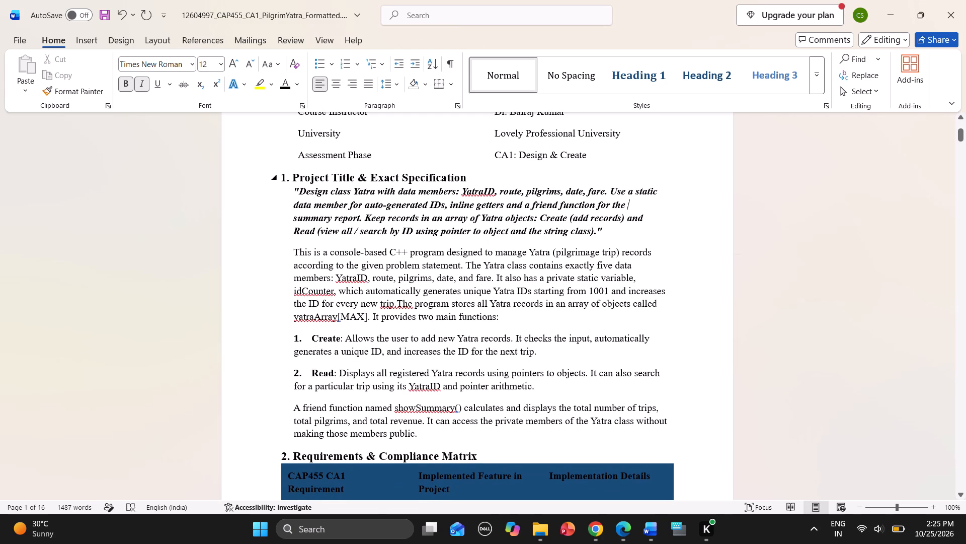
drag(280, 177, 426, 418)
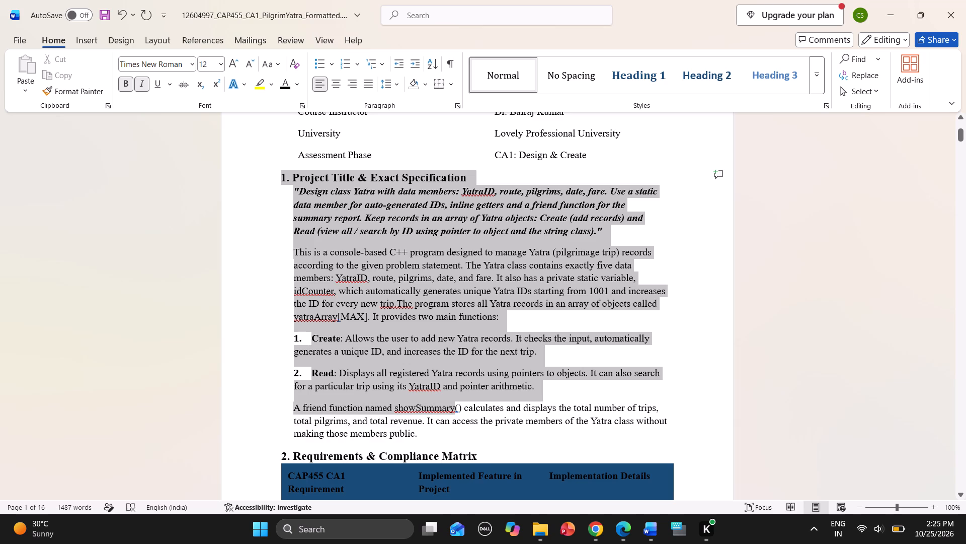
drag(426, 418, 437, 434)
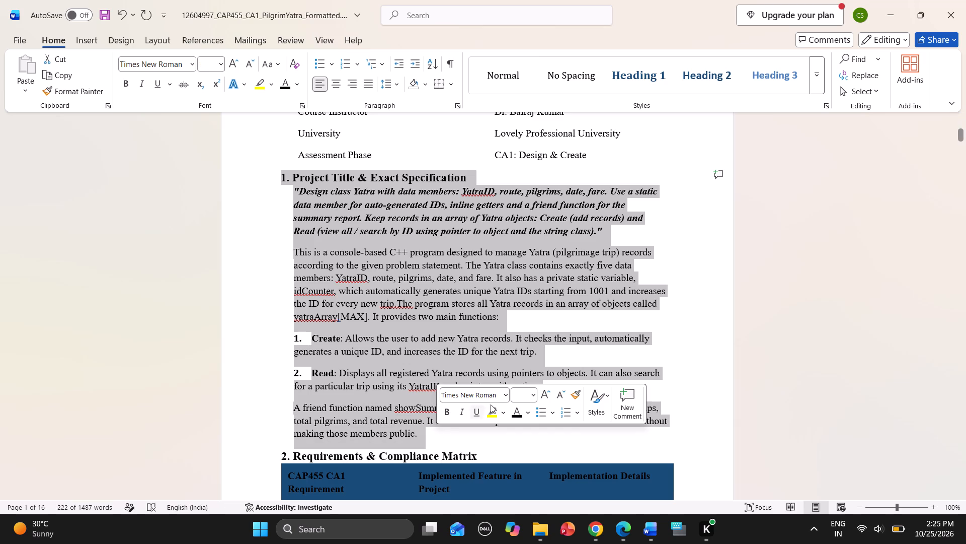
click(532, 397)
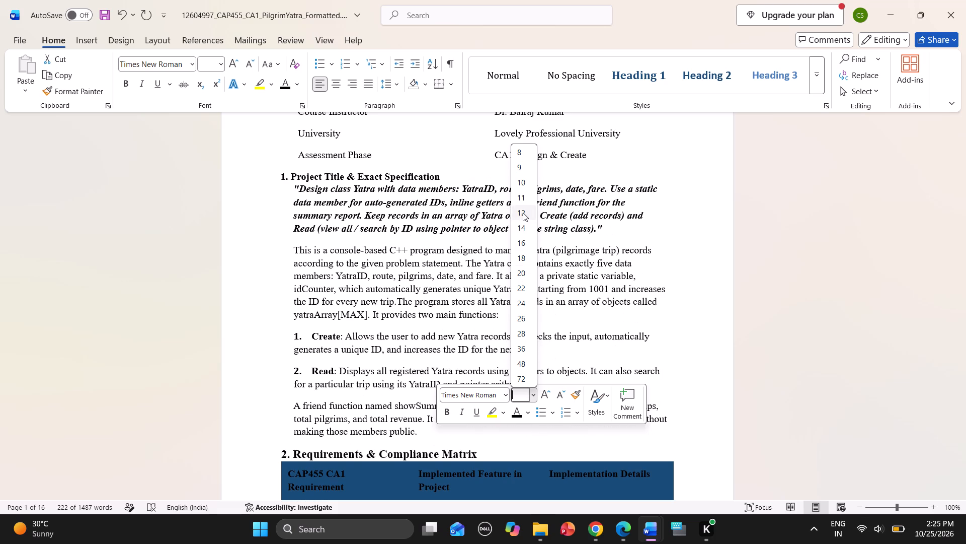
click(523, 213)
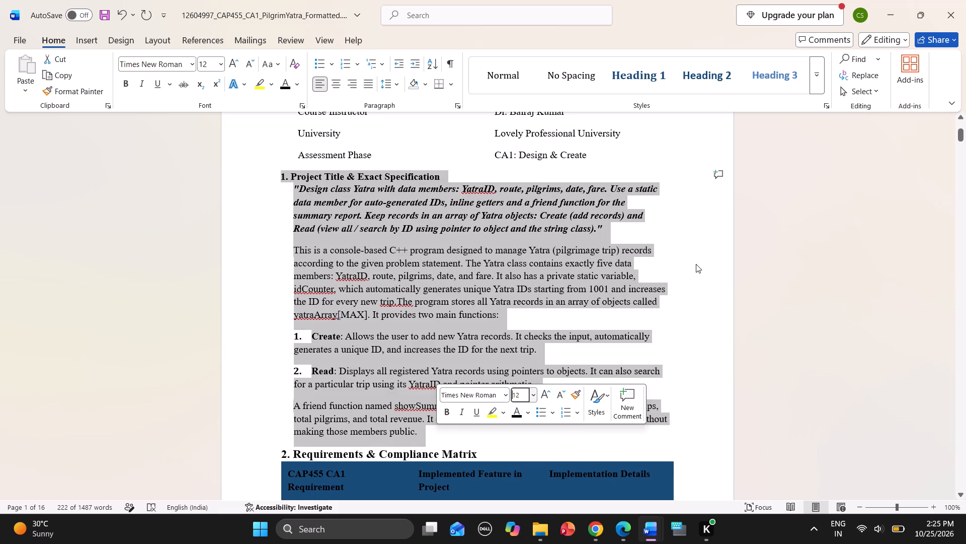
click(696, 264)
Insert two blank paragraphs at the end of section 1 so the Requirements & Compliance Matrix section starts on a new page.
scroll(696, 264, up, 1)
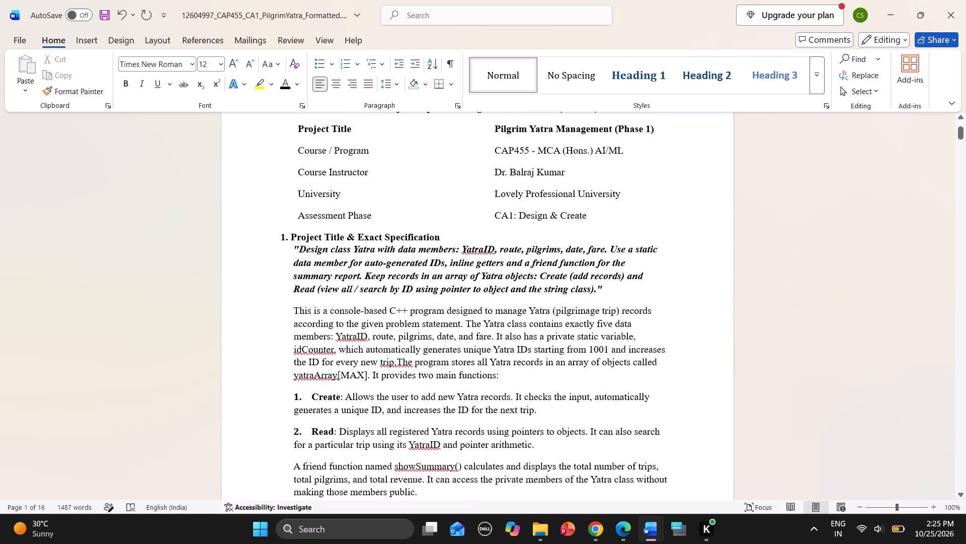
scroll(696, 264, up, 1)
scroll(696, 264, down, 3)
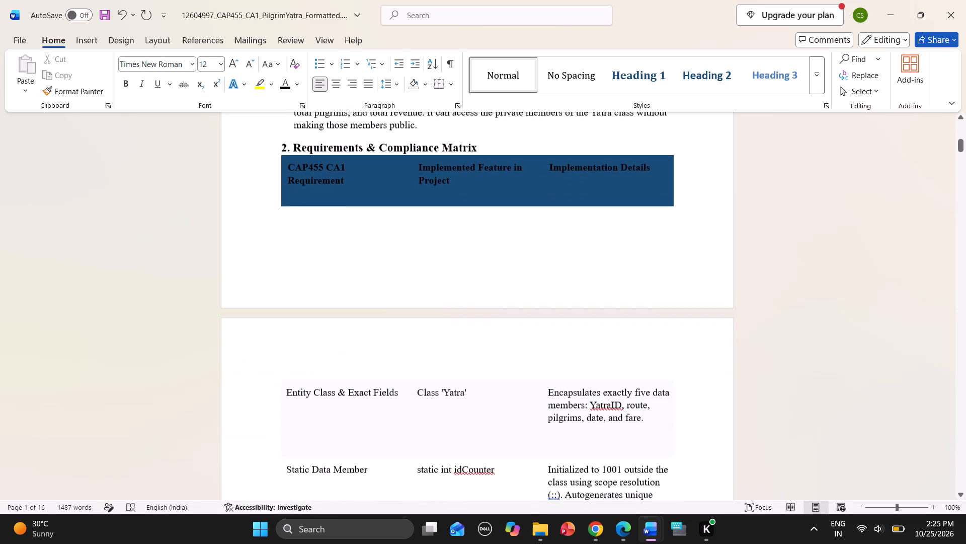
scroll(696, 264, up, 2)
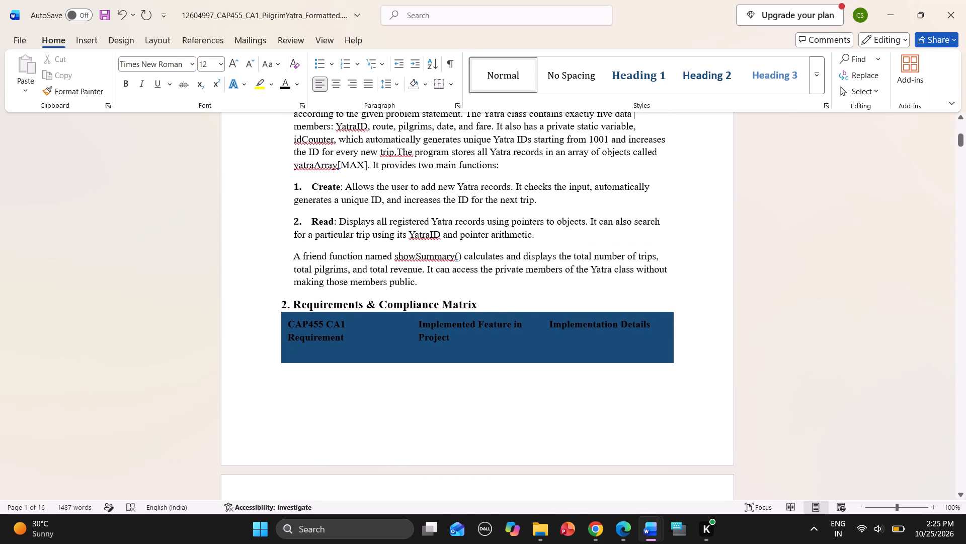
click(451, 280)
key(Return)
key(Return)
Check the font and size of the last two rows of the Requirements & Compliance Matrix table.
scroll(451, 280, down, 2)
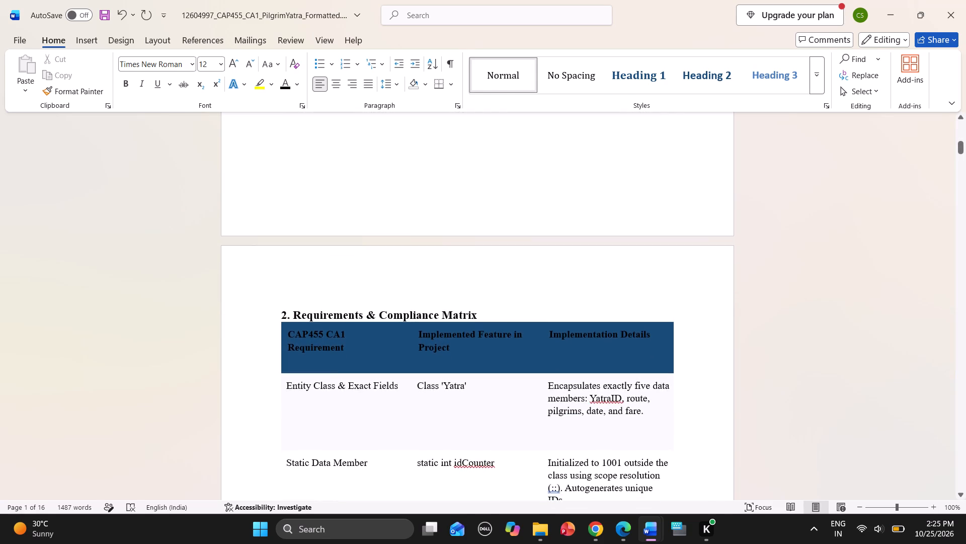
scroll(451, 280, down, 2)
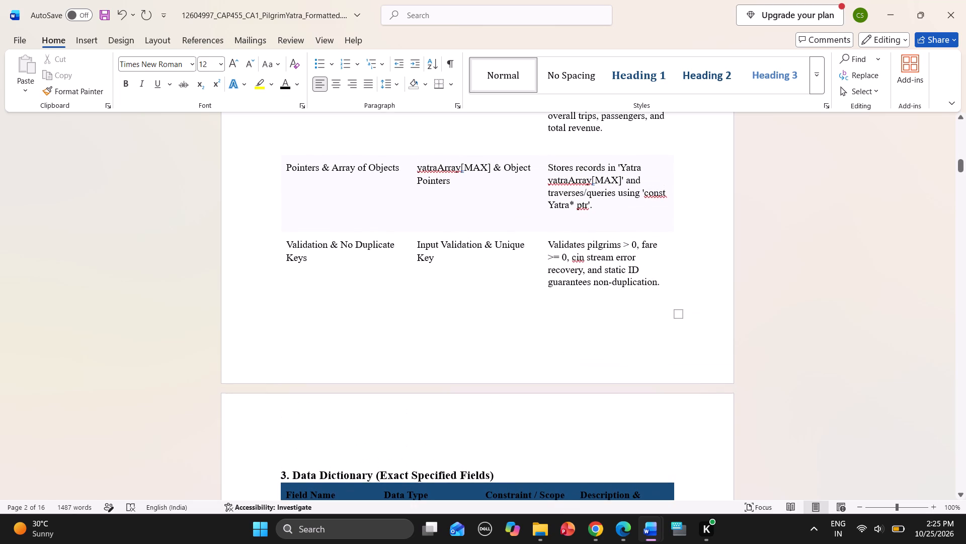
drag(681, 286, 347, 191)
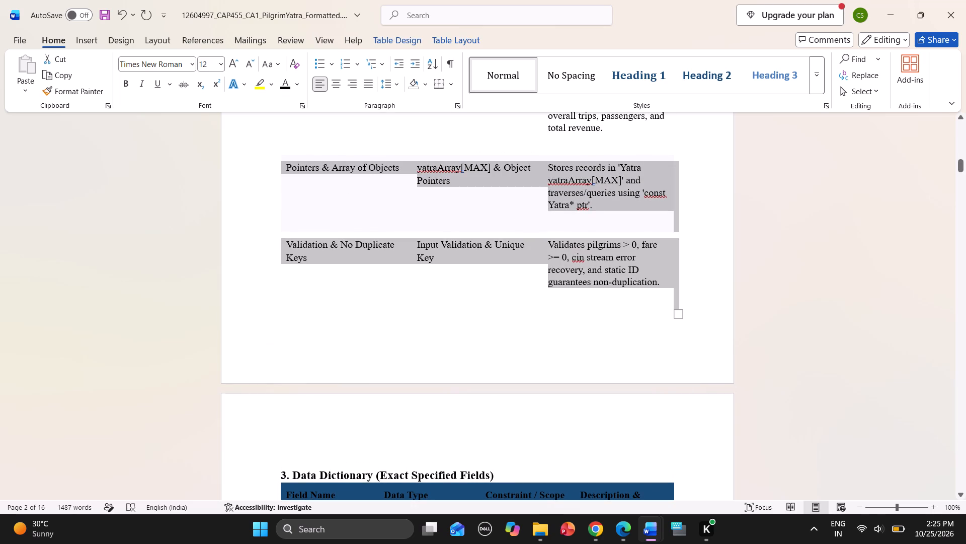
click(393, 320)
Delete the blank line above the Data Dictionary heading in section 3.
scroll(393, 320, down, 2)
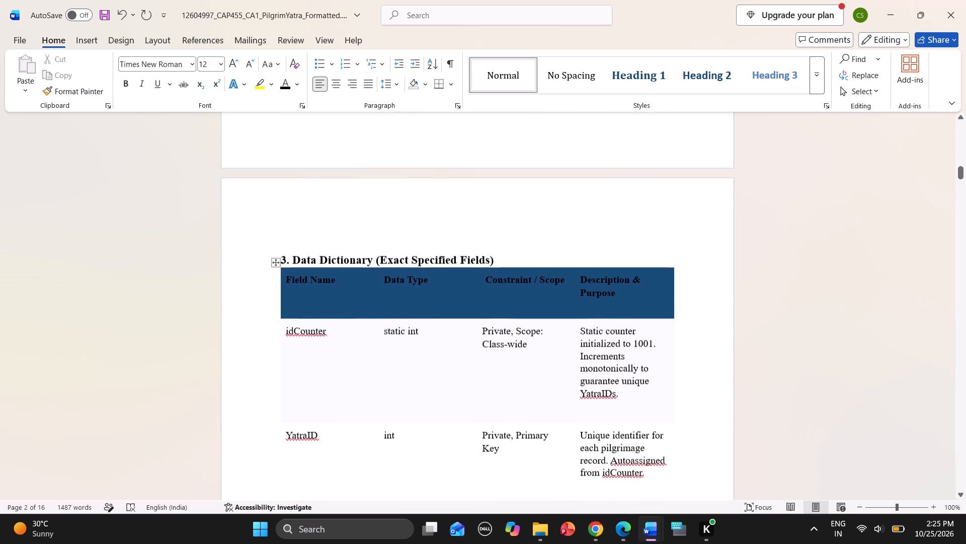
click(279, 237)
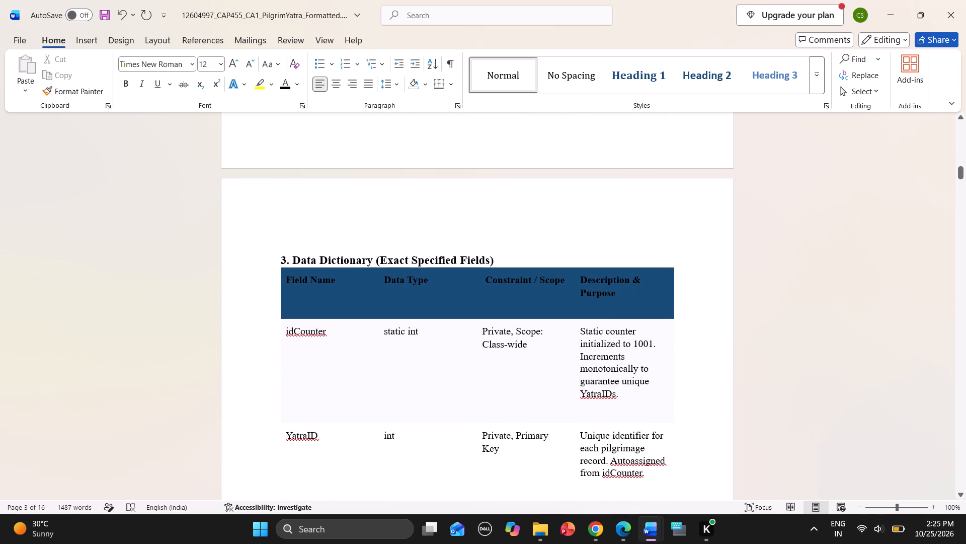
key(BackSpace)
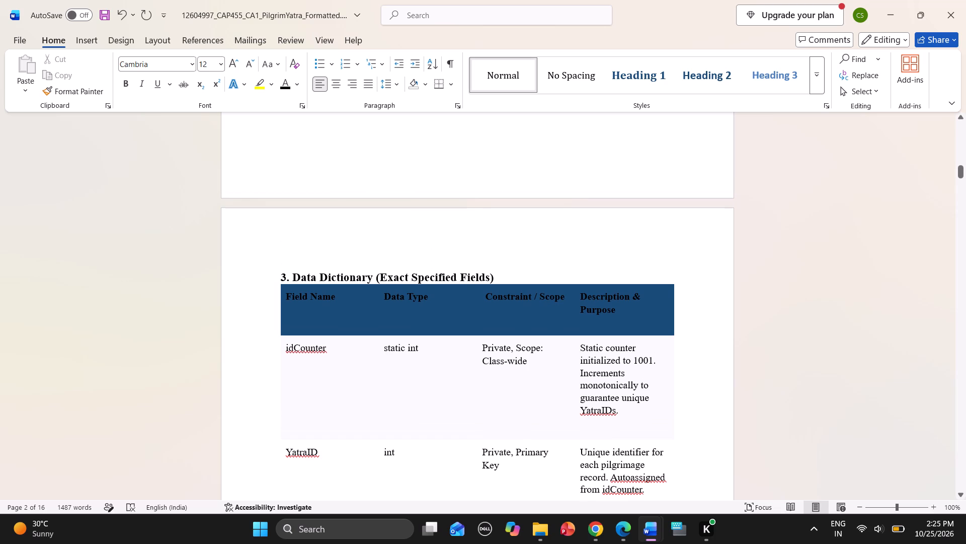
Set the Data Dictionary heading text, its table's header row and the idCounter row to 12 pt.
drag(287, 269, 456, 393)
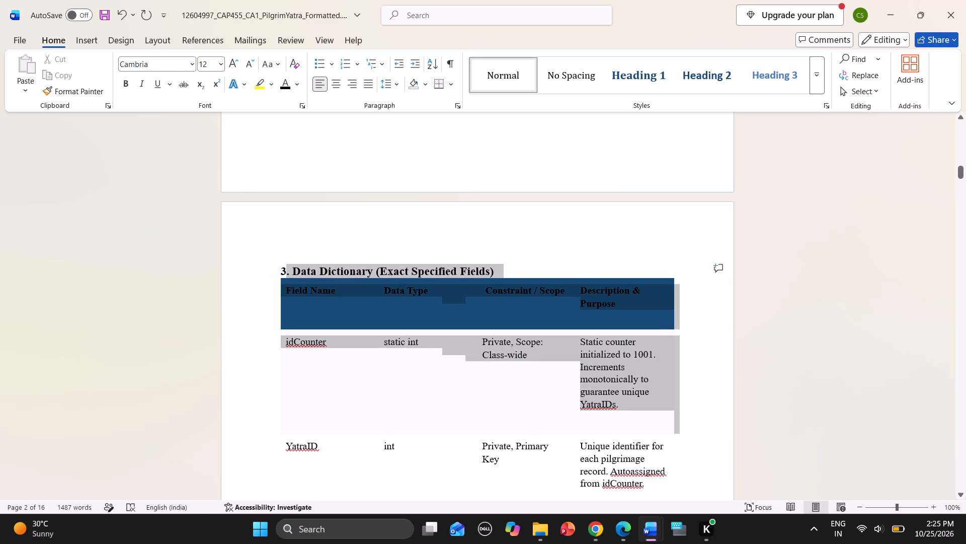
drag(456, 393, 456, 400)
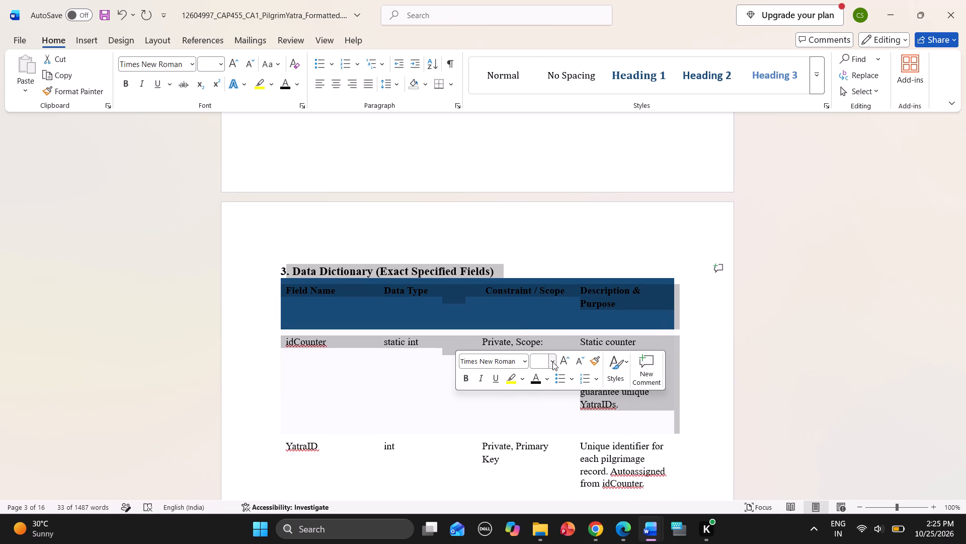
click(552, 362)
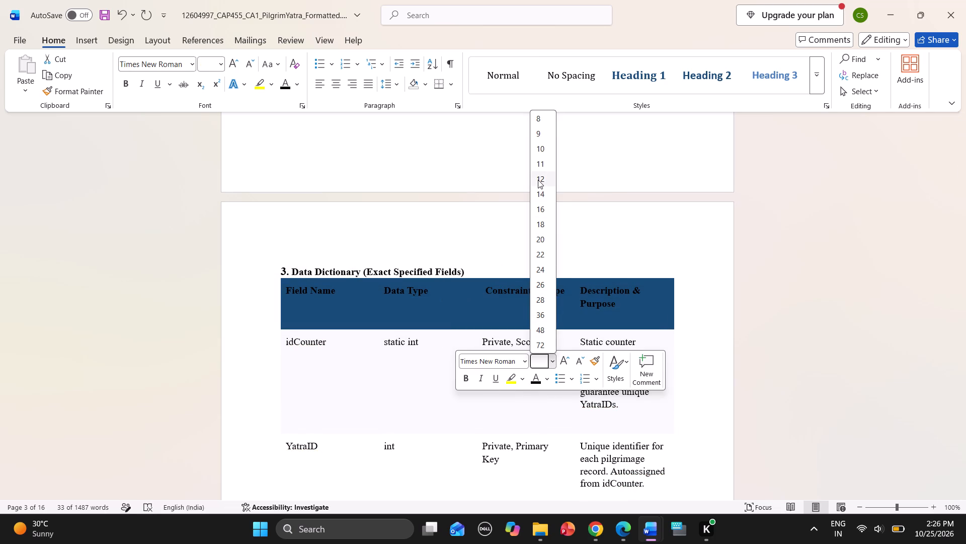
click(538, 180)
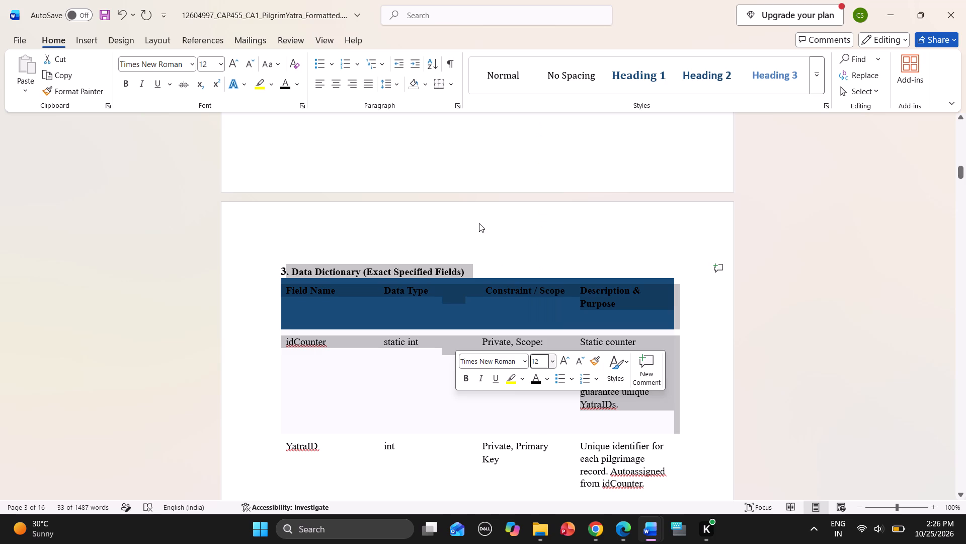
click(513, 226)
Remove the blank lines above the UML Class Diagram Specification heading in section 4.
scroll(513, 226, down, 2)
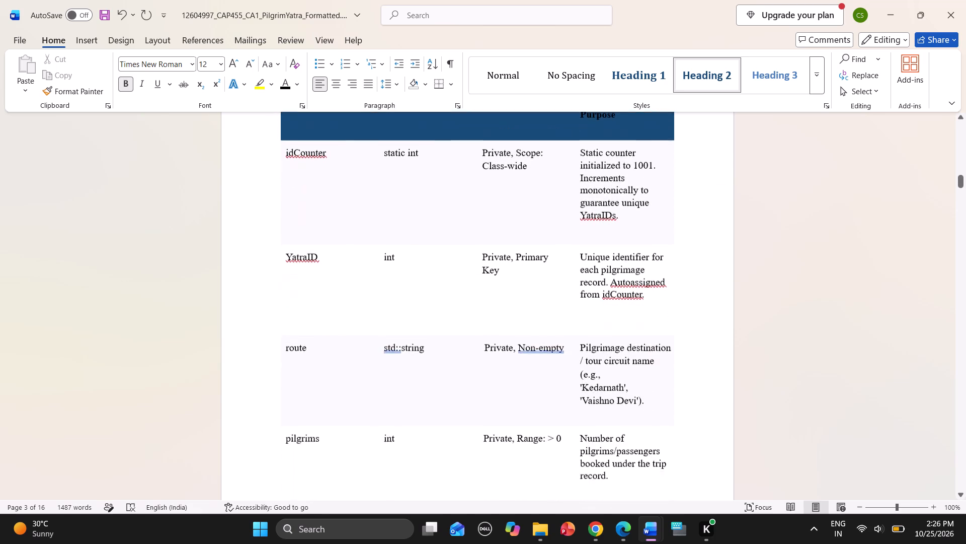
scroll(513, 226, down, 3)
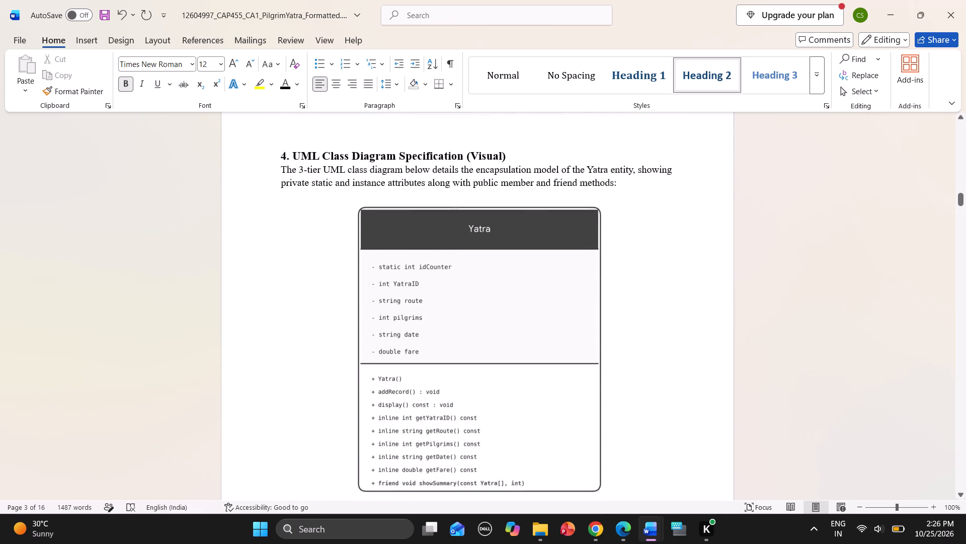
scroll(513, 226, up, 1)
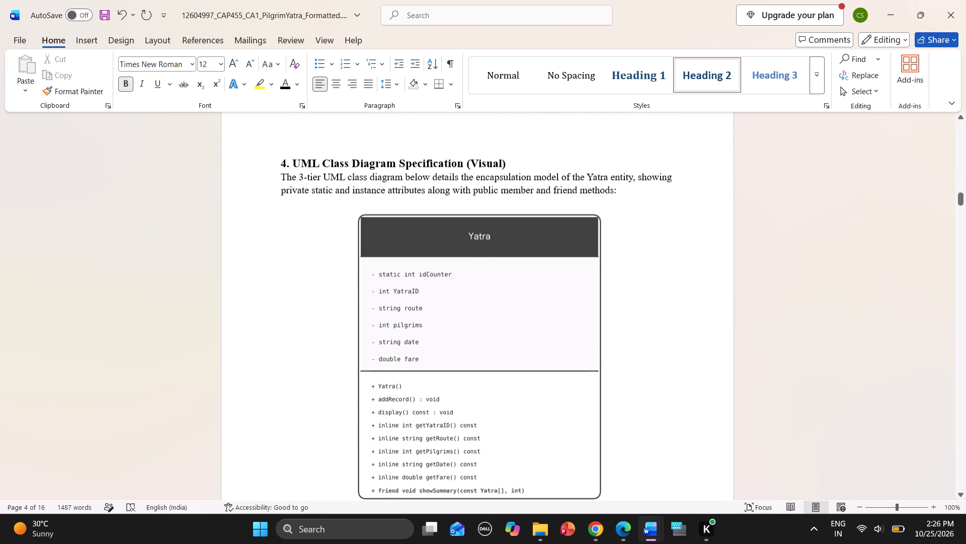
scroll(513, 226, up, 2)
click(290, 157)
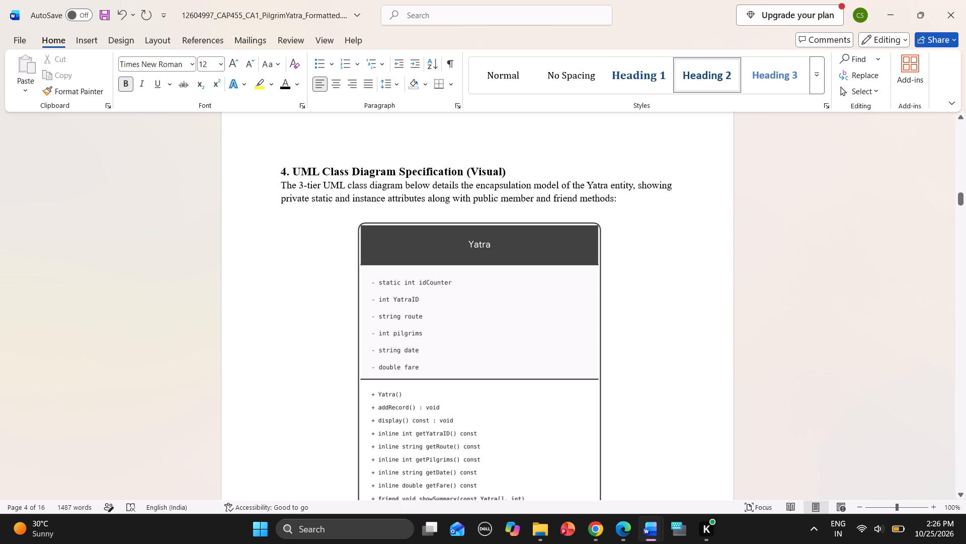
scroll(290, 157, up, 1)
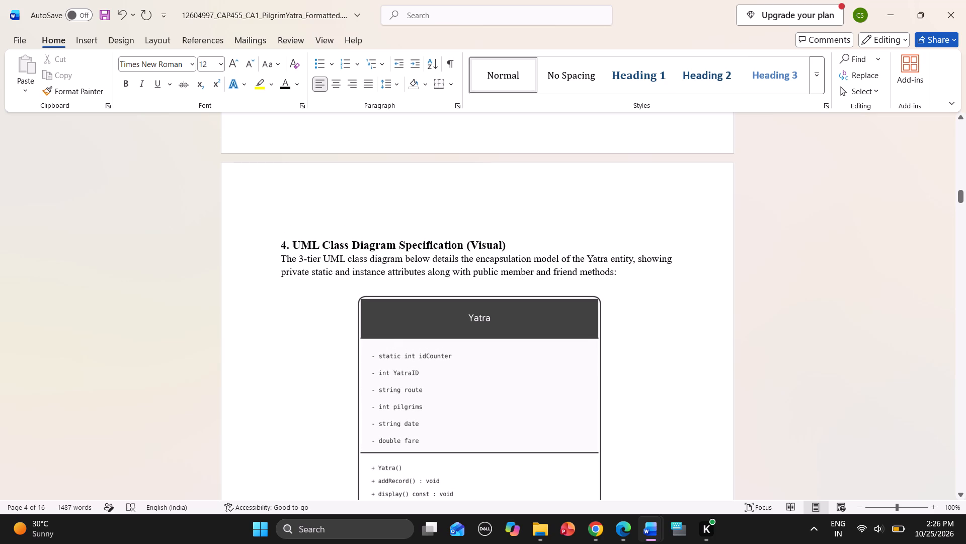
key(BackSpace)
key(BackSpace)
key(BackSpace)
key(BackSpace)
click(285, 211)
click(285, 211)
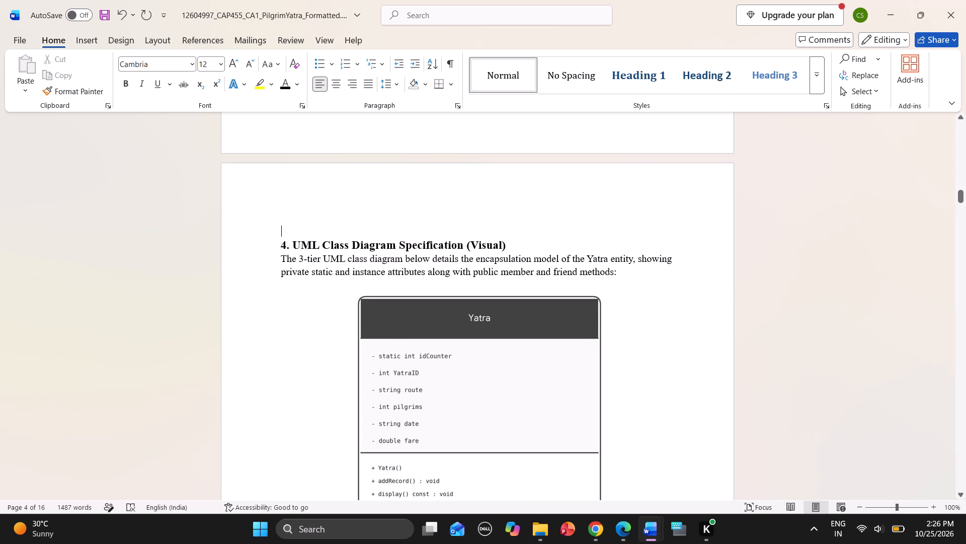
click(276, 239)
key(BackSpace)
key(BackSpace)
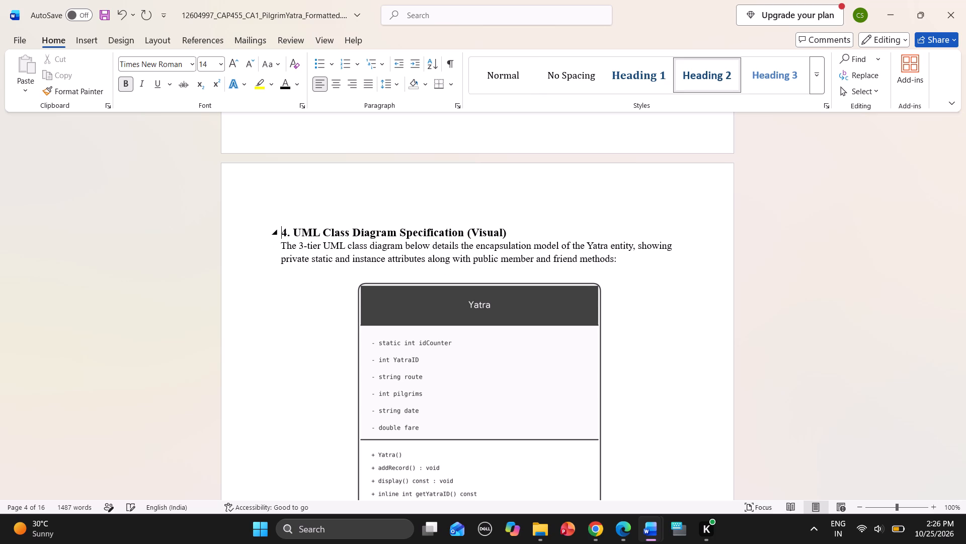
Examine the page layout of sections 4 to 7, including the UML diagram, flowchart, data flow diagrams and source code heading.
scroll(276, 239, down, 2)
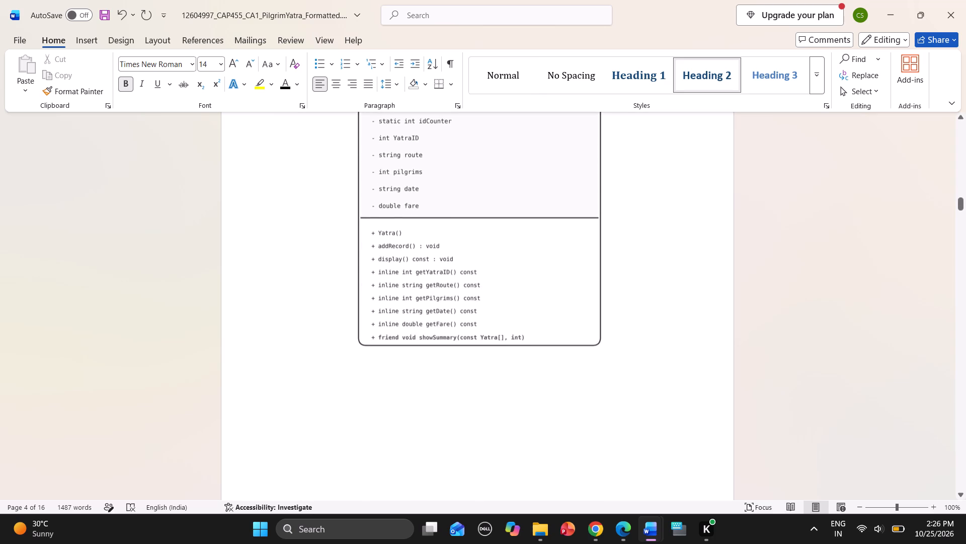
scroll(276, 239, down, 2)
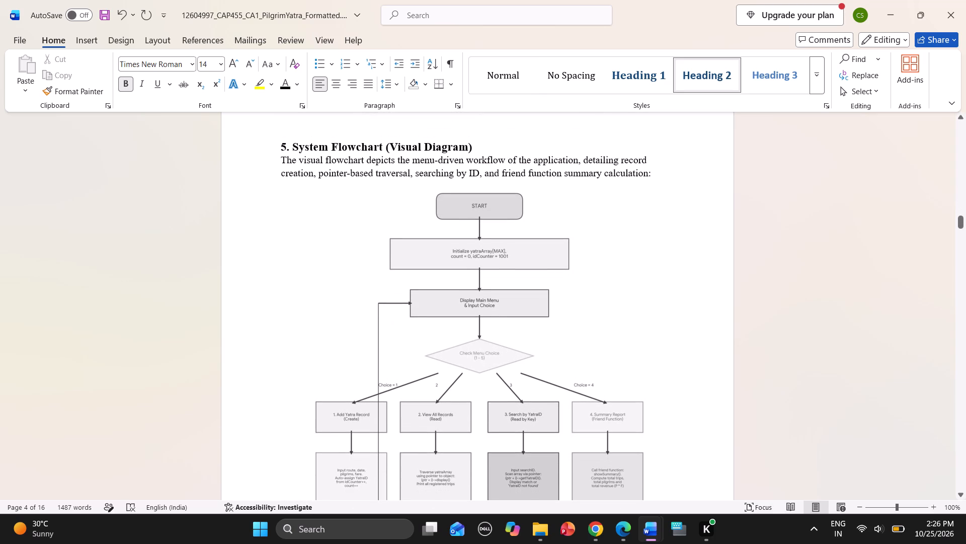
scroll(311, 249, down, 4)
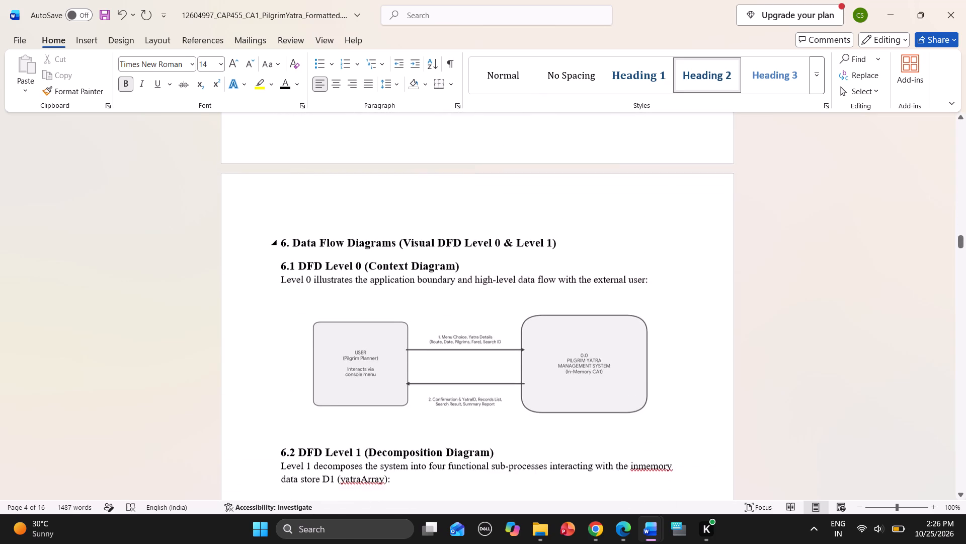
scroll(311, 249, down, 4)
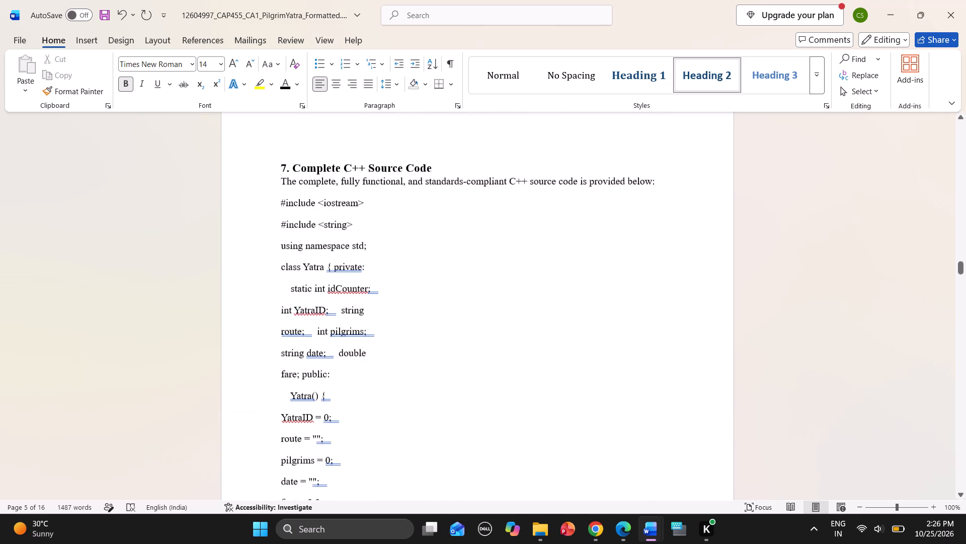
scroll(311, 249, down, 1)
scroll(311, 249, up, 2)
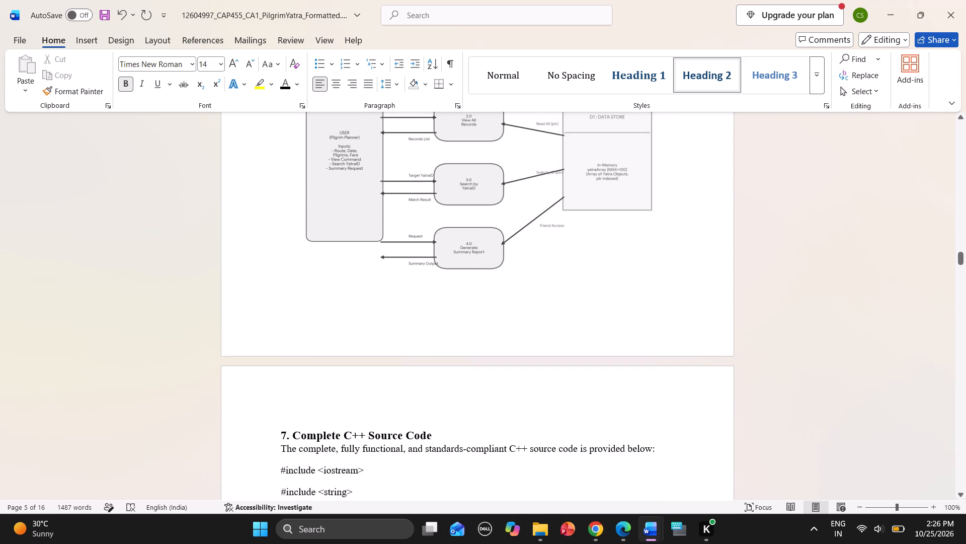
click(323, 398)
click(279, 412)
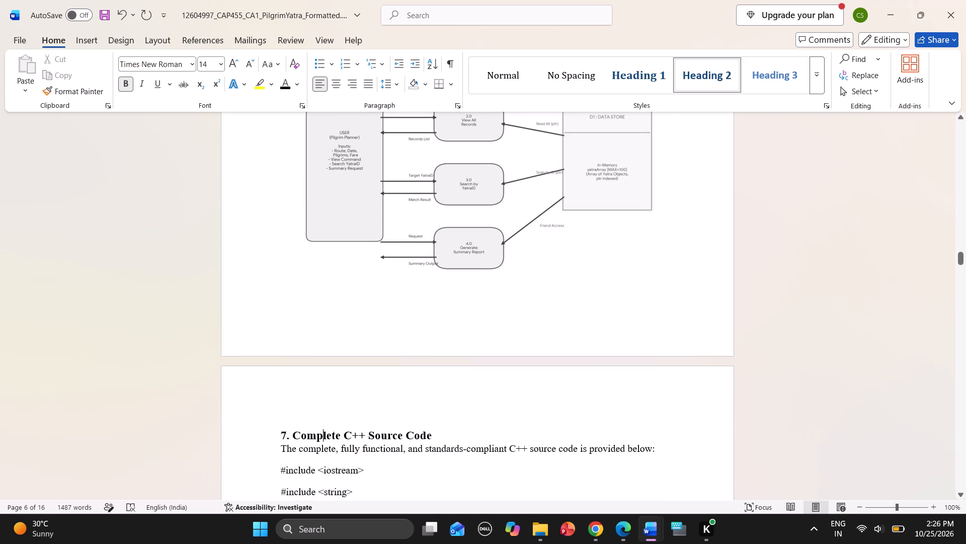
click(279, 412)
right_click(279, 412)
click(279, 412)
Look through the C++ source code listing in section 7 up to the first console output screenshot.
scroll(279, 412, down, 3)
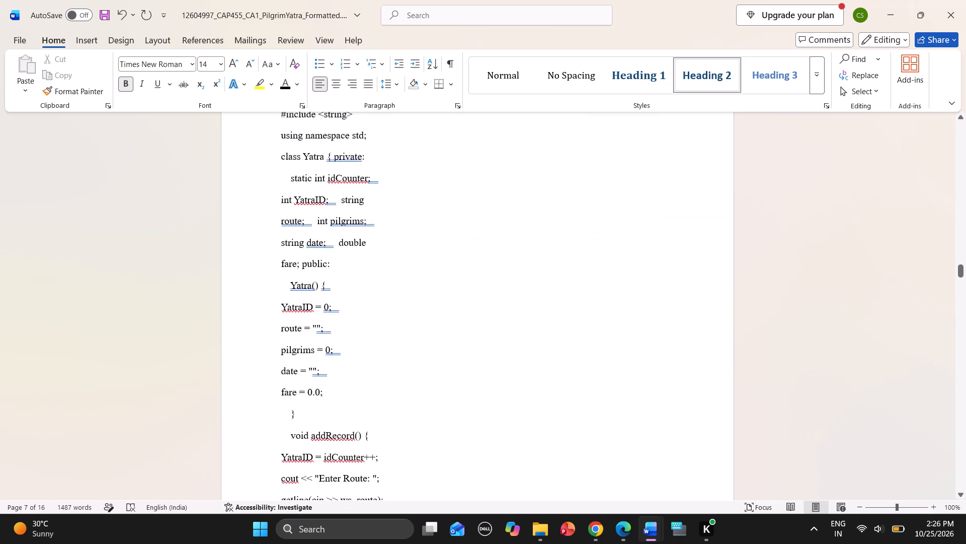
scroll(279, 412, down, 5)
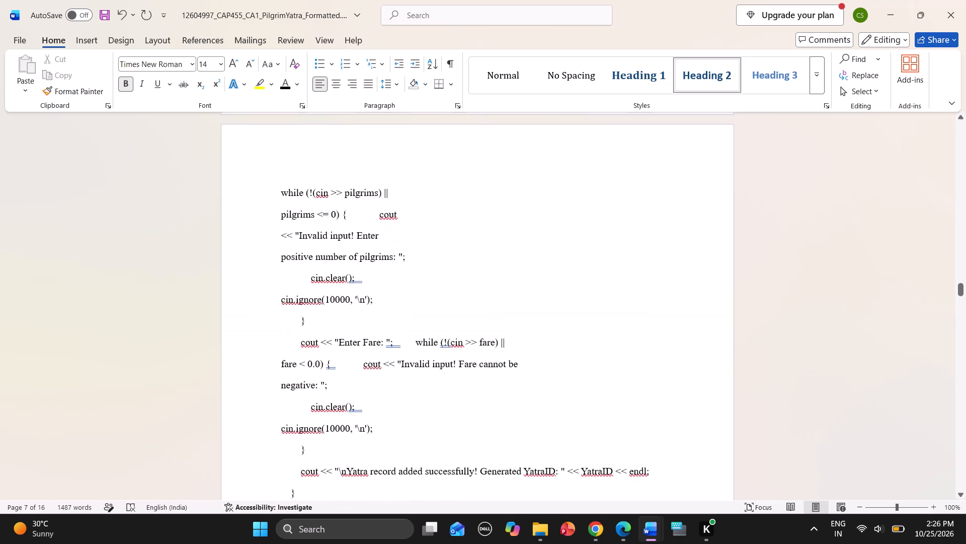
scroll(279, 412, down, 5)
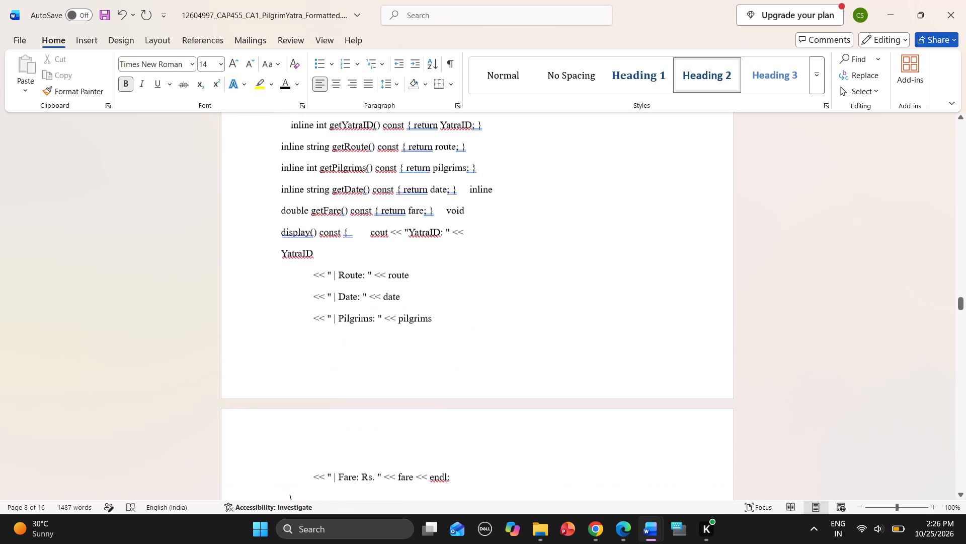
scroll(279, 412, down, 3)
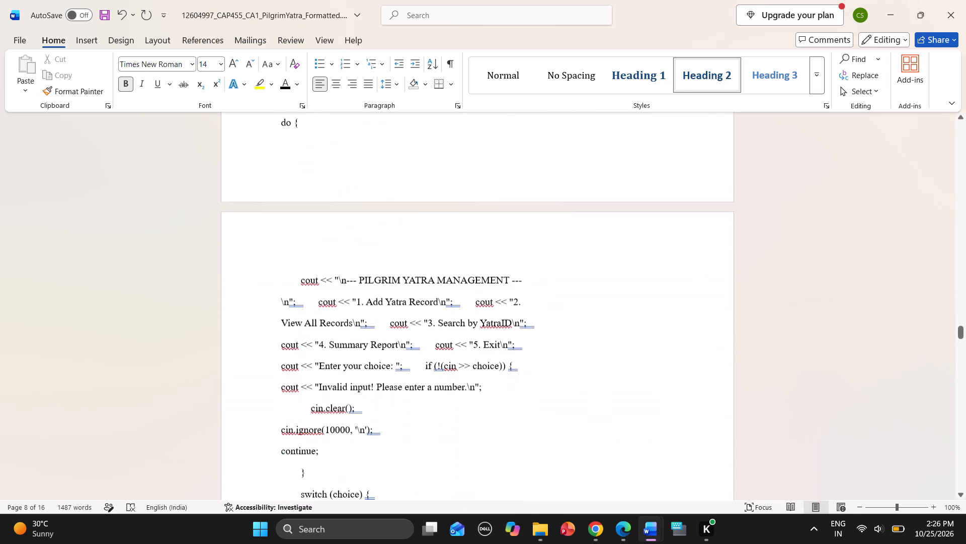
scroll(279, 412, down, 6)
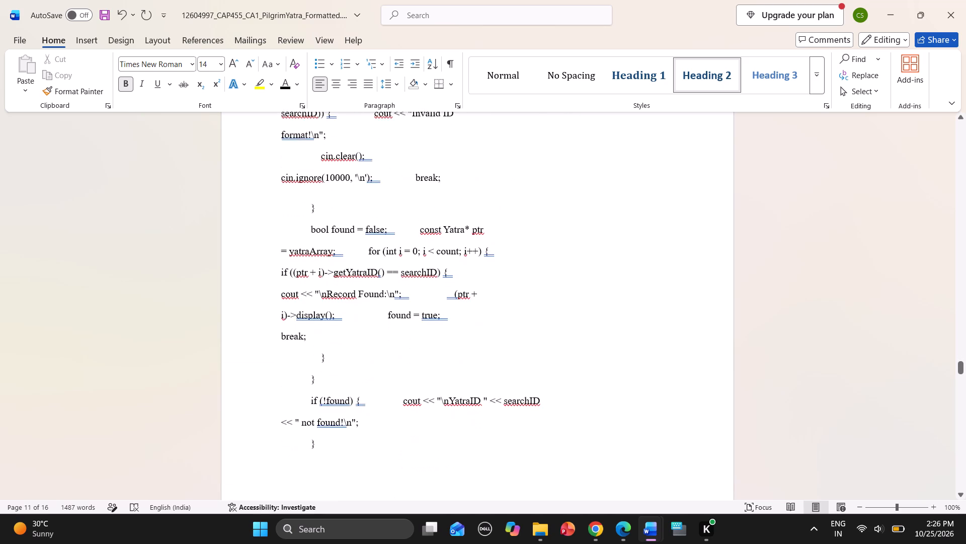
scroll(279, 412, down, 3)
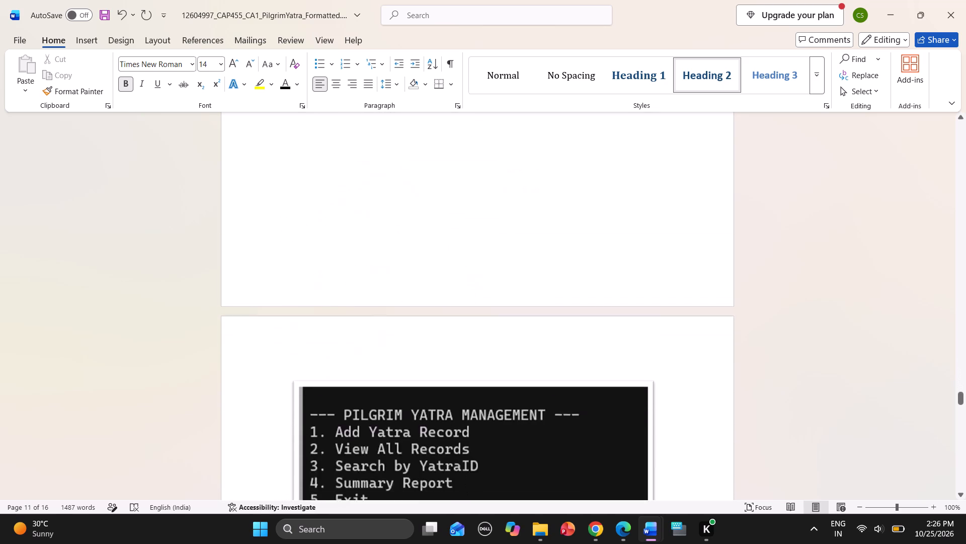
Centre the entire section 7 code listing, from #include <iostream> to the final closing brace, and set it back to left alignment.
scroll(279, 412, up, 3)
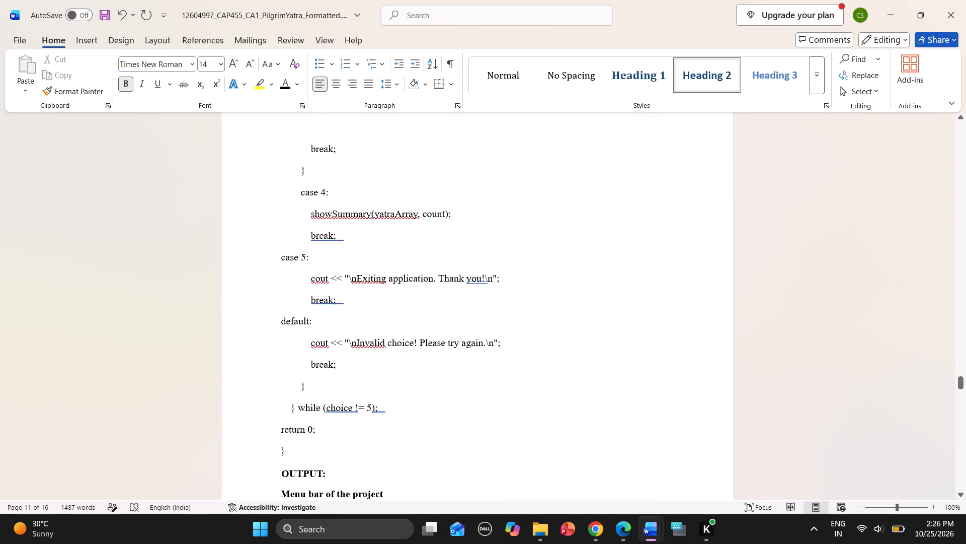
drag(299, 448, 250, 145)
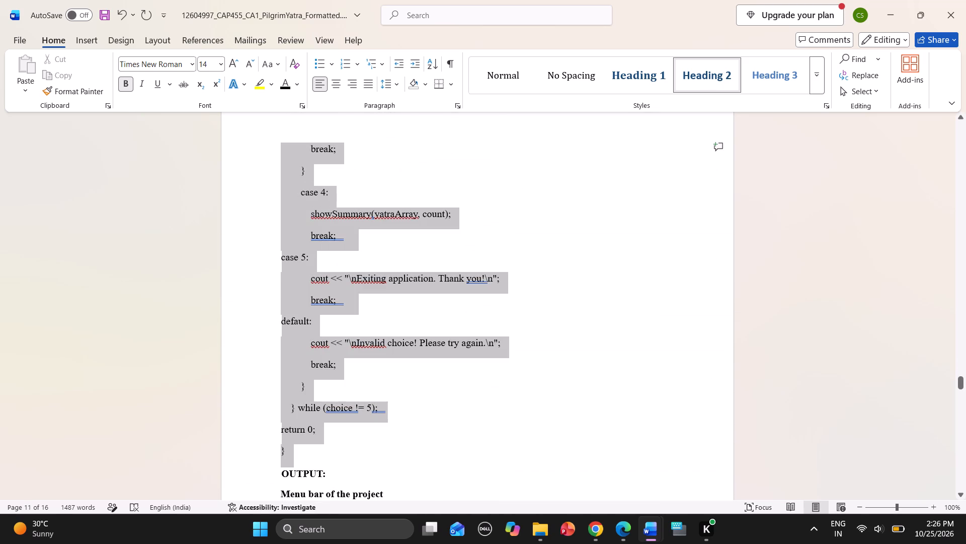
drag(250, 145, 251, 92)
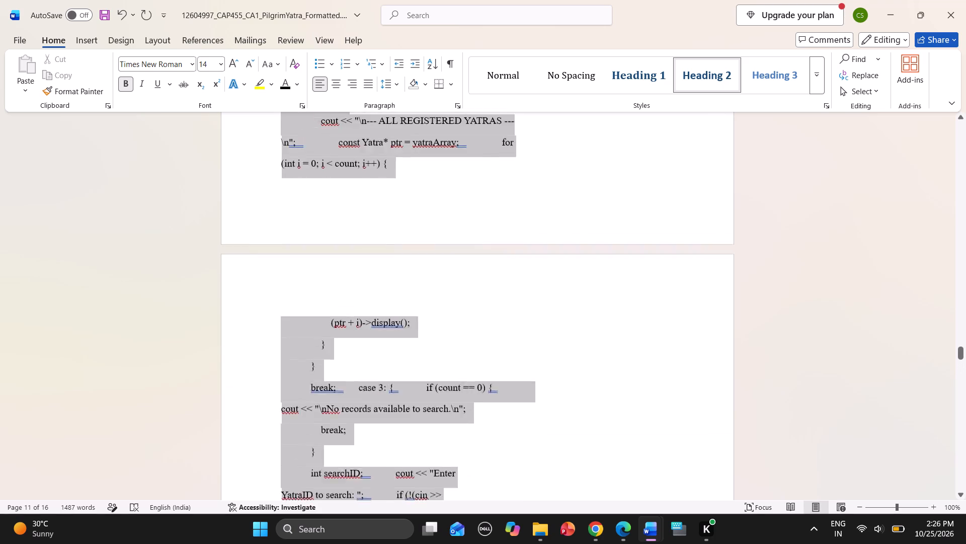
drag(251, 92, 243, 113)
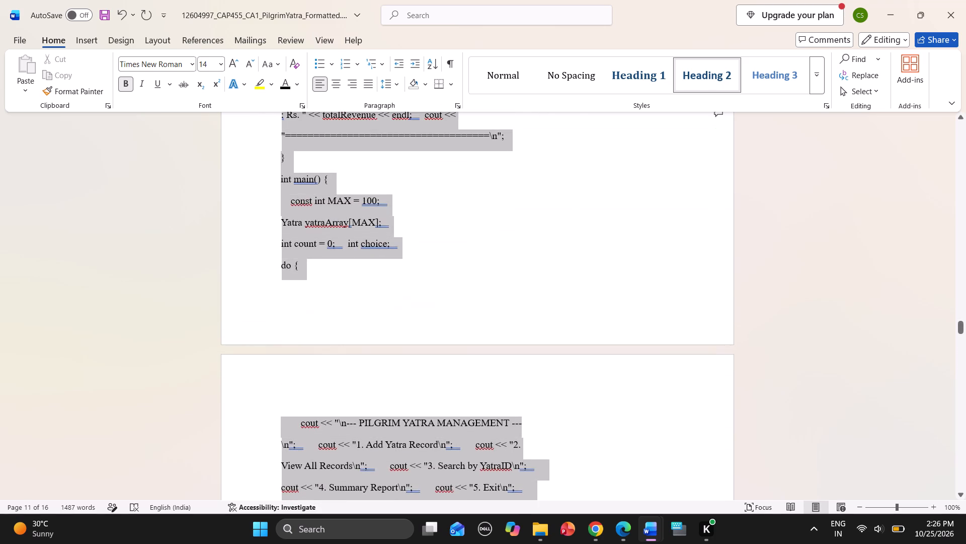
drag(243, 113, 246, 99)
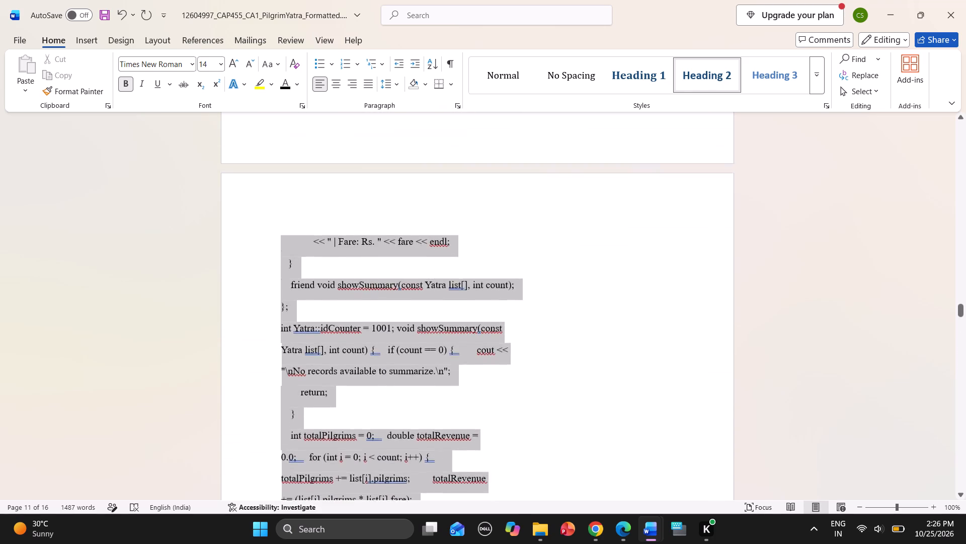
drag(246, 99, 237, 94)
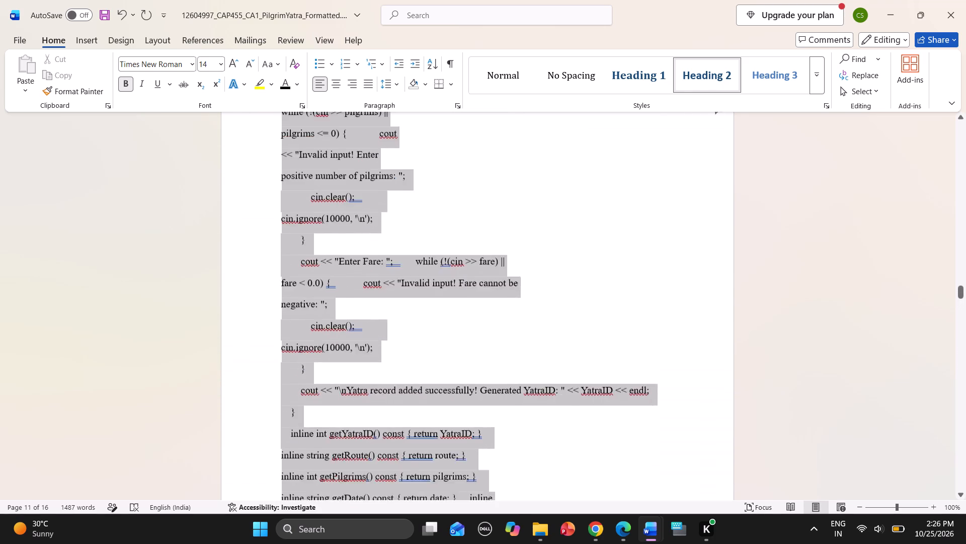
drag(237, 94, 237, 90)
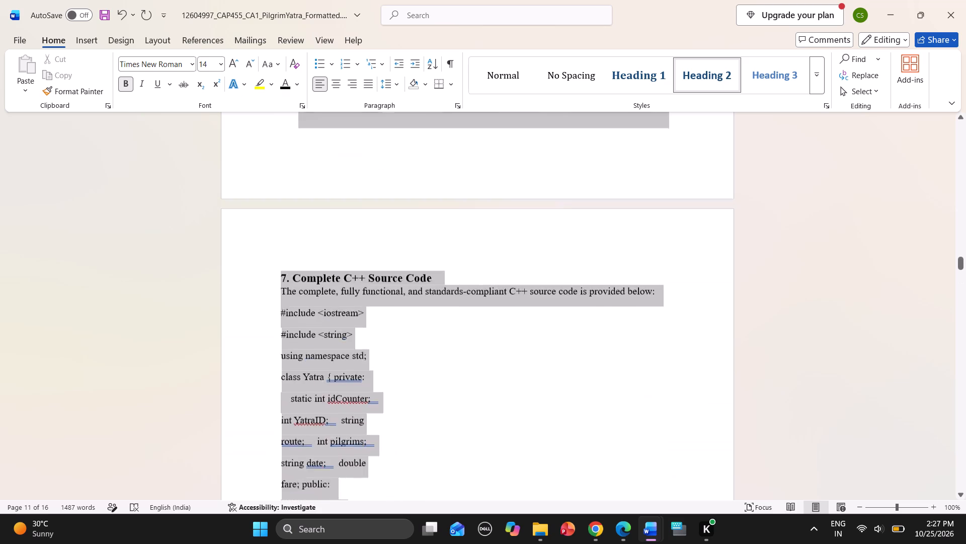
drag(237, 90, 276, 423)
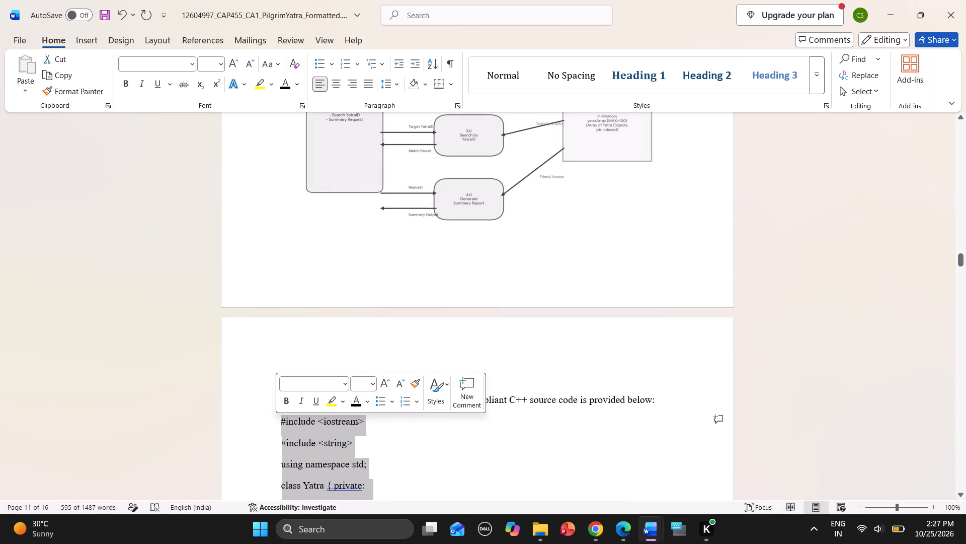
click(340, 87)
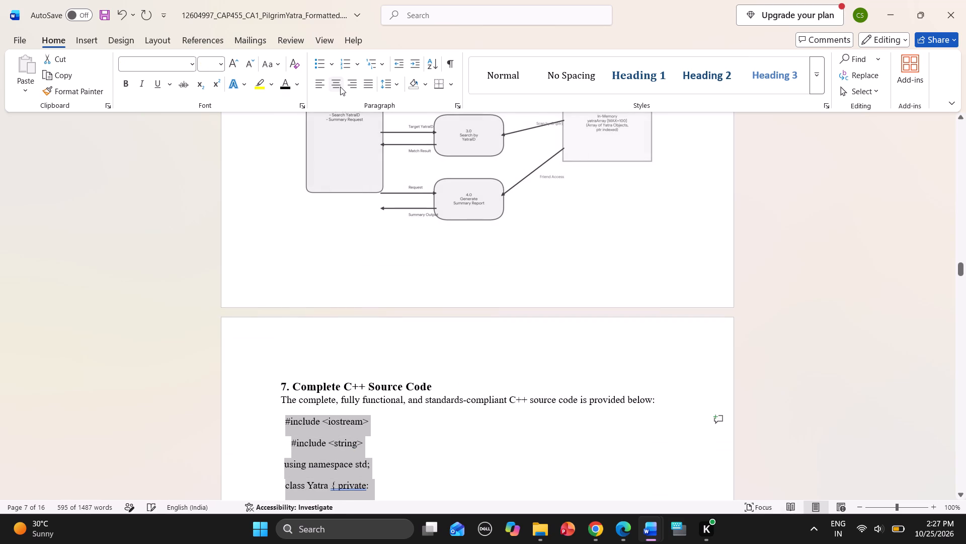
click(316, 86)
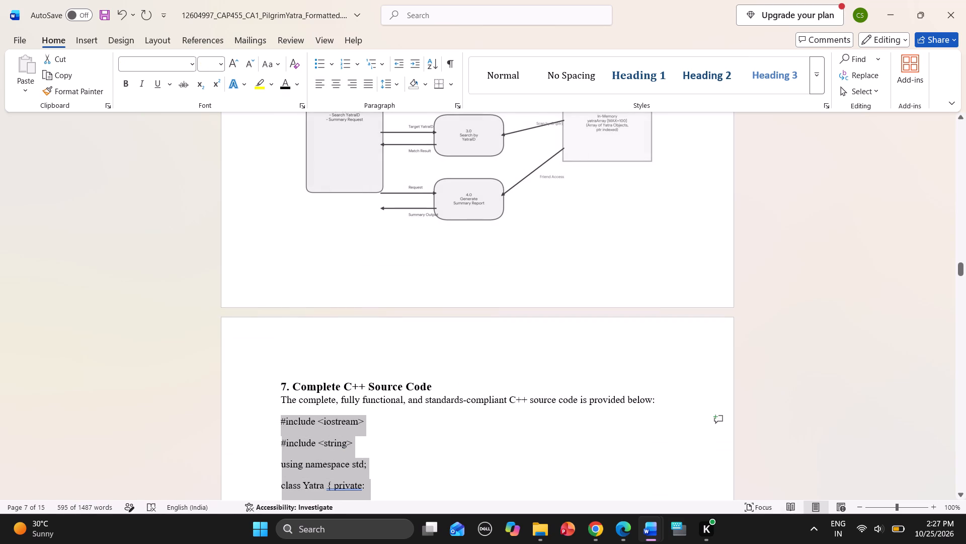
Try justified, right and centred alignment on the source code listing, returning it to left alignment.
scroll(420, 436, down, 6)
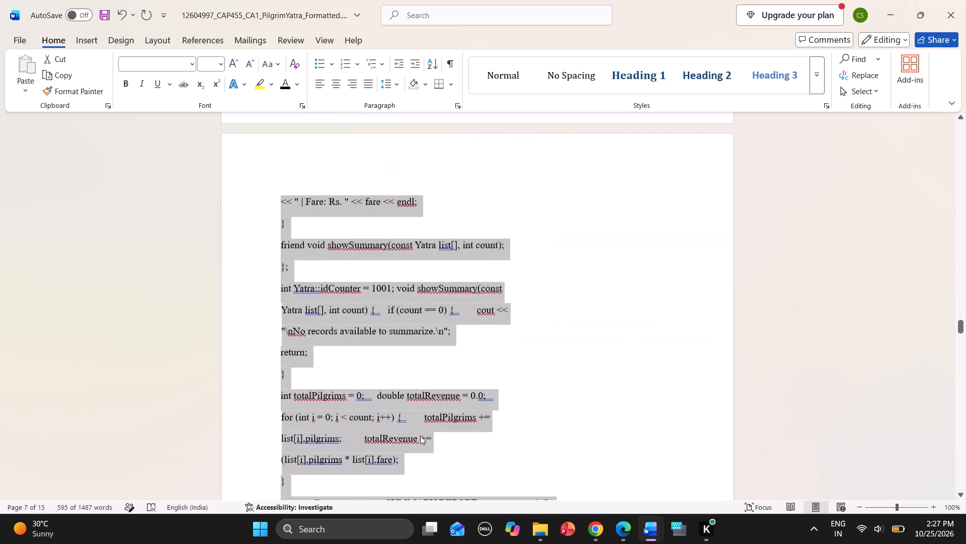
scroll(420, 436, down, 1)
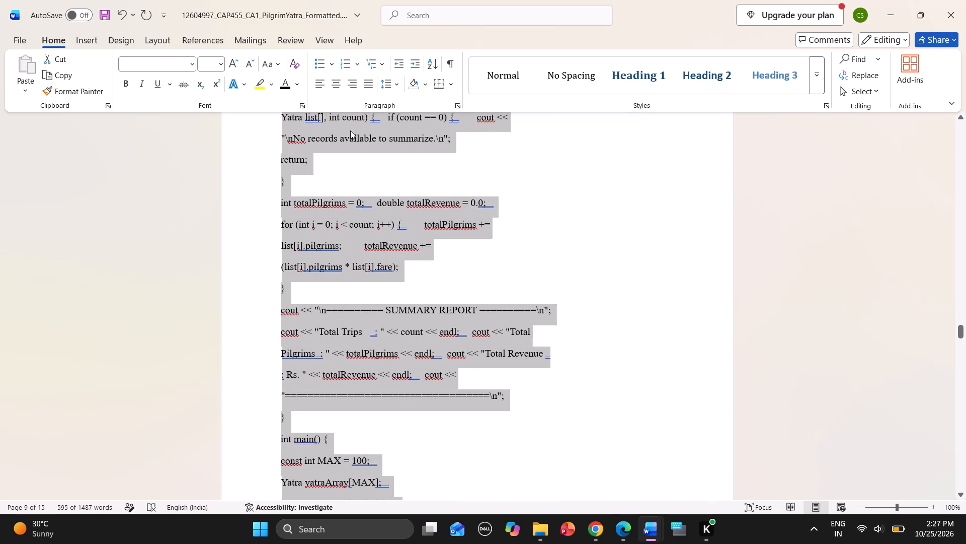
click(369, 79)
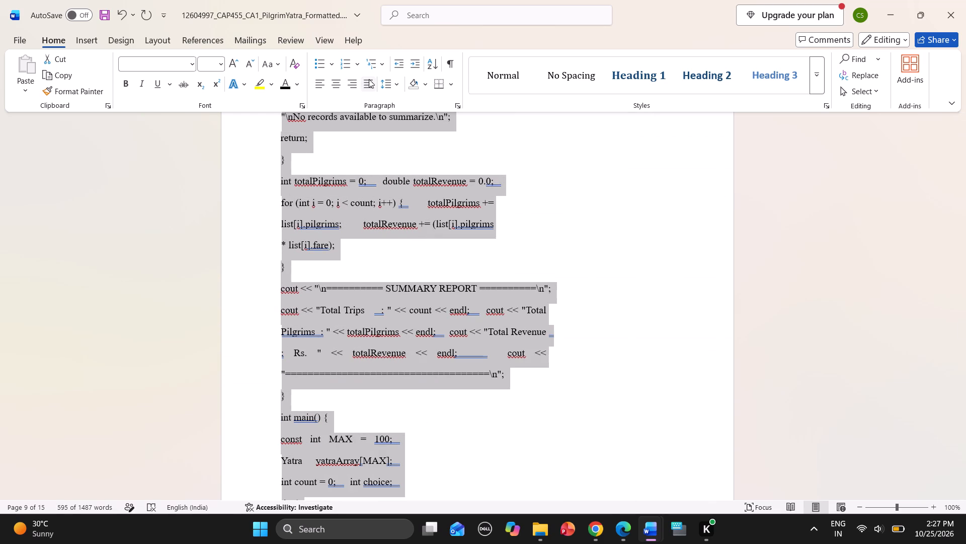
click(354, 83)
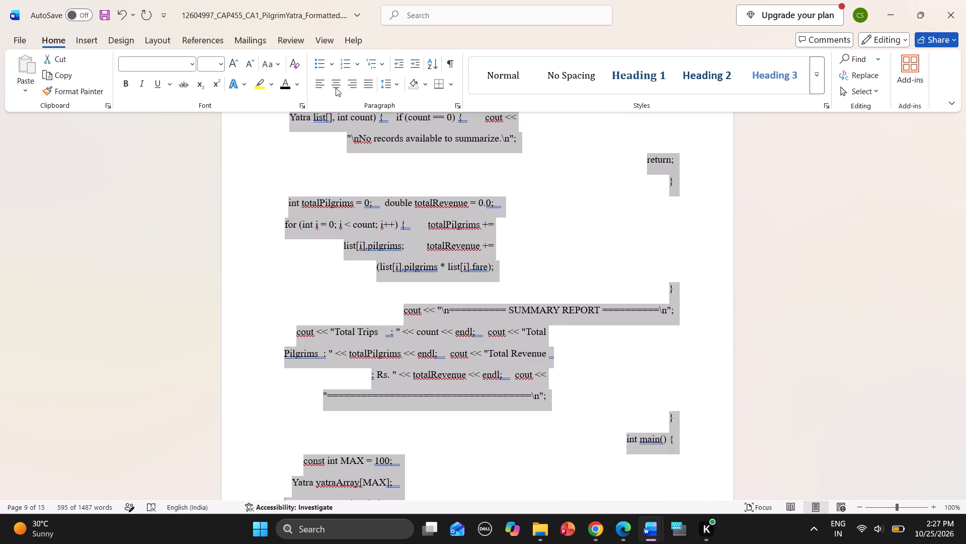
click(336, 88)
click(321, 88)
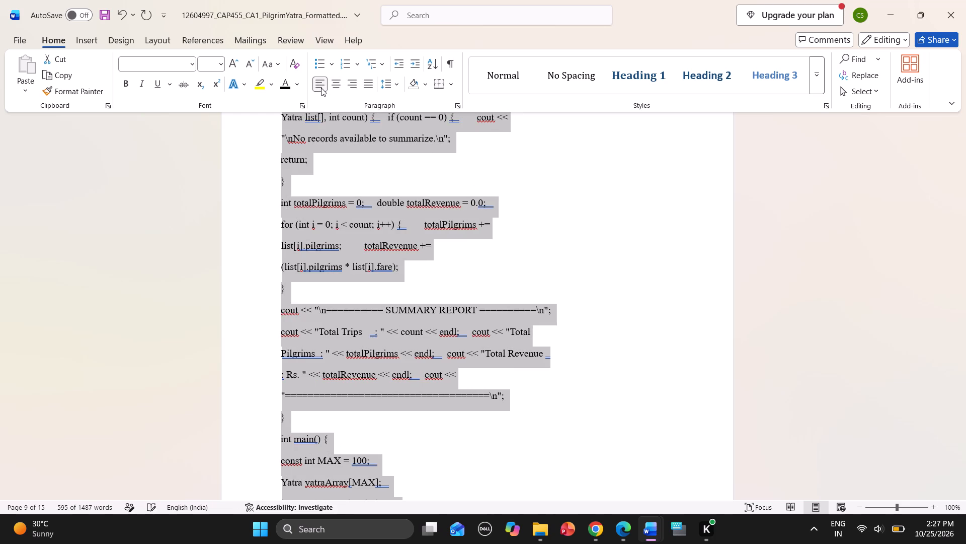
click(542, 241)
Insert a blank line after the OUTPUT: heading that follows the source code.
scroll(542, 241, down, 1)
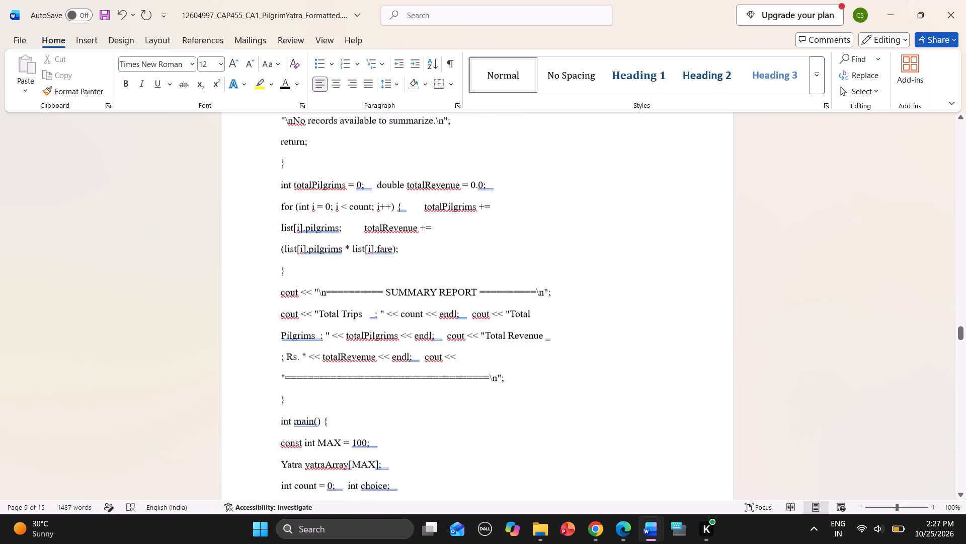
scroll(542, 241, down, 10)
scroll(542, 241, up, 1)
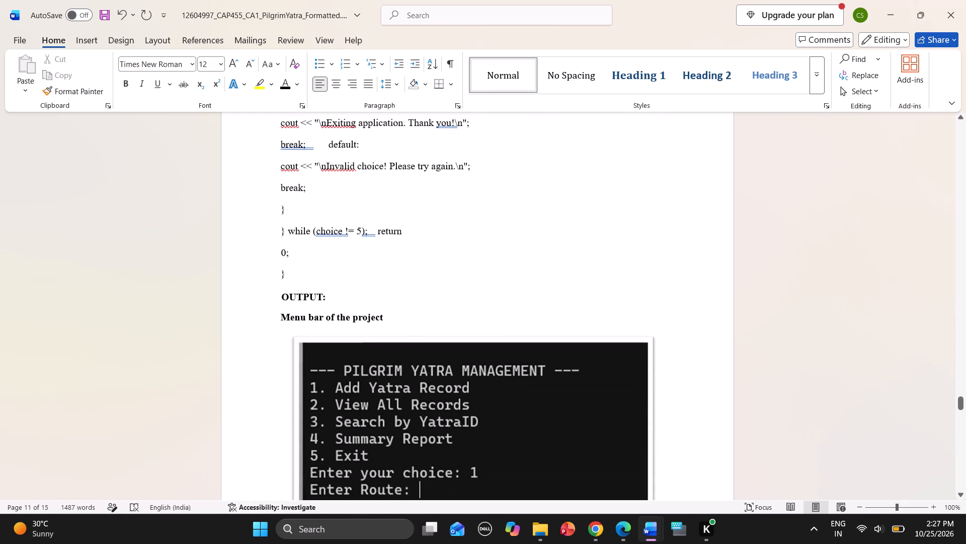
scroll(382, 289, down, 3)
scroll(382, 289, up, 2)
click(375, 289)
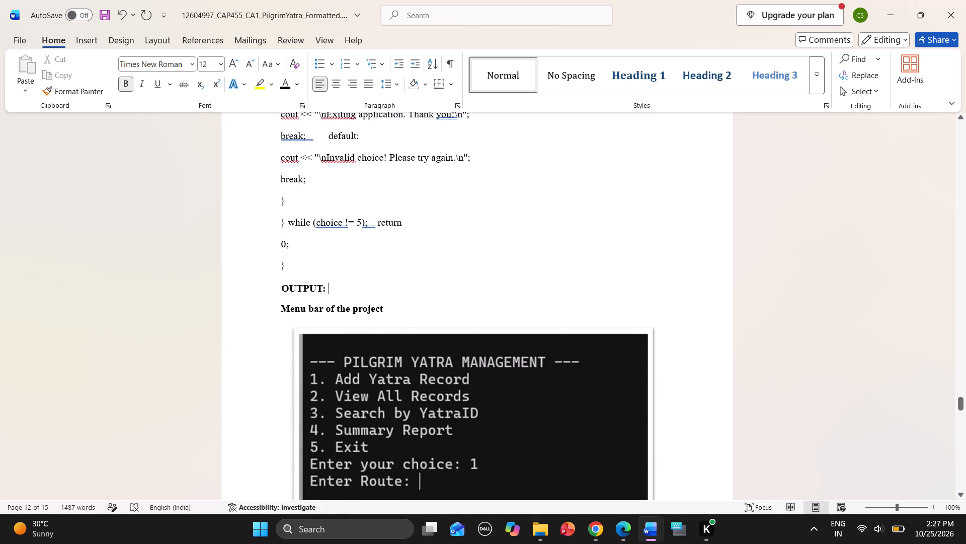
key(Return)
Insert a blank line between the "Menu bar of the project" caption and its console screenshot.
scroll(375, 289, down, 2)
right_click(375, 289)
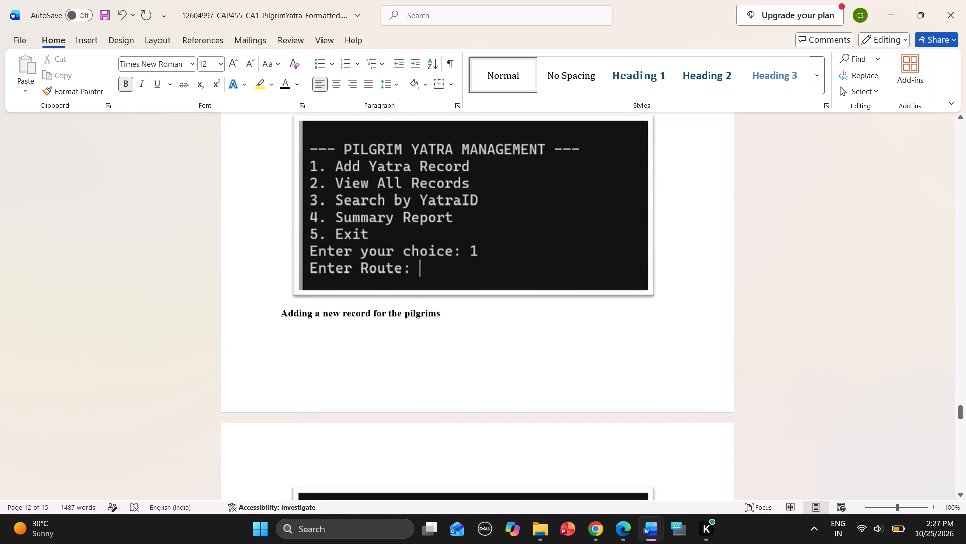
click(669, 283)
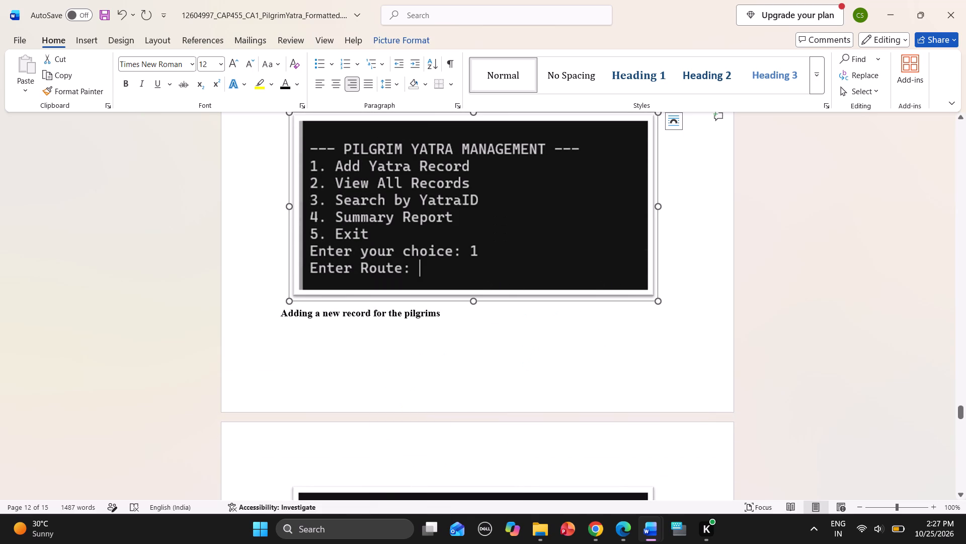
click(280, 306)
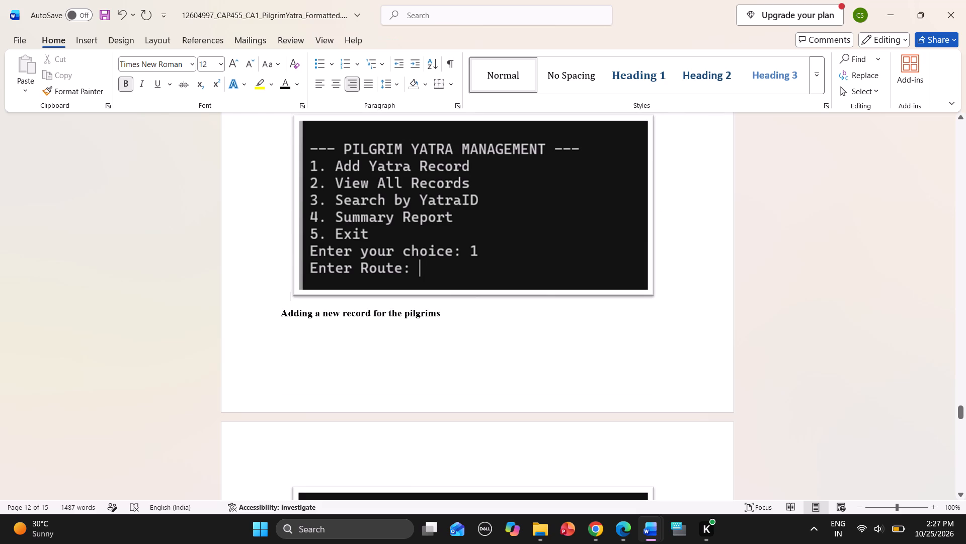
key(Return)
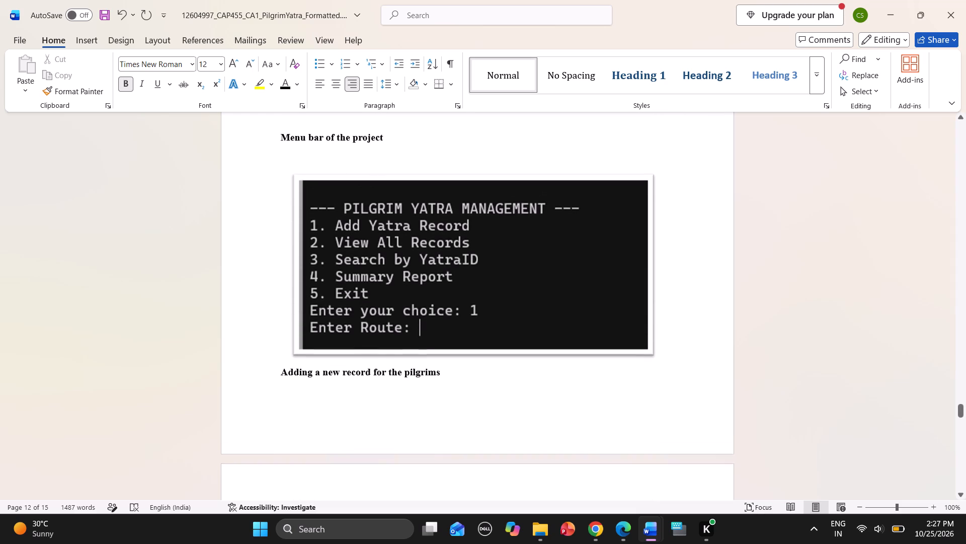
Insert a blank line between the "Enter Route" console screenshot and the "Adding a new record for the pilgrims" caption.
scroll(280, 306, down, 1)
click(668, 226)
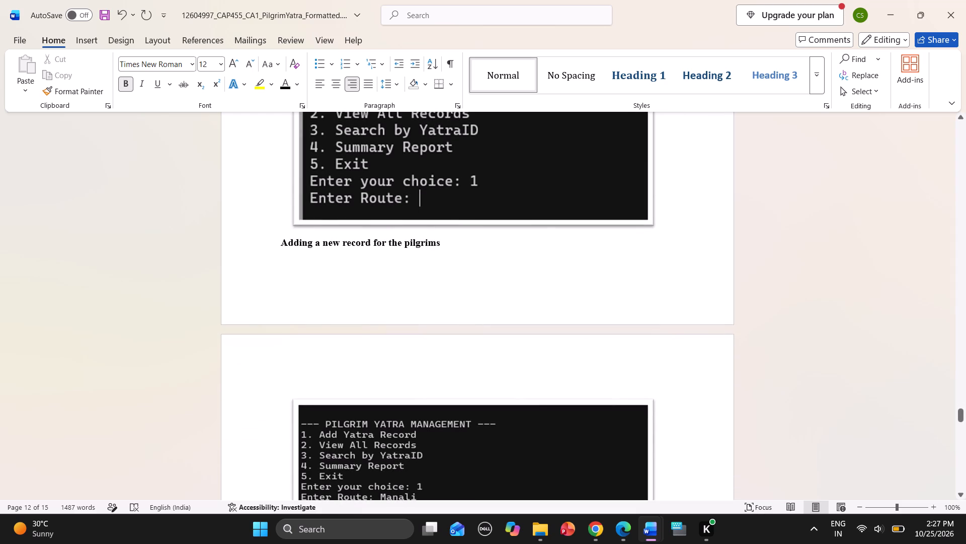
key(Return)
Review the layout of the output screenshots and captions through the start of section 8, Conclusion & Future Enhancements.
scroll(668, 226, down, 1)
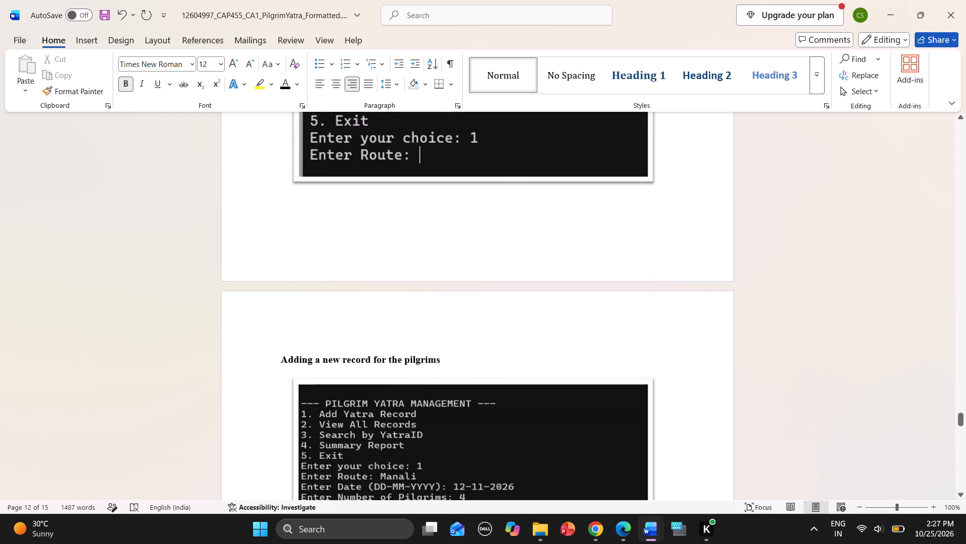
scroll(668, 226, down, 8)
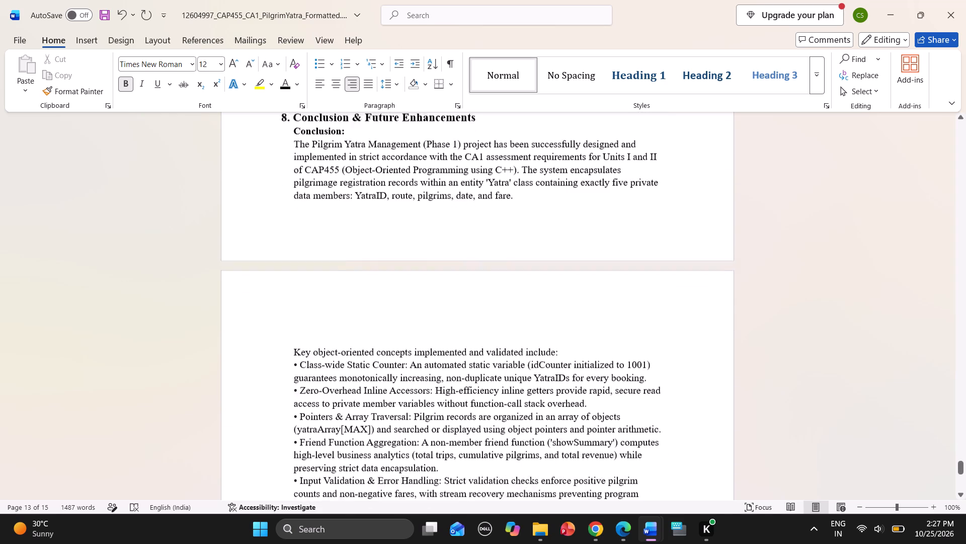
scroll(668, 226, up, 3)
scroll(668, 226, down, 2)
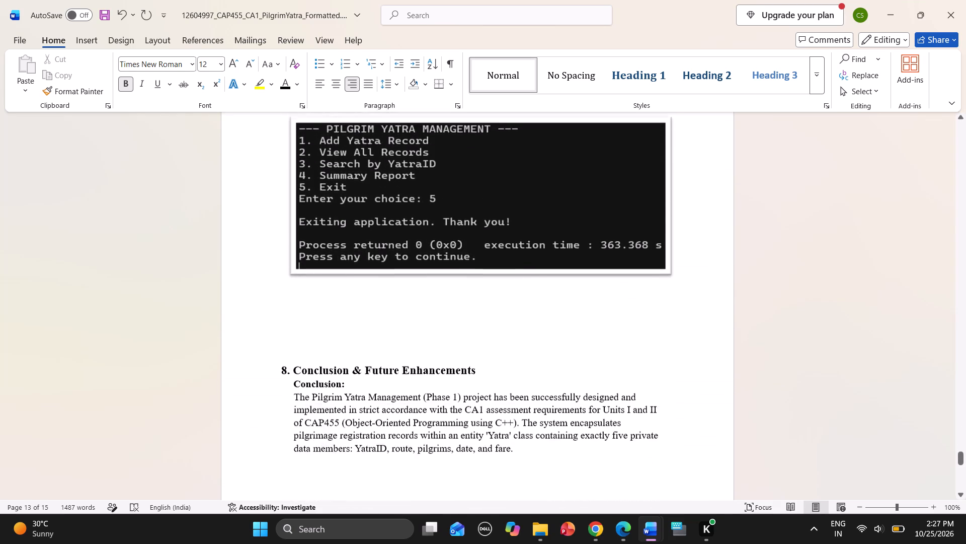
scroll(668, 226, down, 2)
scroll(588, 222, down, 2)
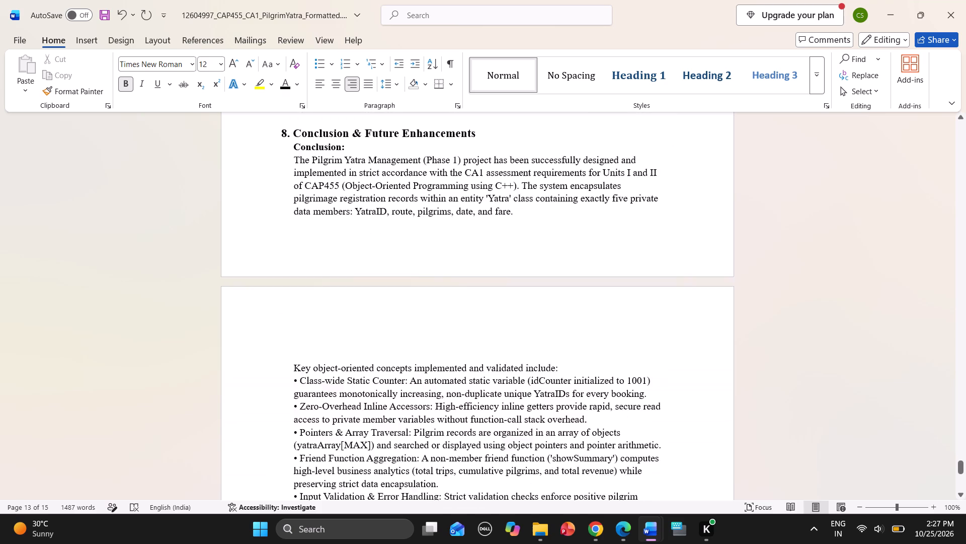
scroll(588, 222, down, 2)
scroll(588, 222, up, 2)
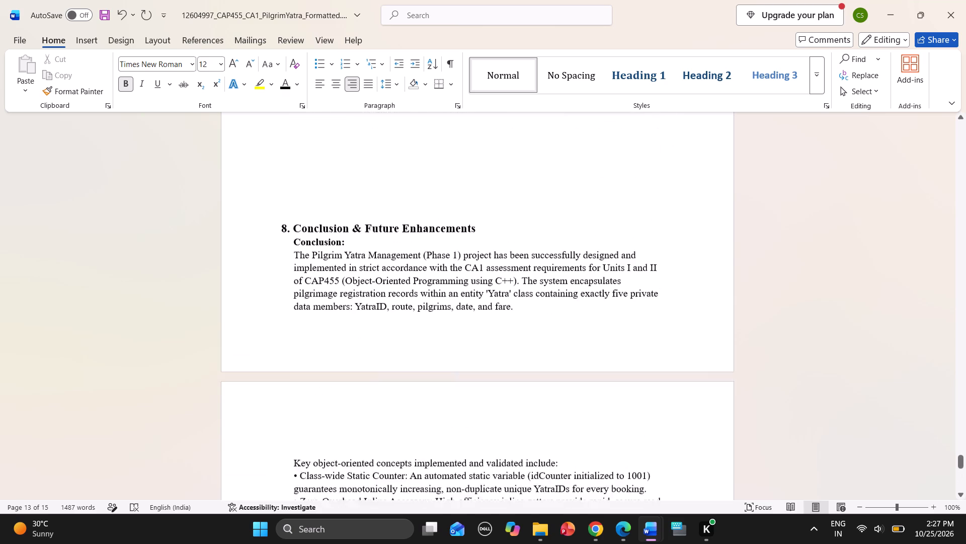
scroll(588, 222, up, 3)
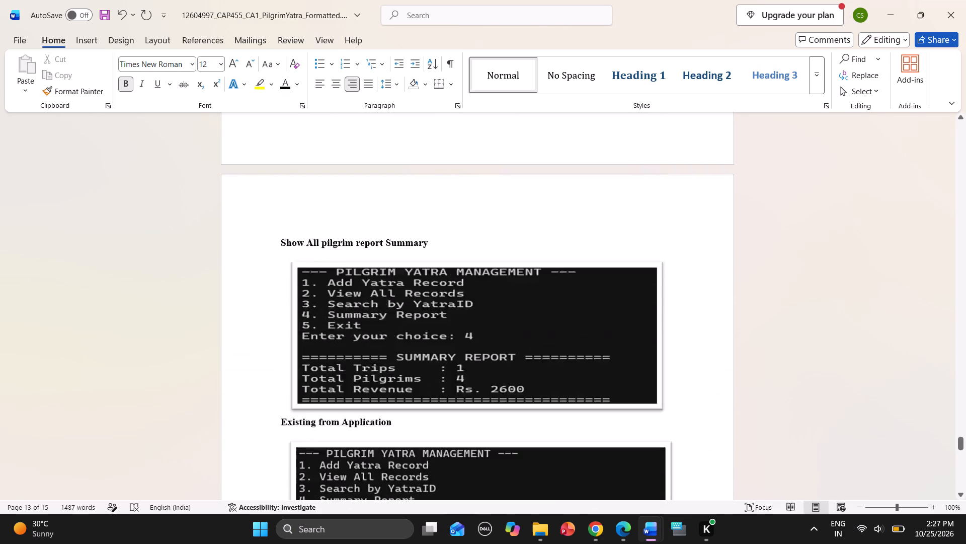
scroll(588, 222, up, 2)
scroll(588, 222, down, 1)
scroll(588, 222, up, 2)
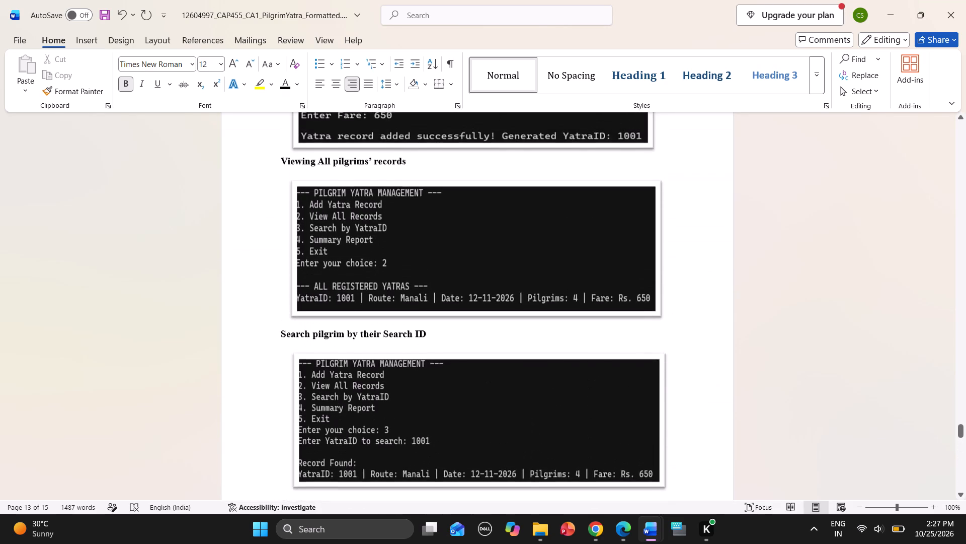
scroll(588, 222, up, 2)
Insert a blank line between the added-record screenshot and the "Viewing All pilgrims' records" caption.
scroll(588, 222, down, 3)
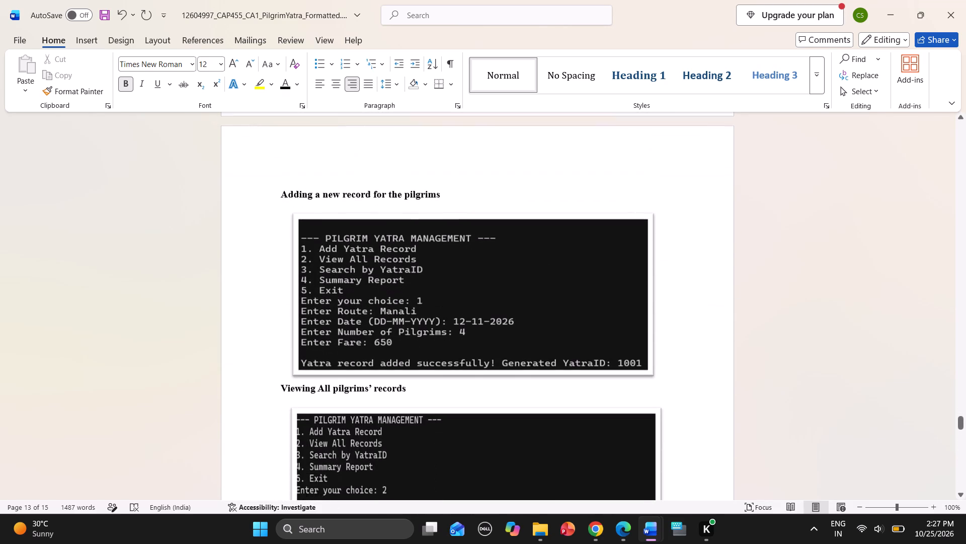
scroll(588, 222, down, 1)
click(659, 279)
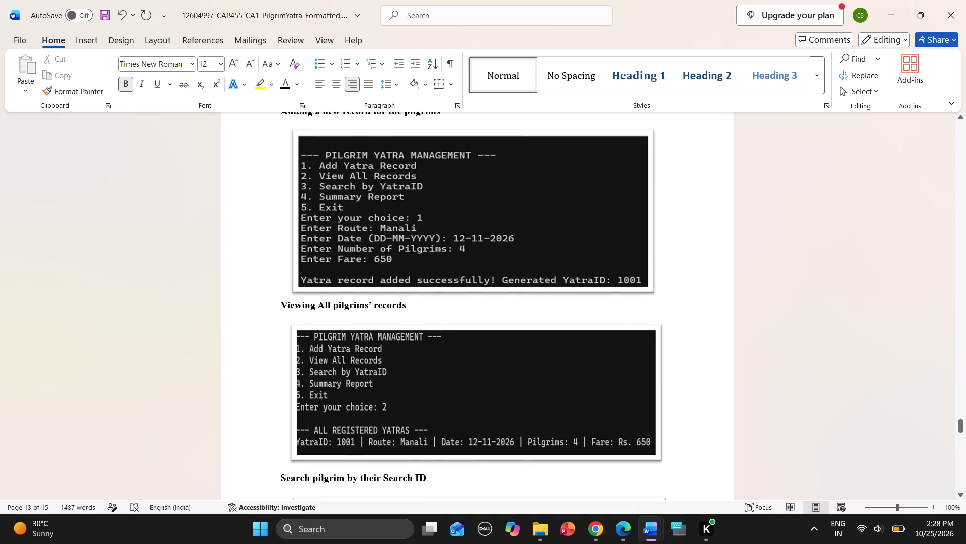
key(Return)
Insert a blank line between the all-records screenshot and the "Search pilgrim by their Search ID" caption.
scroll(659, 279, down, 1)
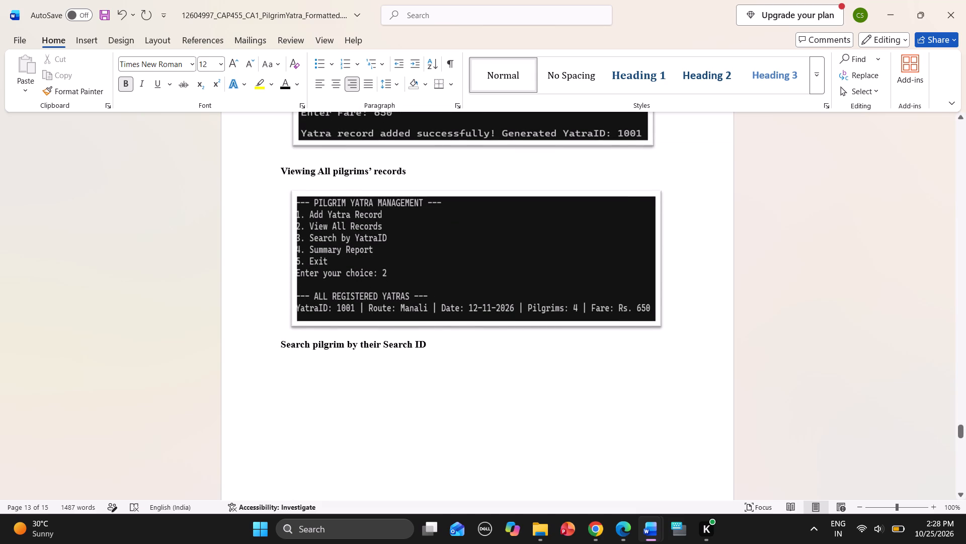
click(669, 316)
key(Return)
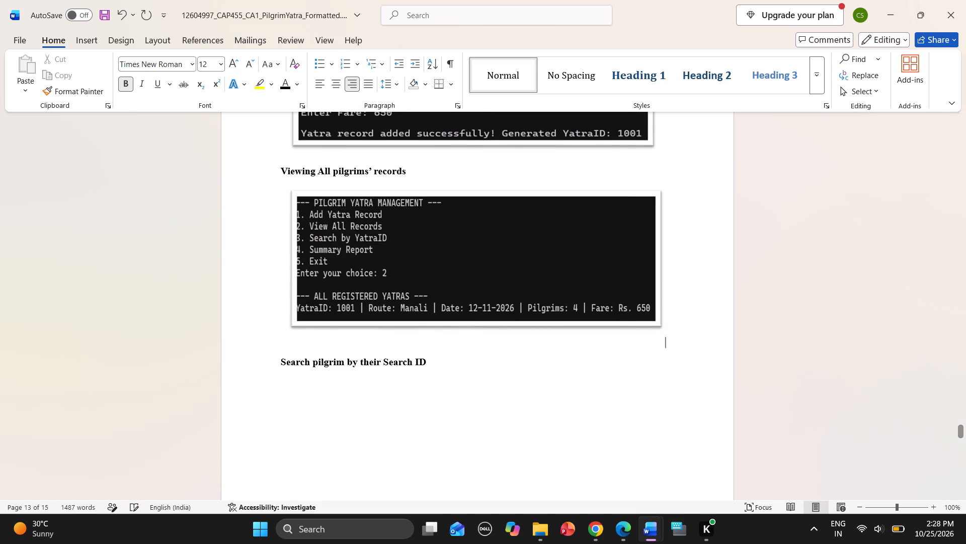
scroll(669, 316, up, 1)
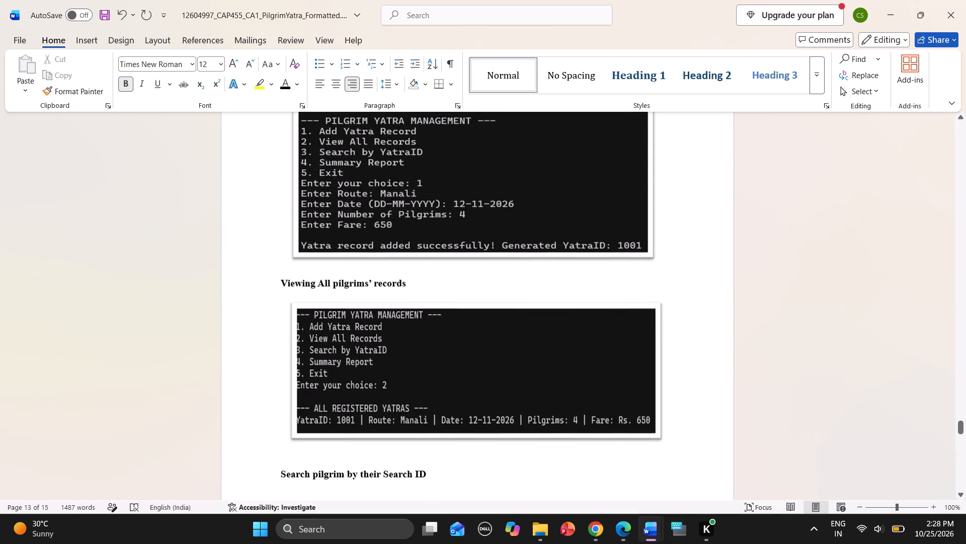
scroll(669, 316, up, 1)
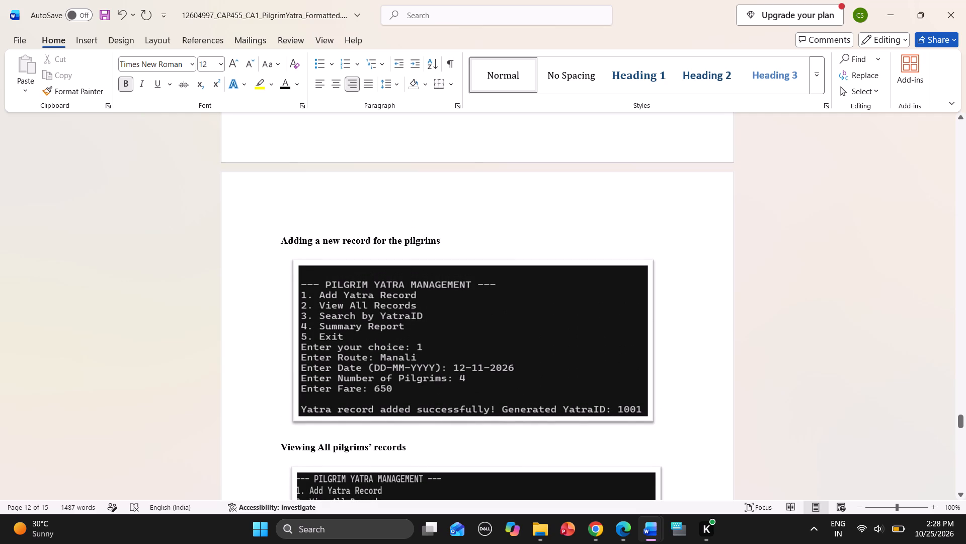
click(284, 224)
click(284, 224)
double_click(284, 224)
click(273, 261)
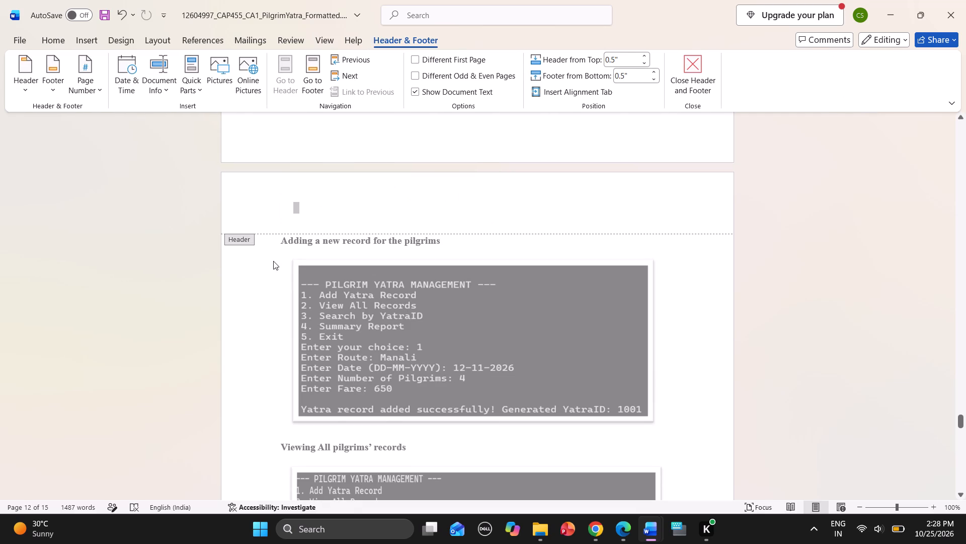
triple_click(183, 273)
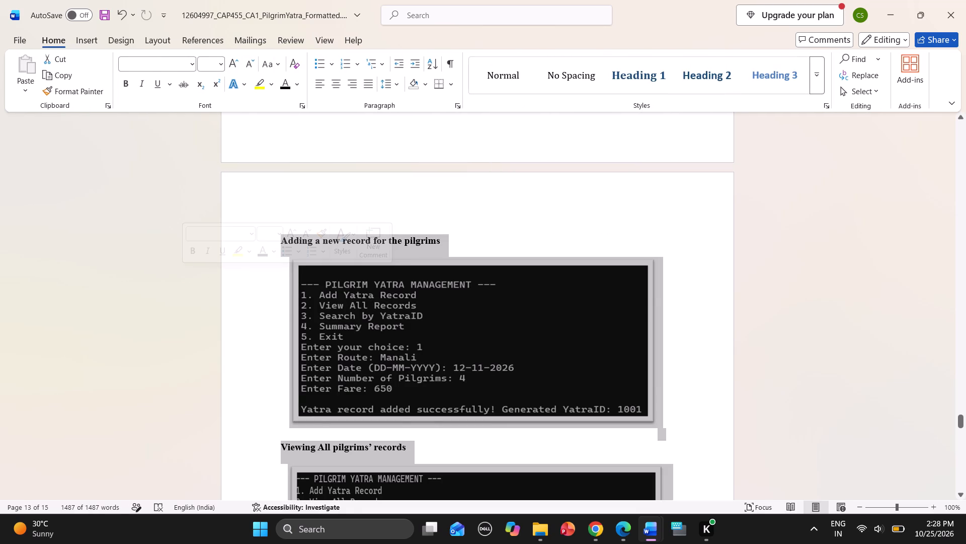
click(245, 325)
Reduce the height of the YatraID search screenshot so it fits on the same page as its "Search pilgrim by their Search ID" caption.
scroll(245, 325, down, 4)
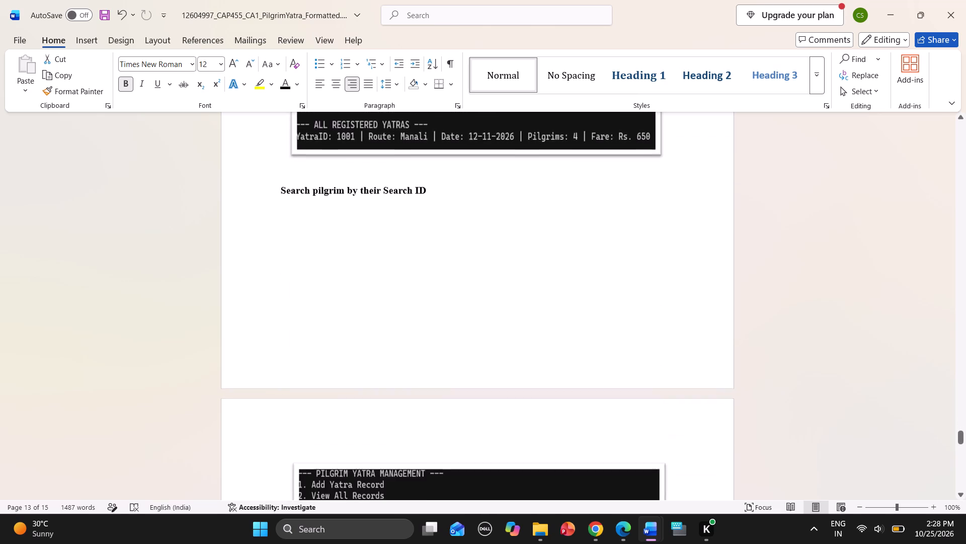
scroll(245, 325, down, 1)
click(403, 337)
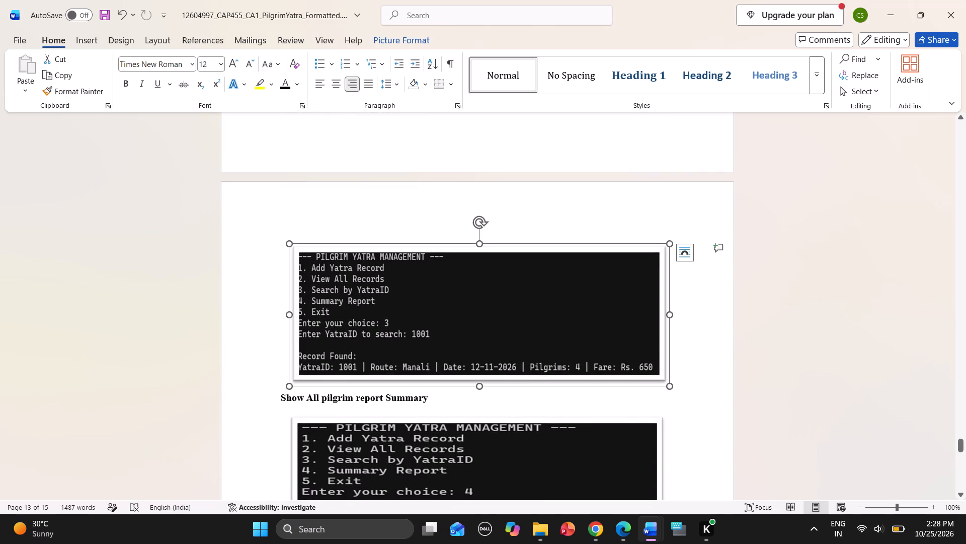
drag(480, 386, 480, 376)
click(480, 376)
drag(480, 376, 482, 359)
scroll(482, 359, up, 1)
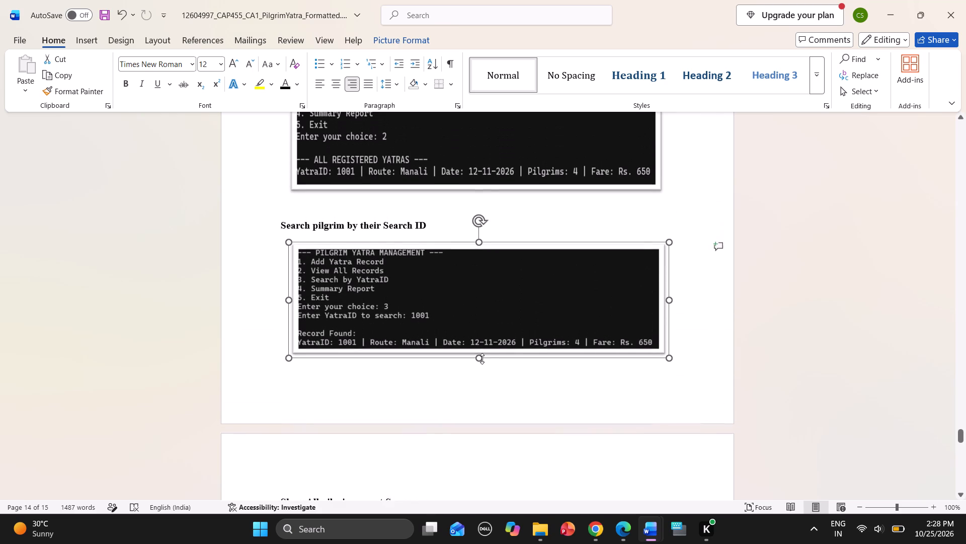
click(479, 360)
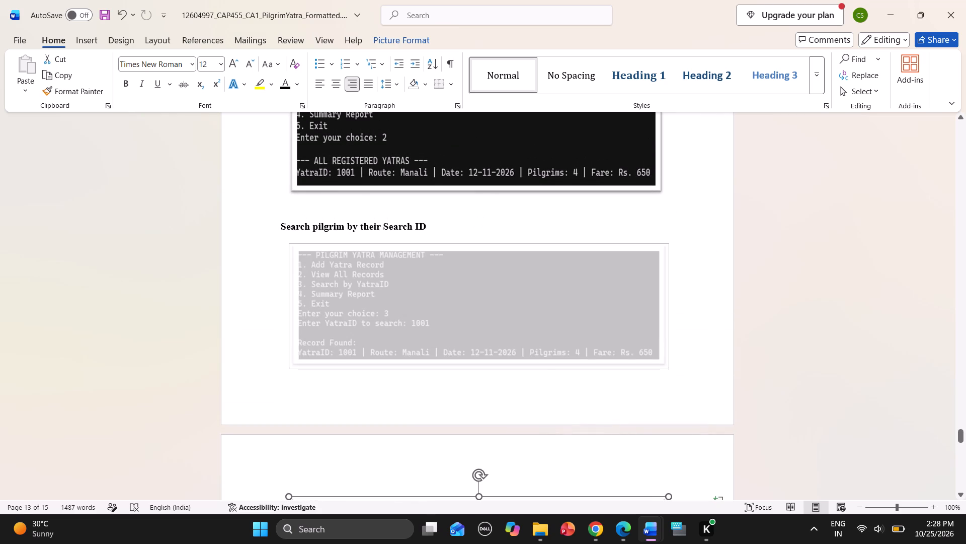
Slightly reduce the height of the screenshot under the "Viewing All pilgrims' records" caption.
scroll(476, 363, up, 1)
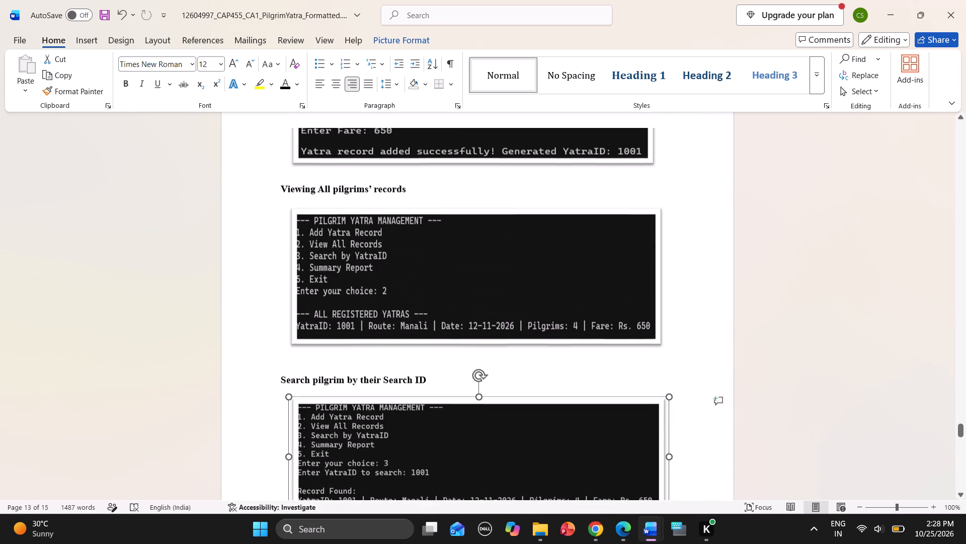
click(476, 307)
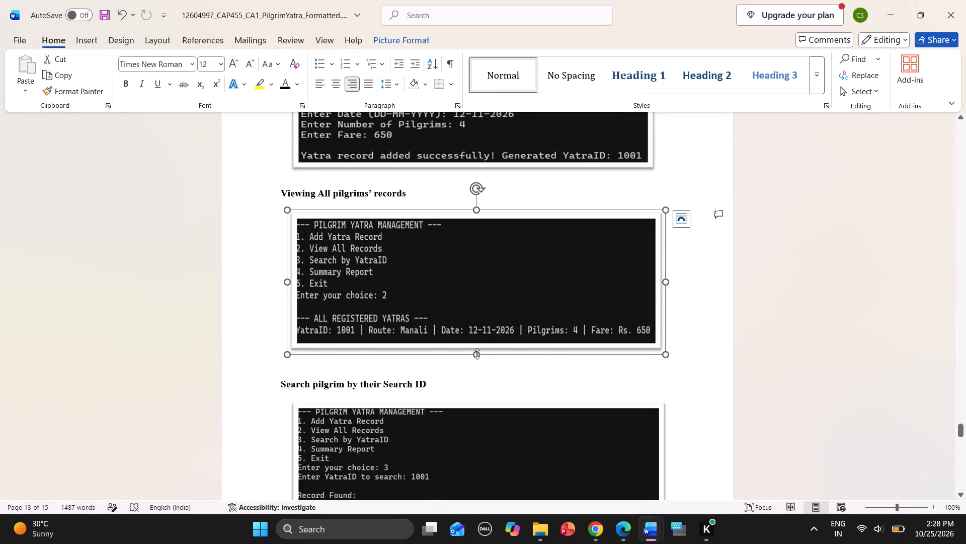
drag(477, 354, 474, 350)
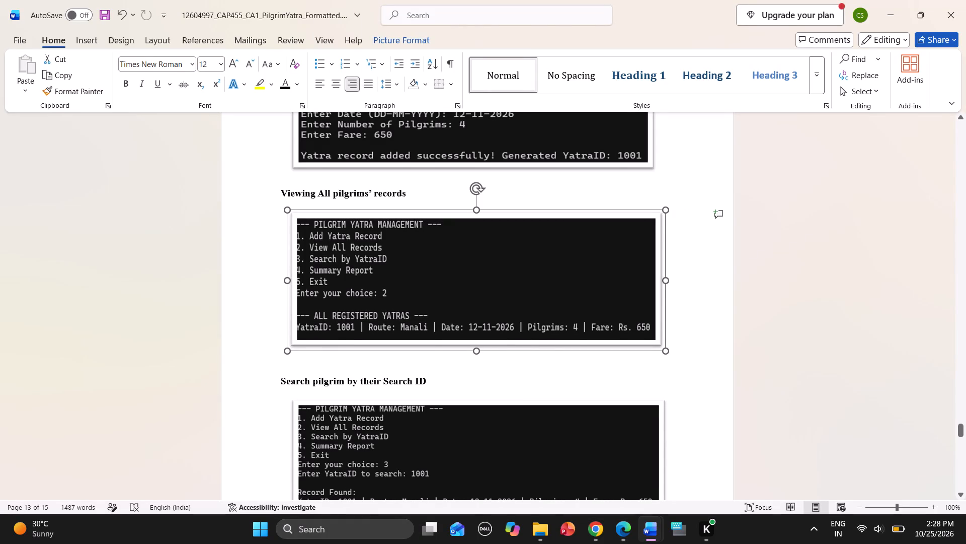
drag(474, 350, 473, 349)
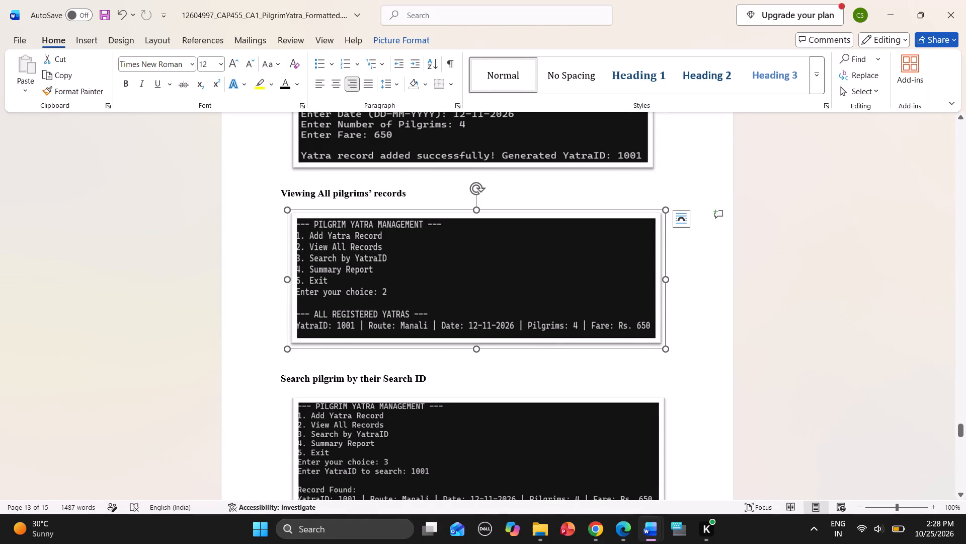
click(681, 370)
Insert a blank line between the summary report screenshot and the "Existing from Application" caption.
scroll(681, 370, down, 4)
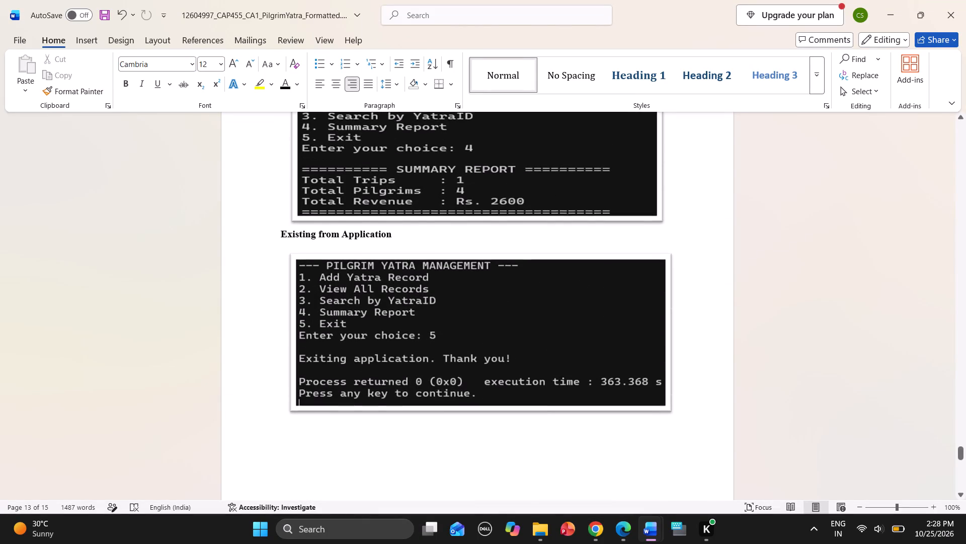
scroll(681, 370, down, 1)
scroll(681, 370, up, 3)
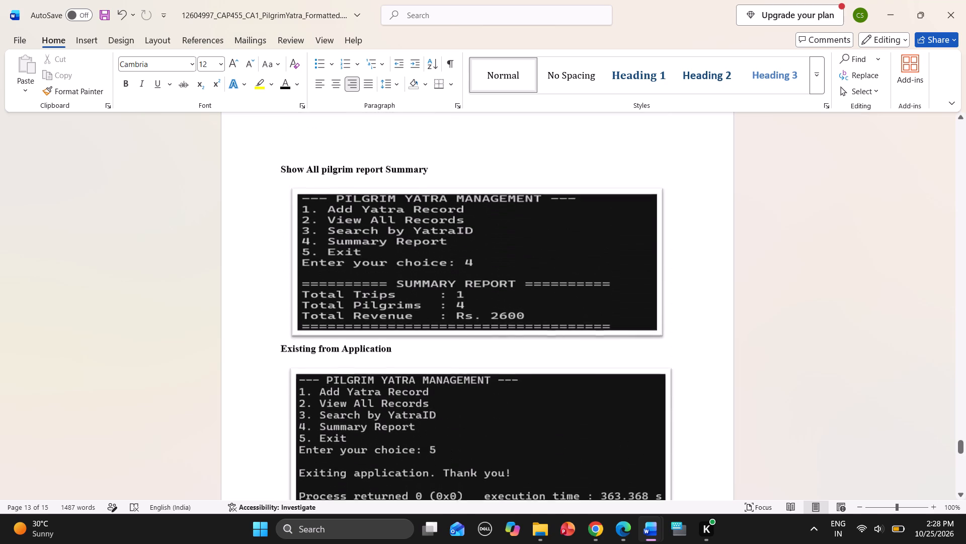
scroll(681, 370, up, 1)
click(701, 384)
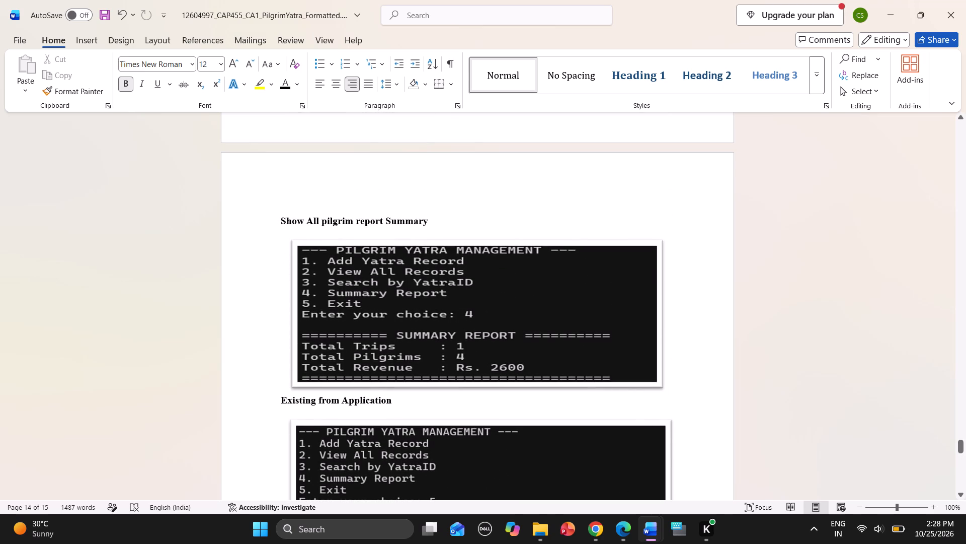
key(Return)
Resize the exit screenshot under the "Existing from Application" caption to be slightly smaller.
scroll(701, 384, down, 1)
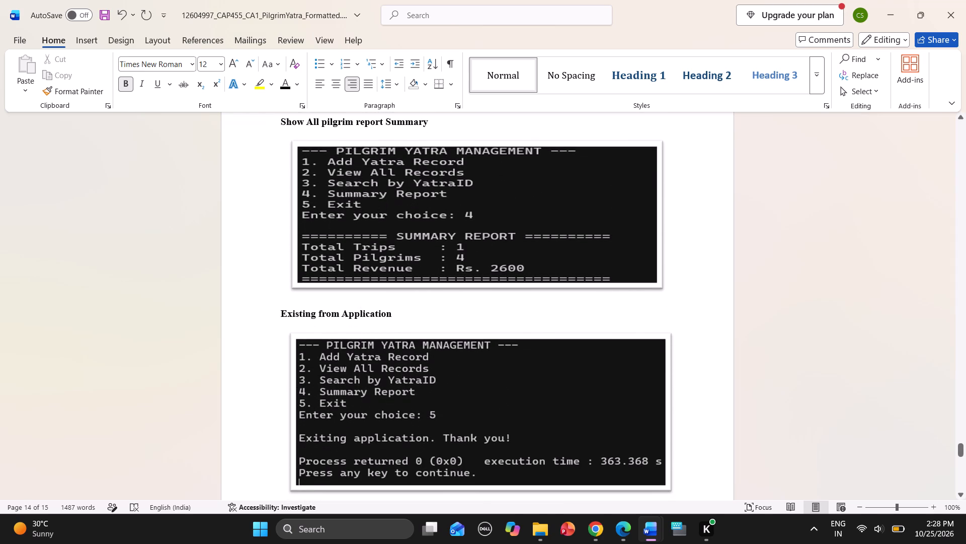
click(641, 402)
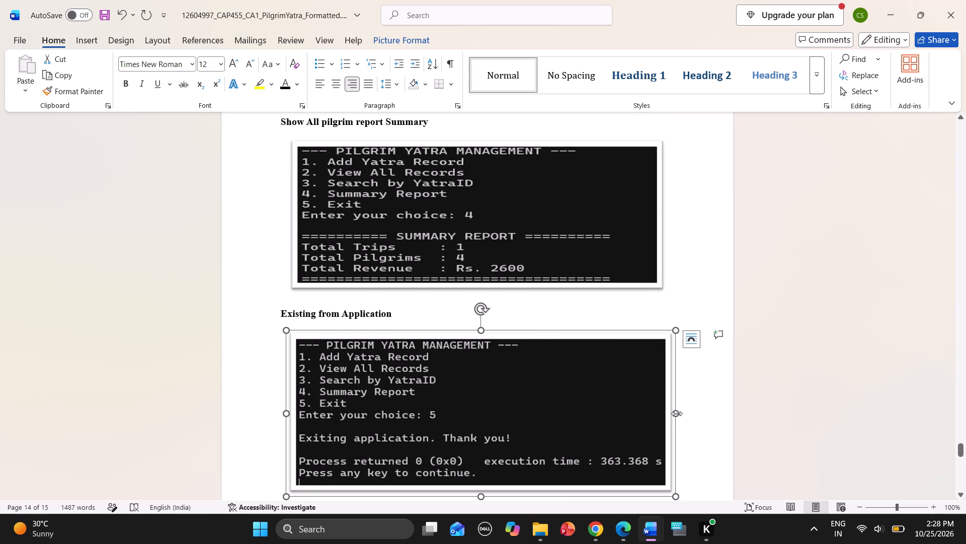
click(677, 414)
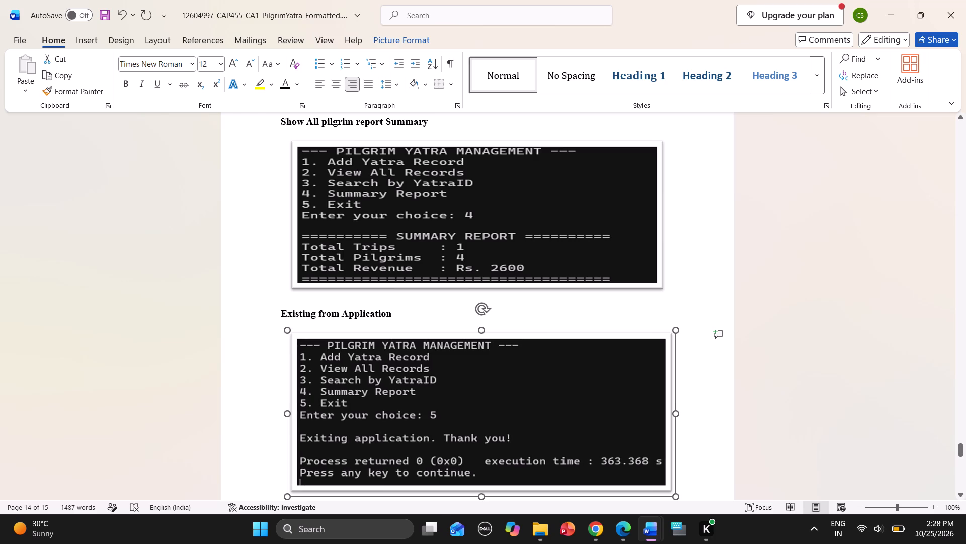
click(673, 329)
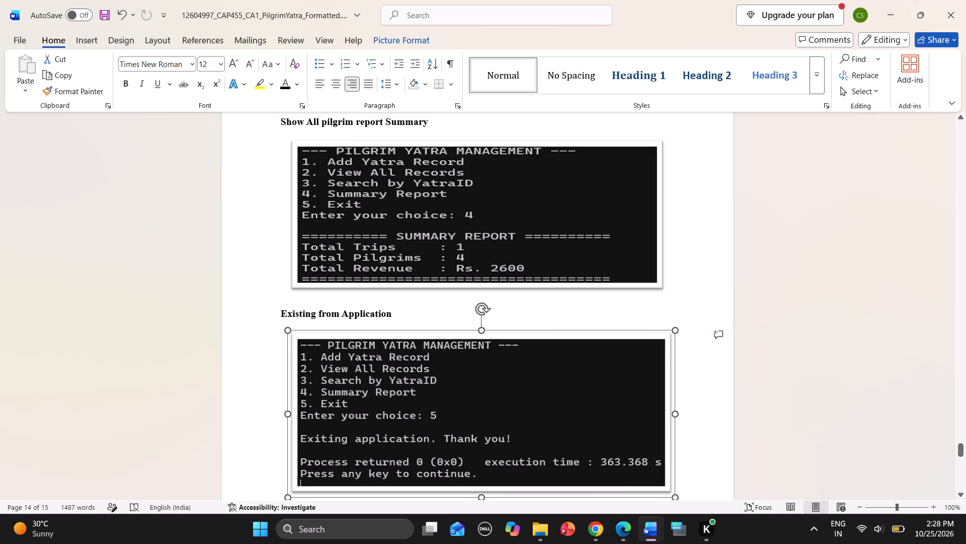
drag(678, 329, 668, 334)
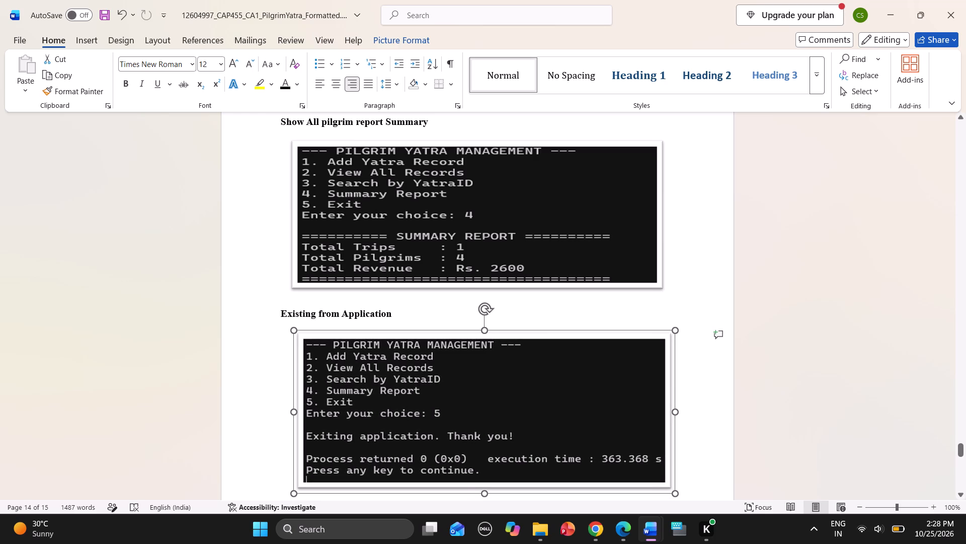
drag(668, 334, 676, 337)
click(702, 391)
Insert four blank lines above the "8. Conclusion & Future Enhancements" heading to push it onto the next page.
scroll(702, 391, down, 2)
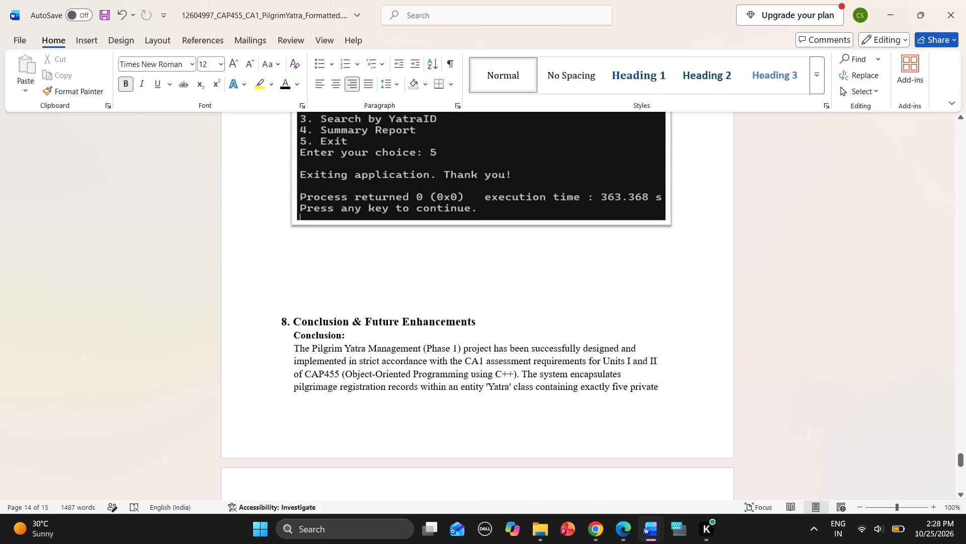
click(334, 290)
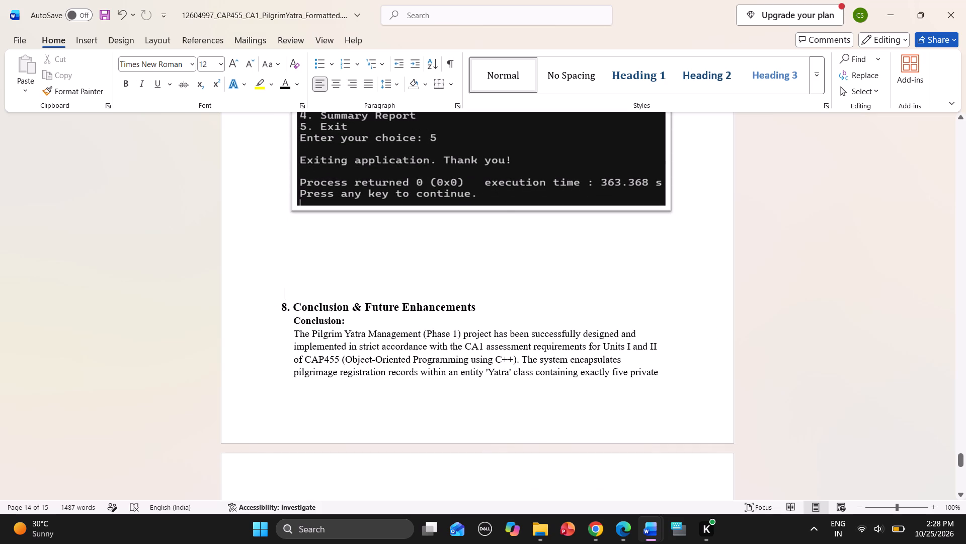
key(Return)
key(Return)
key(Return)
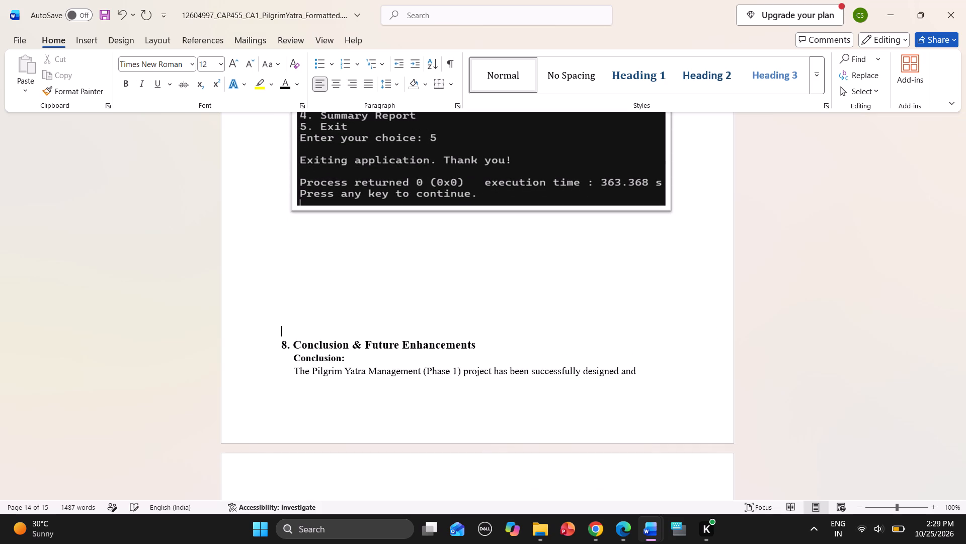
key(Return)
Delete the "Future Enhancements (Phase 2):" subheading and its paragraph at the end of section 8.
scroll(334, 290, down, 1)
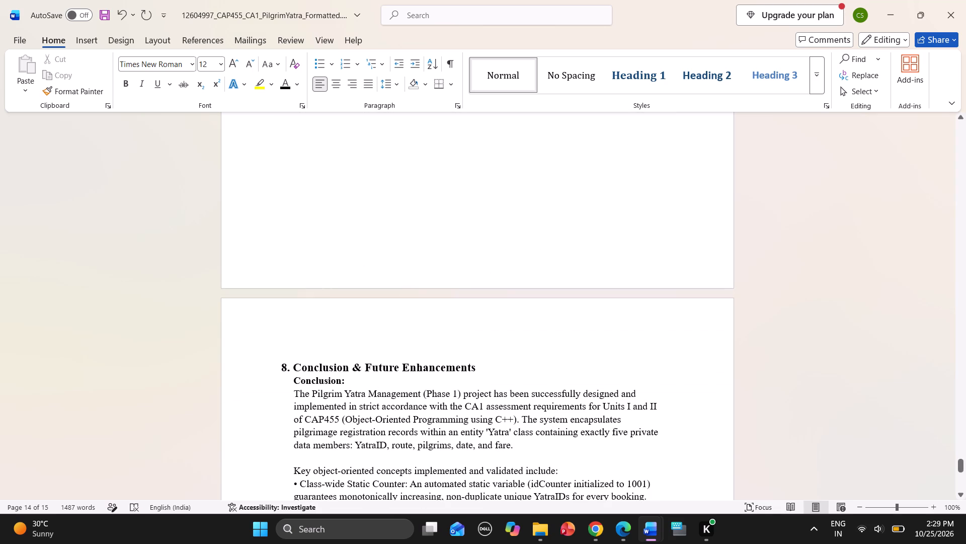
scroll(325, 322, down, 2)
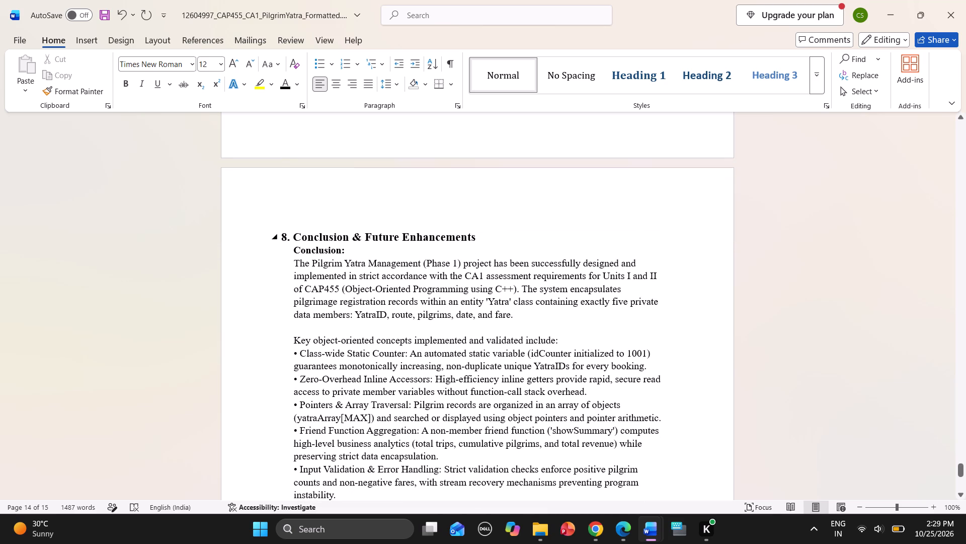
scroll(360, 240, down, 1)
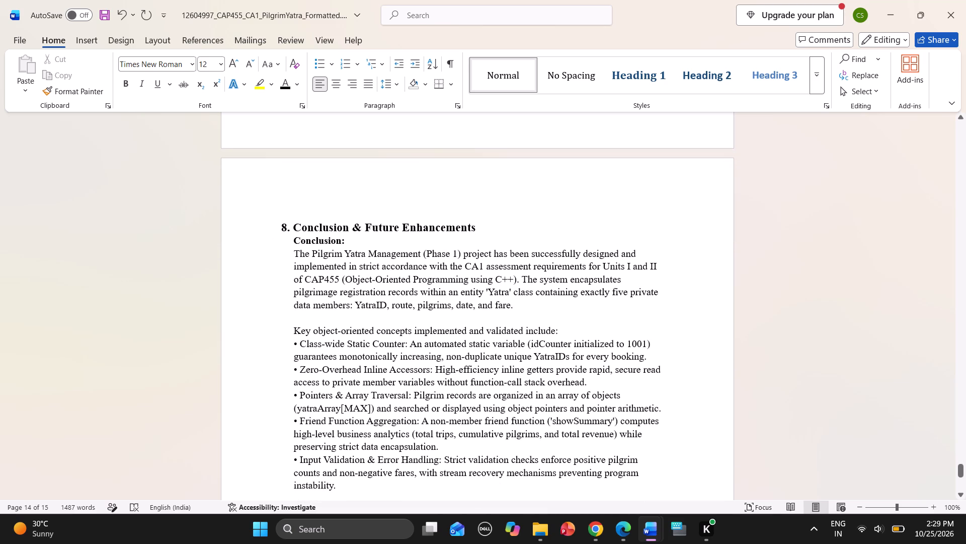
scroll(291, 250, down, 3)
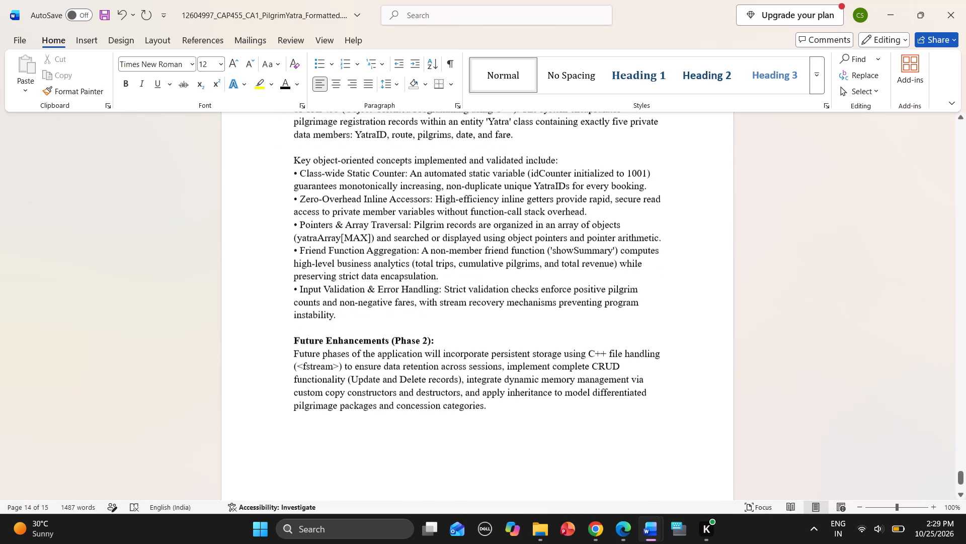
scroll(291, 250, down, 1)
scroll(333, 292, up, 1)
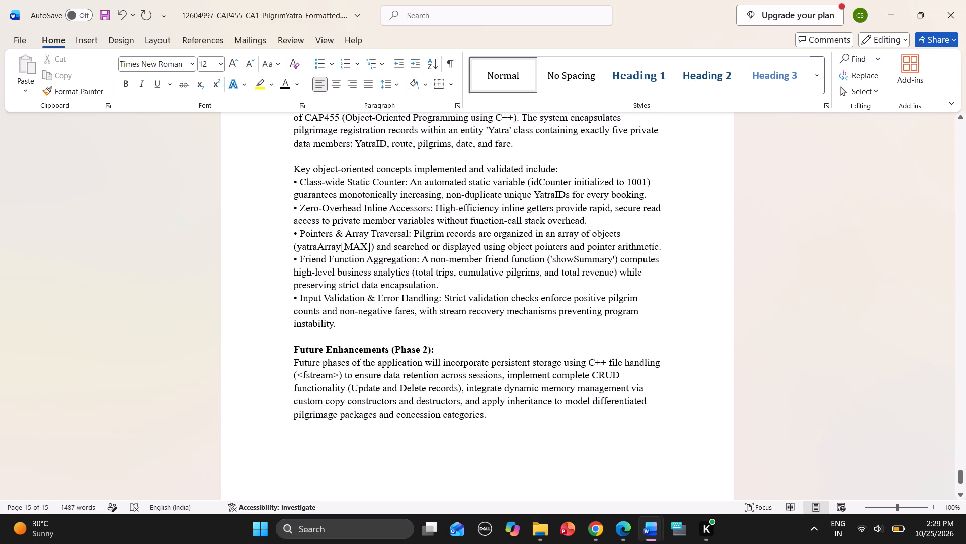
drag(488, 421, 296, 347)
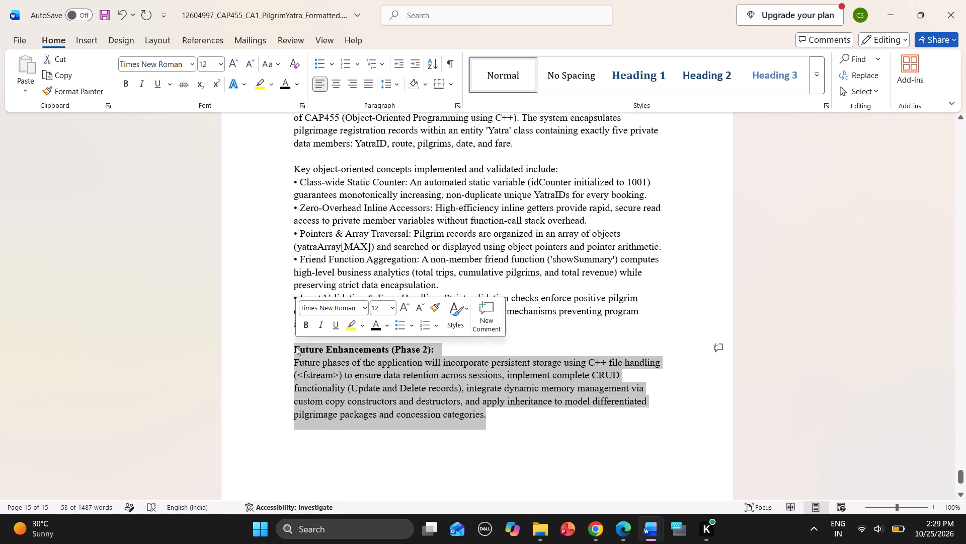
key(BackSpace)
Shorten the section 8 heading to "8. Conclusion:".
scroll(296, 347, up, 2)
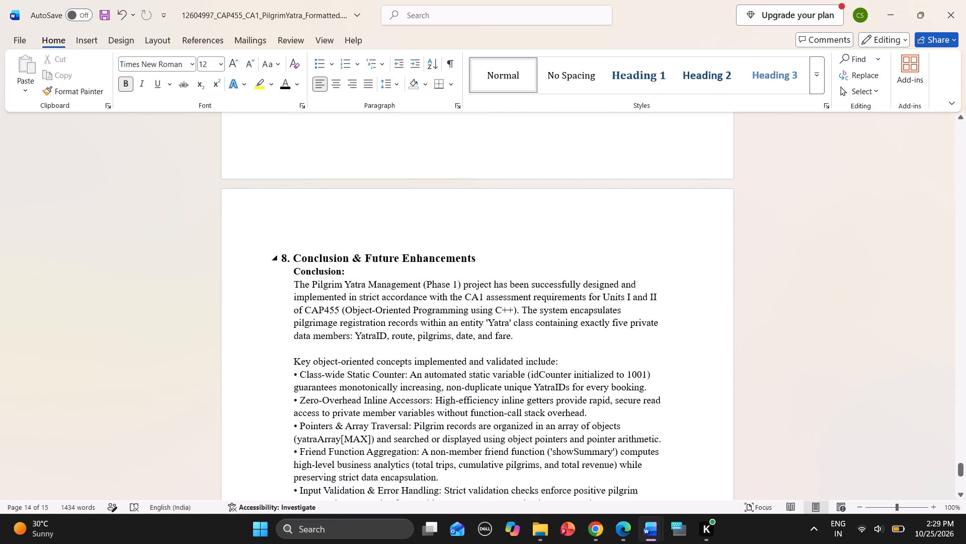
click(480, 258)
key(BackSpace)
key(BackSpace)
key(BackSpace)
key(BackSpace)
key(BackSpace)
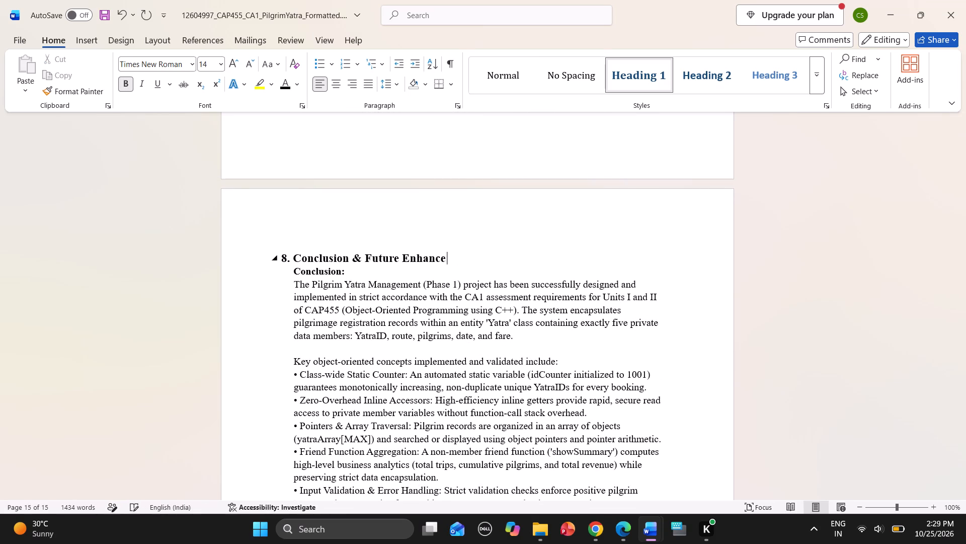
key(BackSpace)
key(BackSpace)
key(BackSpace)
key(BackSpace)
key(BackSpace)
key(BackSpace)
key(BackSpace)
key(BackSpace)
key(BackSpace)
key(BackSpace)
key(BackSpace)
key(BackSpace)
key(BackSpace)
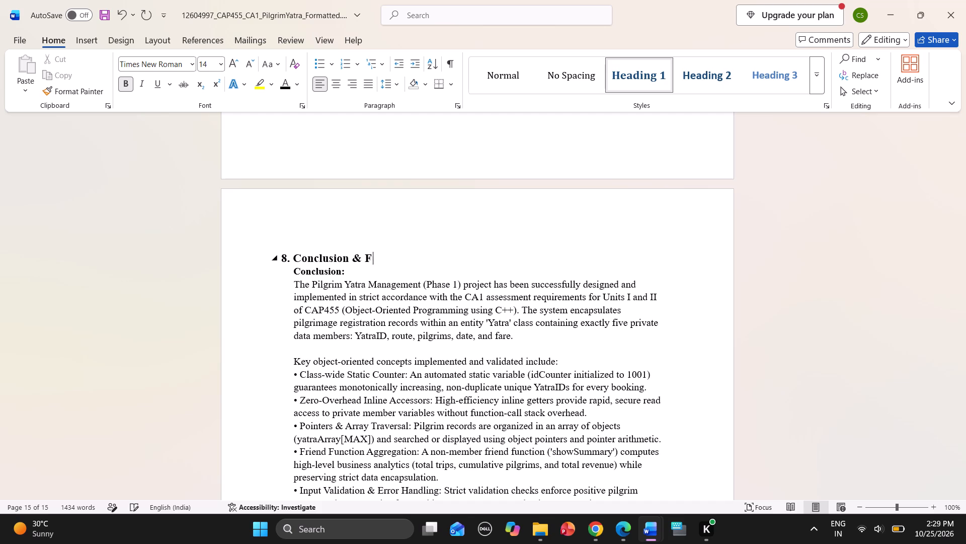
key(BackSpace)
key(BackSpace)
key(BackSpace)
key(BackSpace)
key(shift+colon)
Delete the redundant "Conclusion:" subheading directly below the section 8 heading.
drag(292, 270, 342, 274)
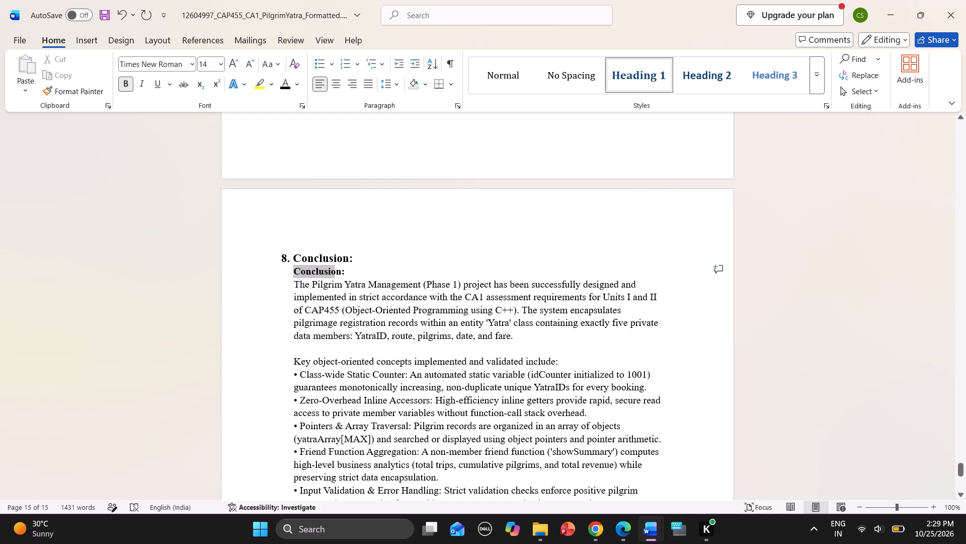
drag(342, 274, 350, 276)
key(BackSpace)
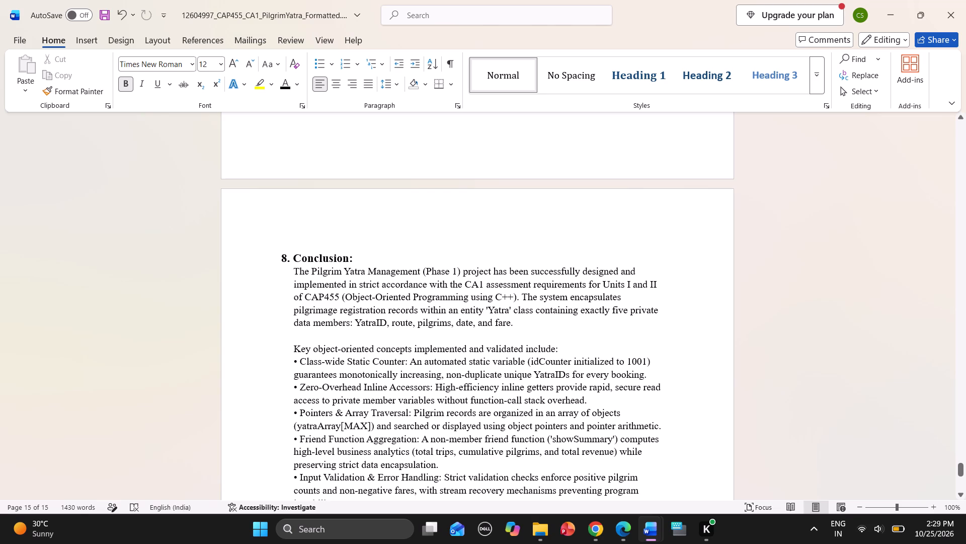
scroll(350, 276, down, 1)
drag(349, 379, 305, 278)
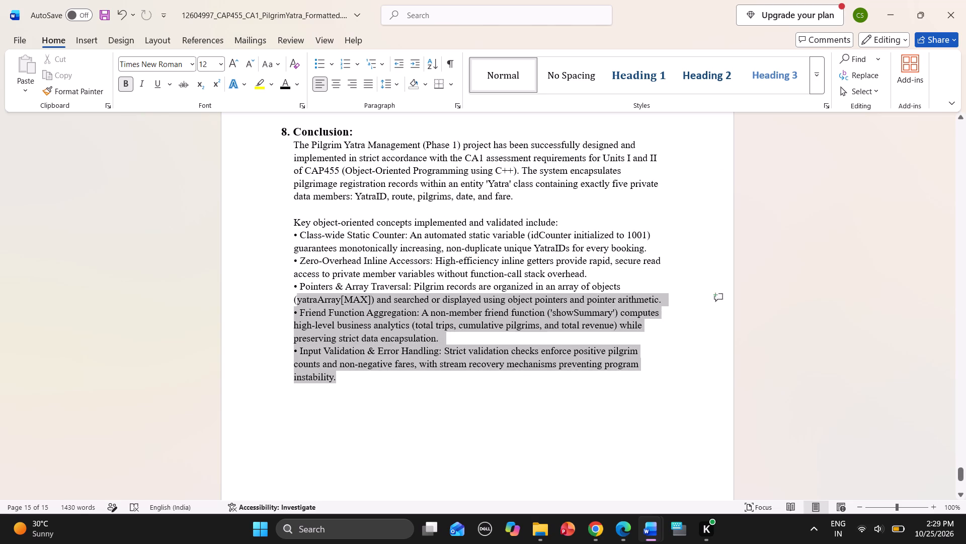
drag(305, 278, 292, 144)
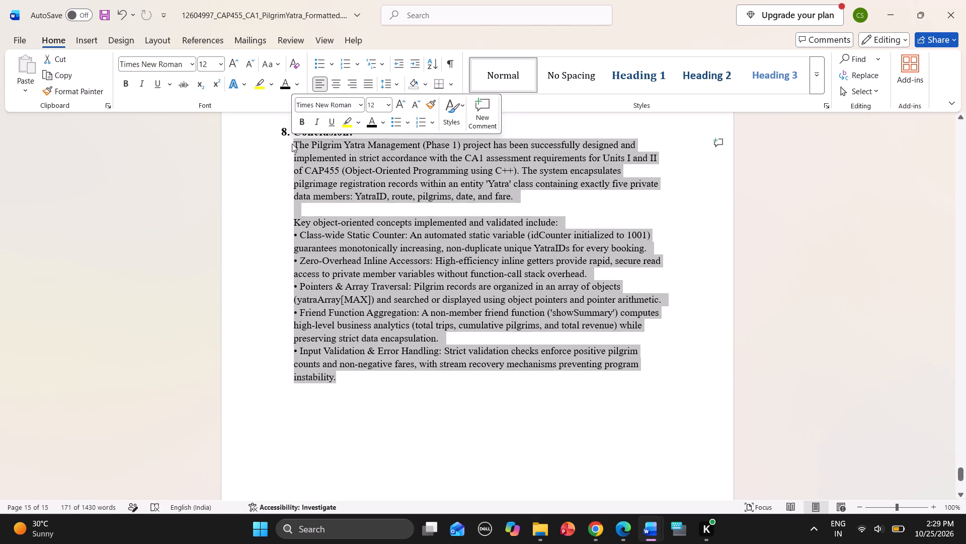
key(ctrl+c)
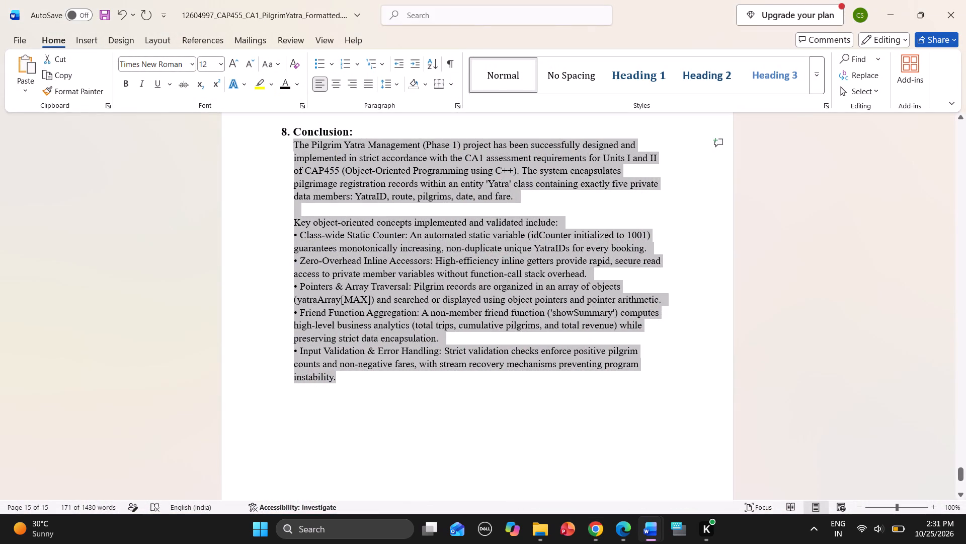
key(ctrl+v)
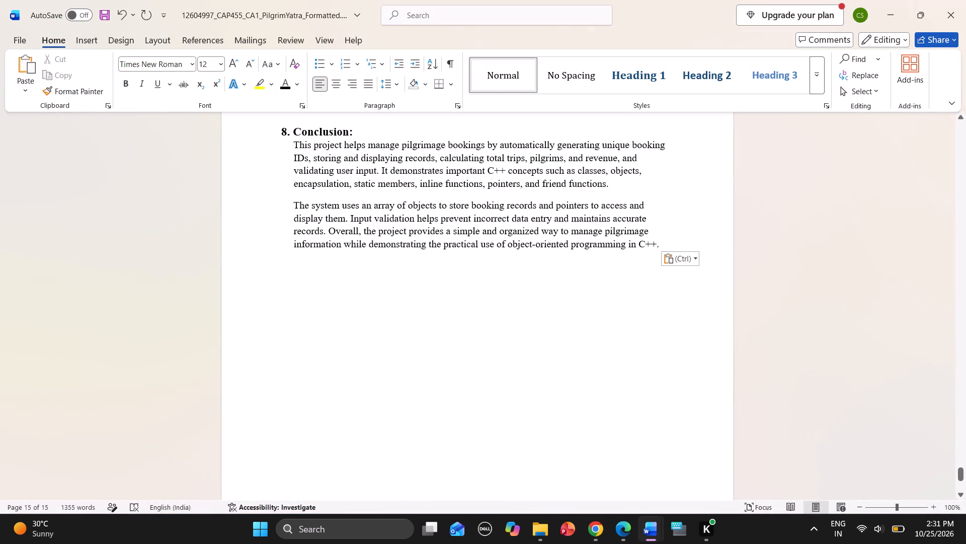
drag(662, 243, 277, 141)
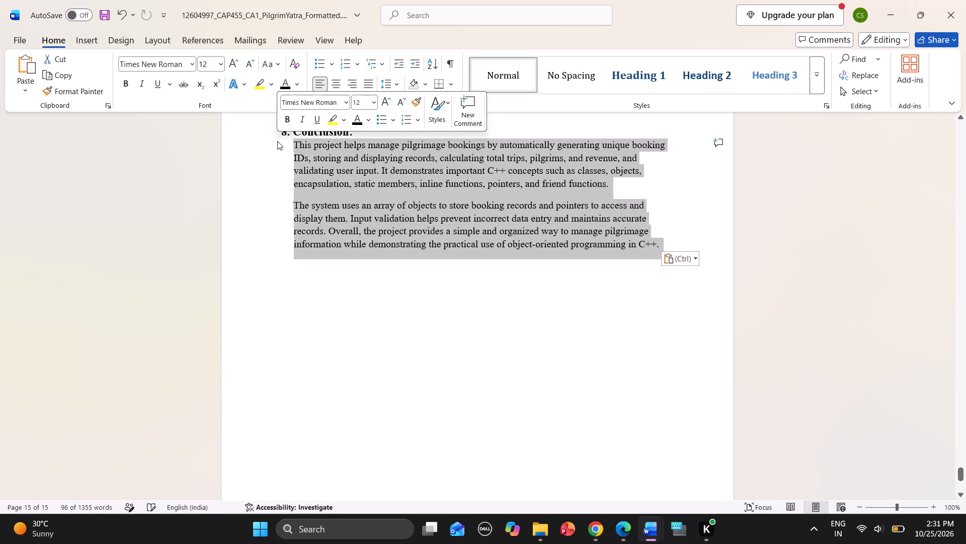
click(453, 319)
Insert a blank line after the summary report screenshot, above the "Existing from Application" caption.
scroll(453, 319, up, 2)
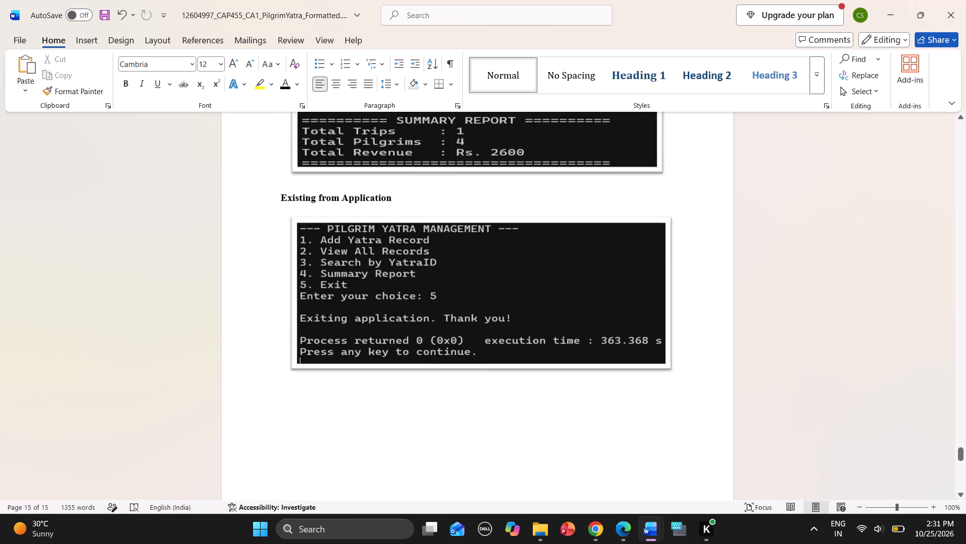
scroll(453, 319, down, 1)
scroll(453, 319, up, 3)
scroll(453, 319, down, 4)
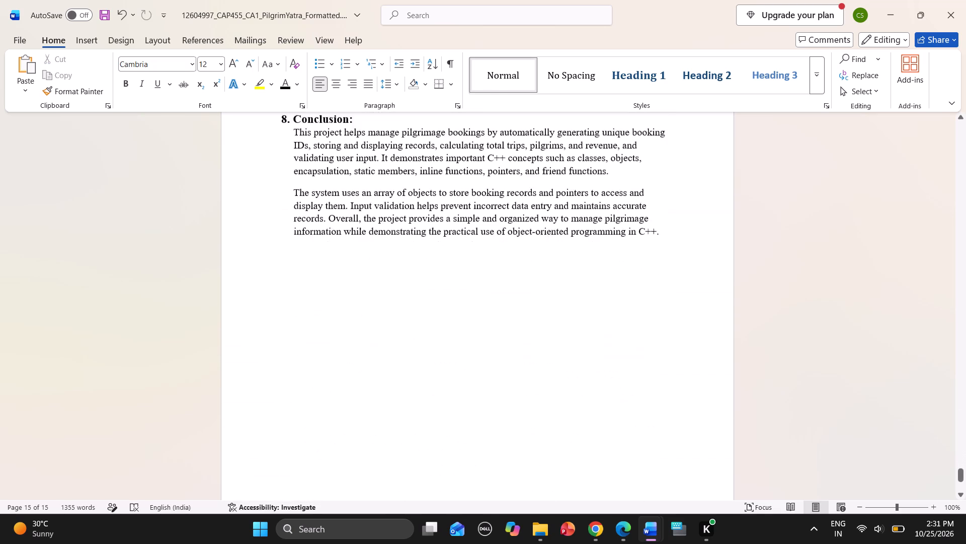
scroll(453, 319, up, 4)
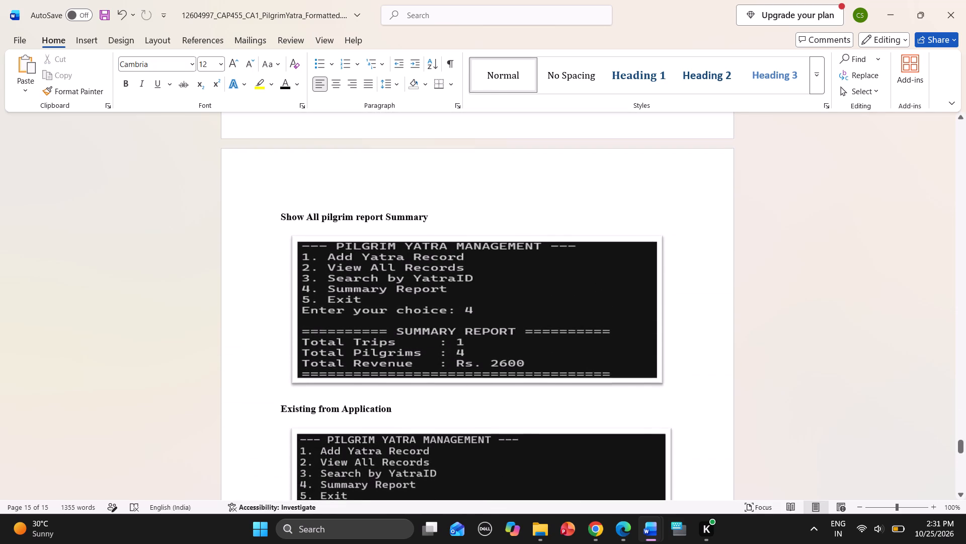
scroll(453, 319, down, 1)
click(668, 335)
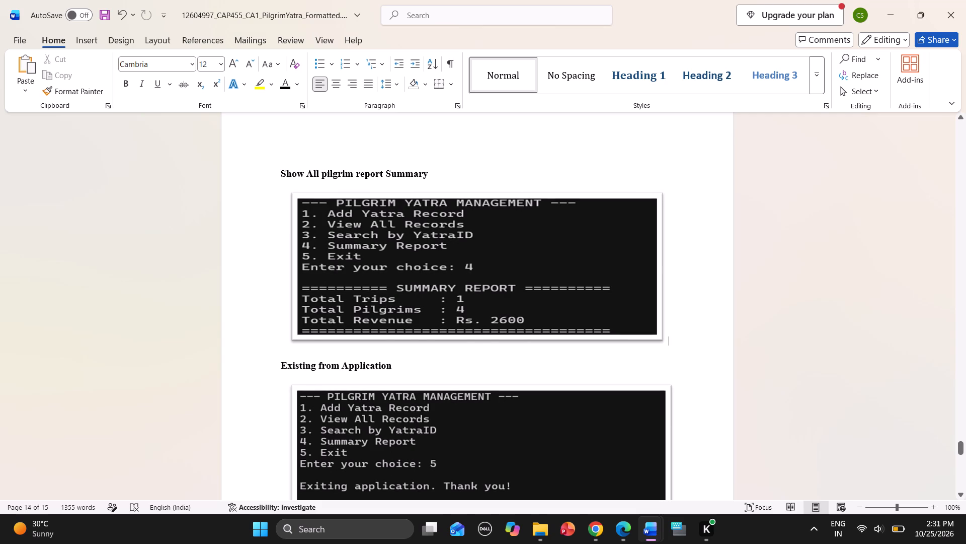
key(Return)
scroll(668, 335, down, 3)
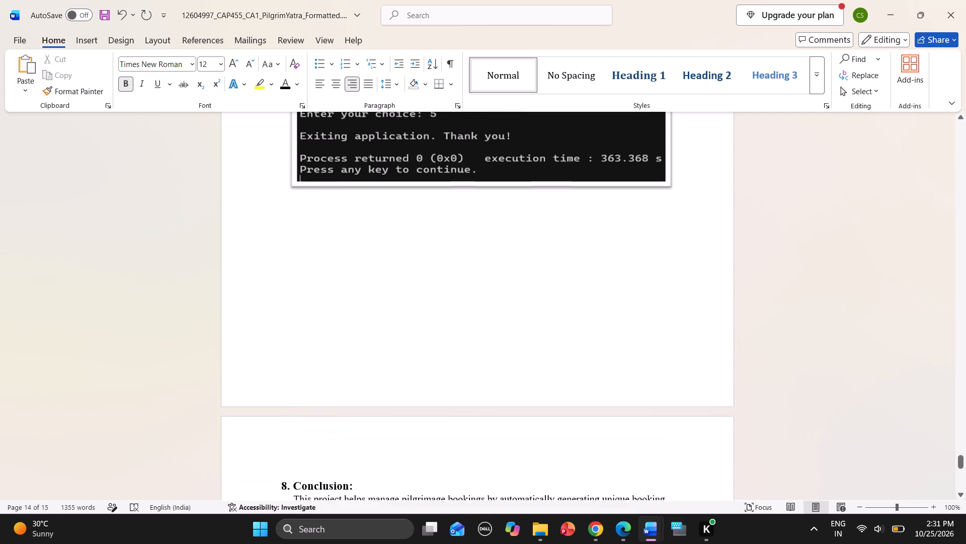
Review the report backwards from the output screenshots through the source code and diagrams to the section 3 Data Dictionary table.
scroll(668, 335, up, 2)
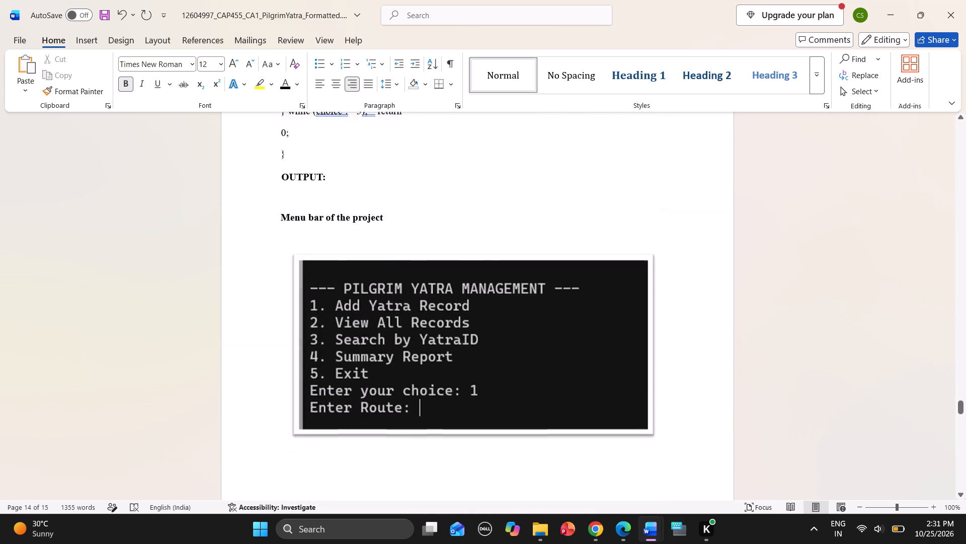
scroll(668, 335, up, 2)
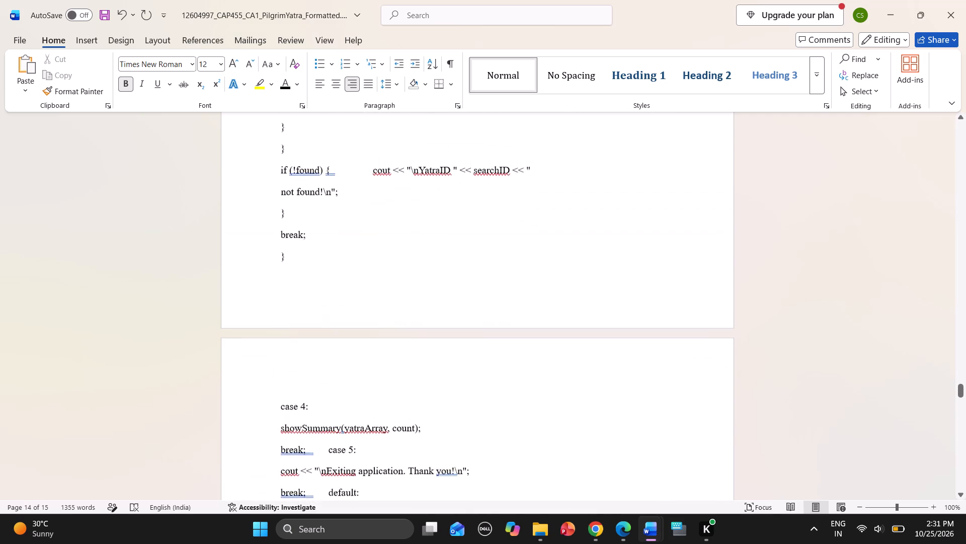
scroll(668, 335, up, 4)
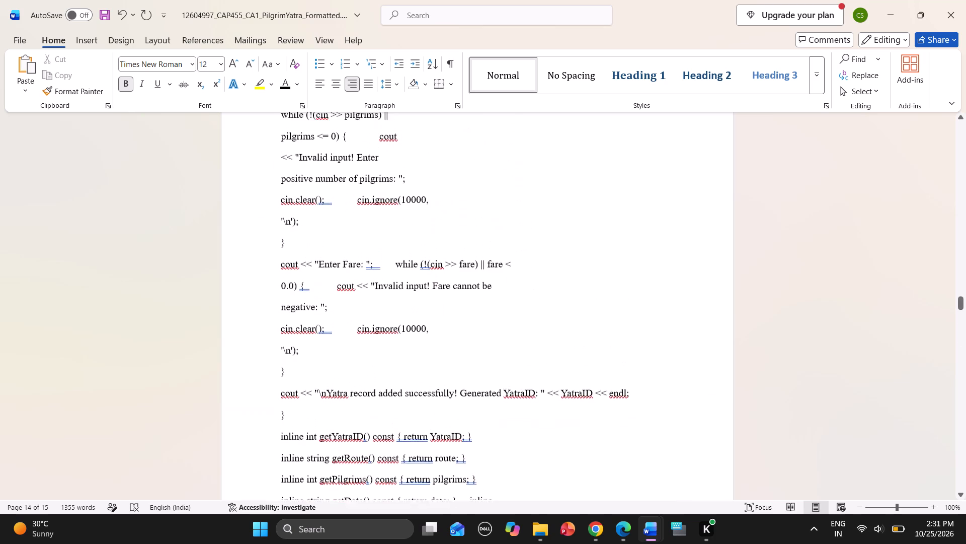
scroll(668, 335, up, 6)
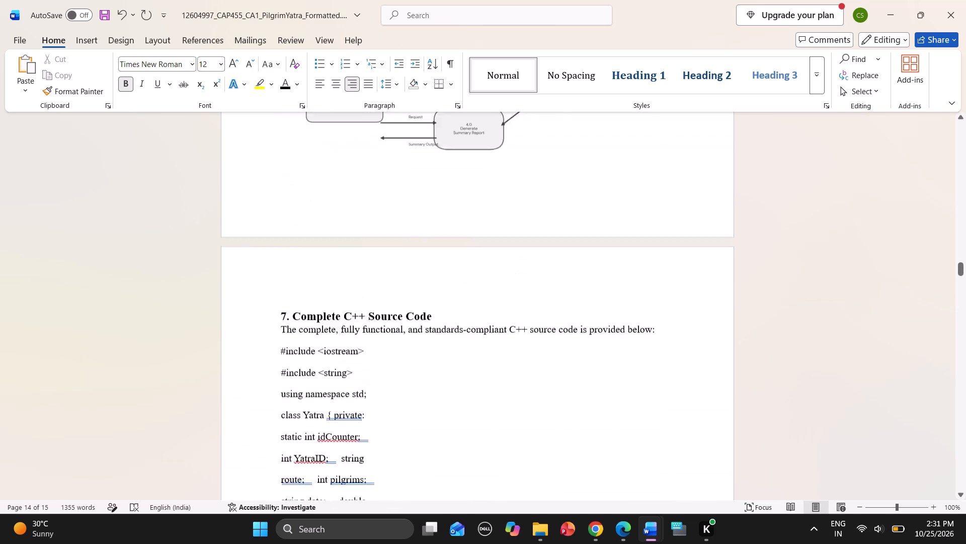
scroll(668, 335, up, 6)
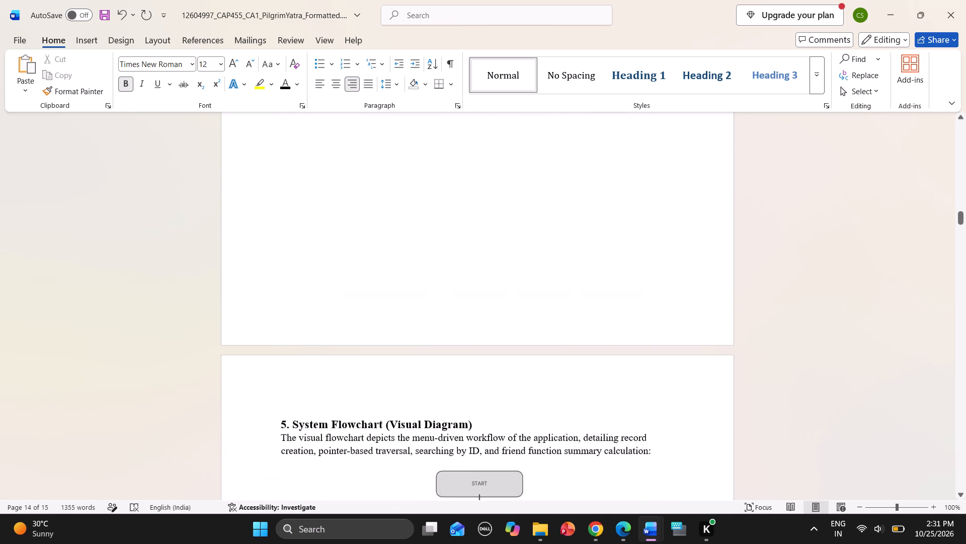
scroll(668, 335, up, 2)
scroll(668, 335, down, 3)
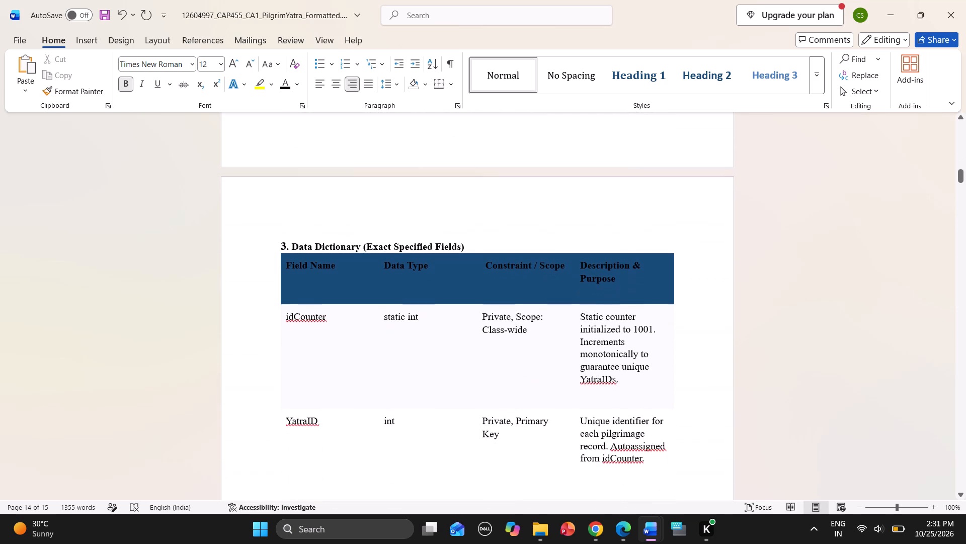
scroll(517, 295, down, 2)
scroll(517, 295, up, 2)
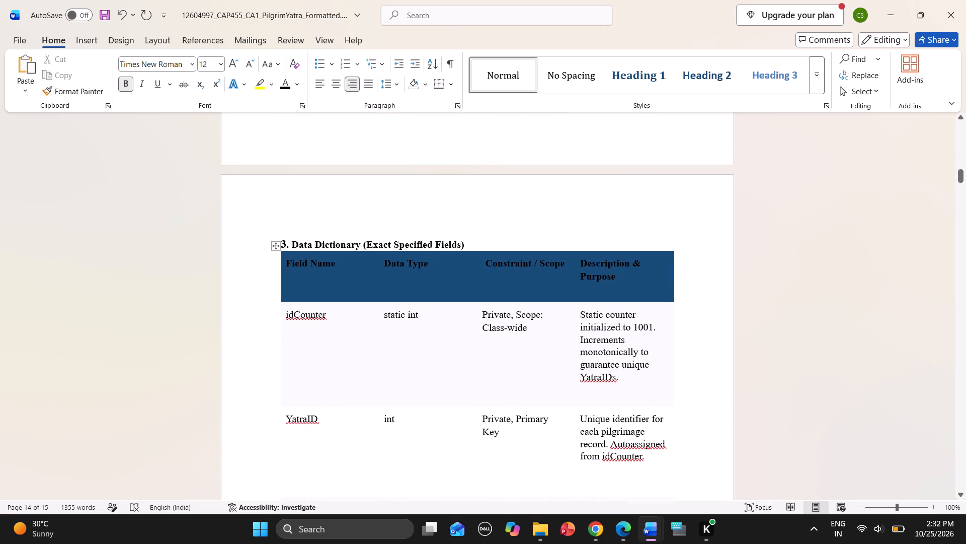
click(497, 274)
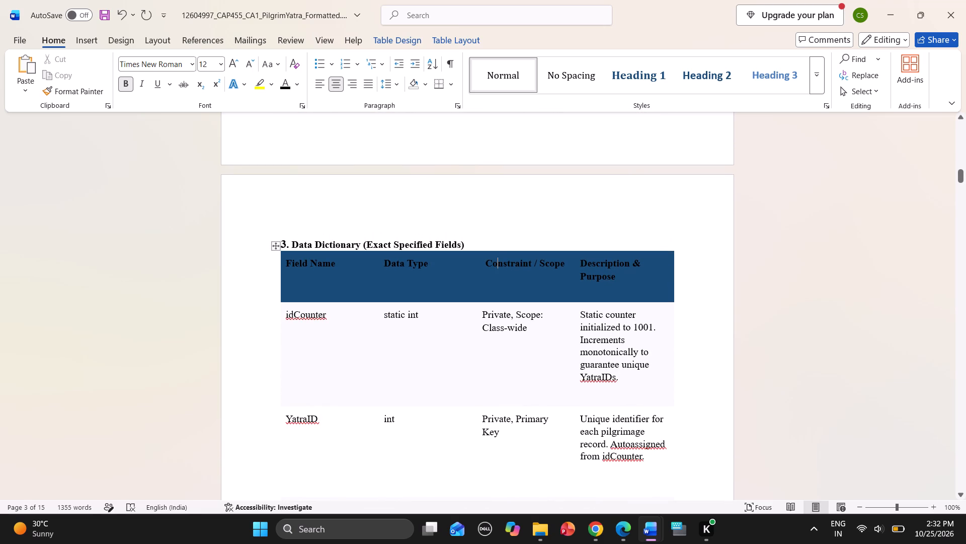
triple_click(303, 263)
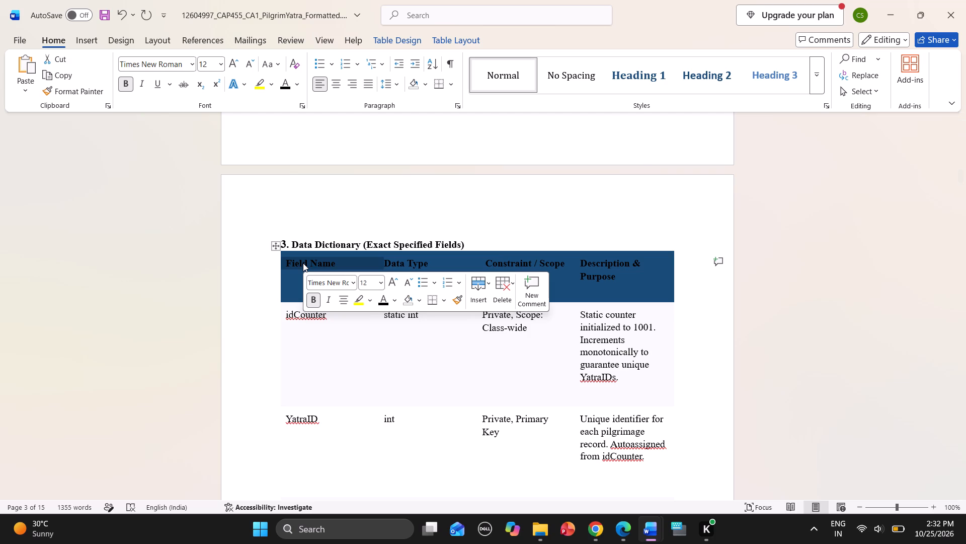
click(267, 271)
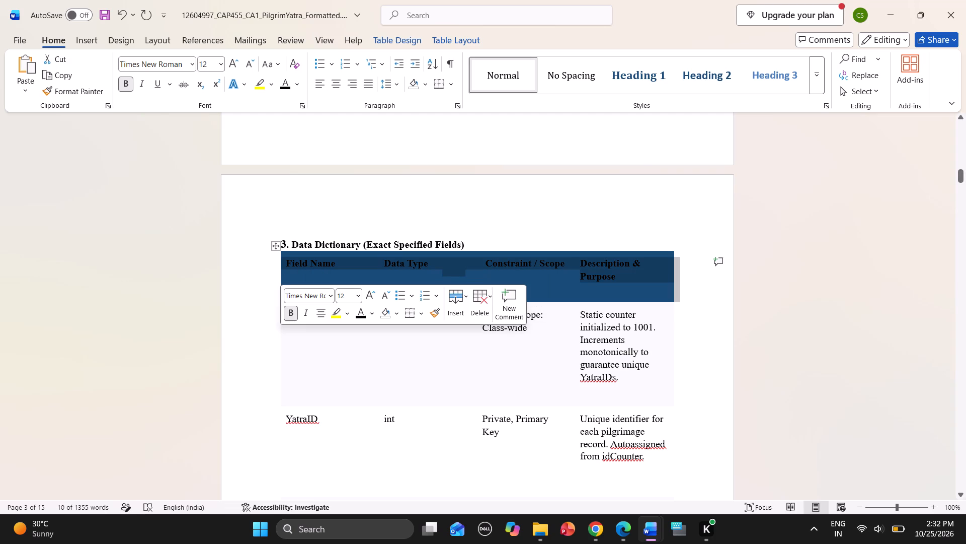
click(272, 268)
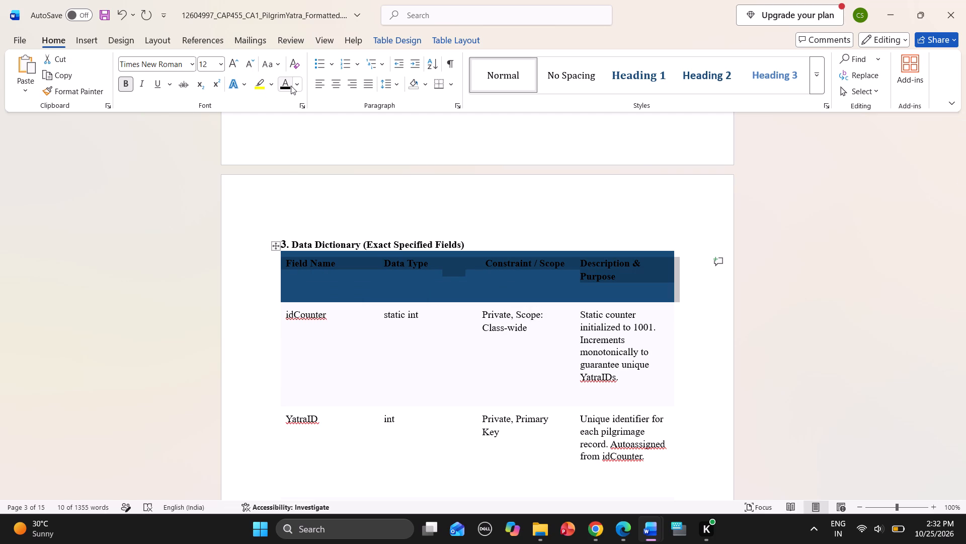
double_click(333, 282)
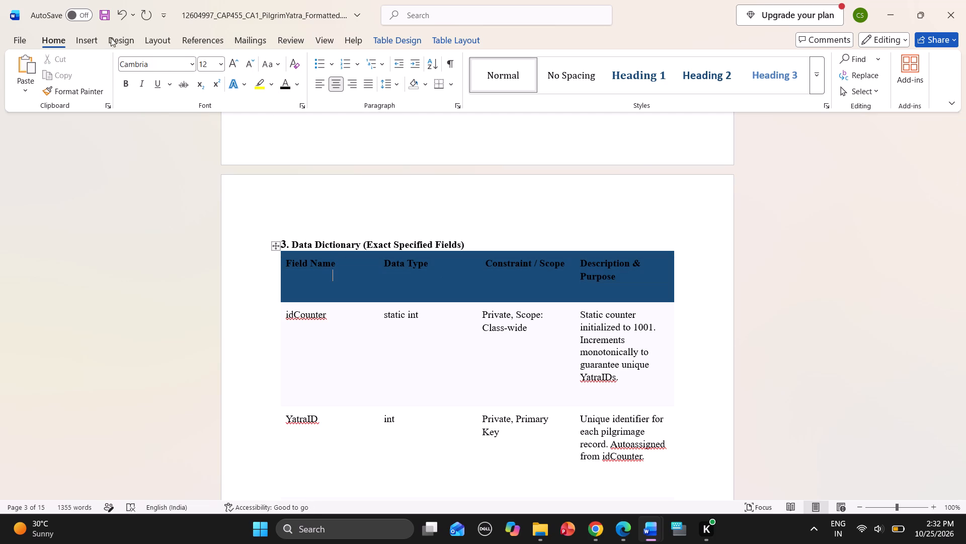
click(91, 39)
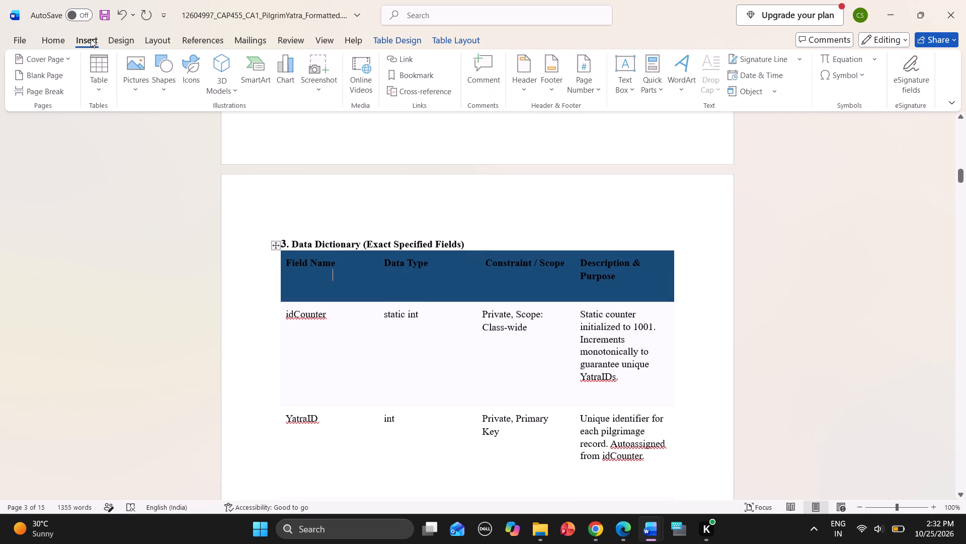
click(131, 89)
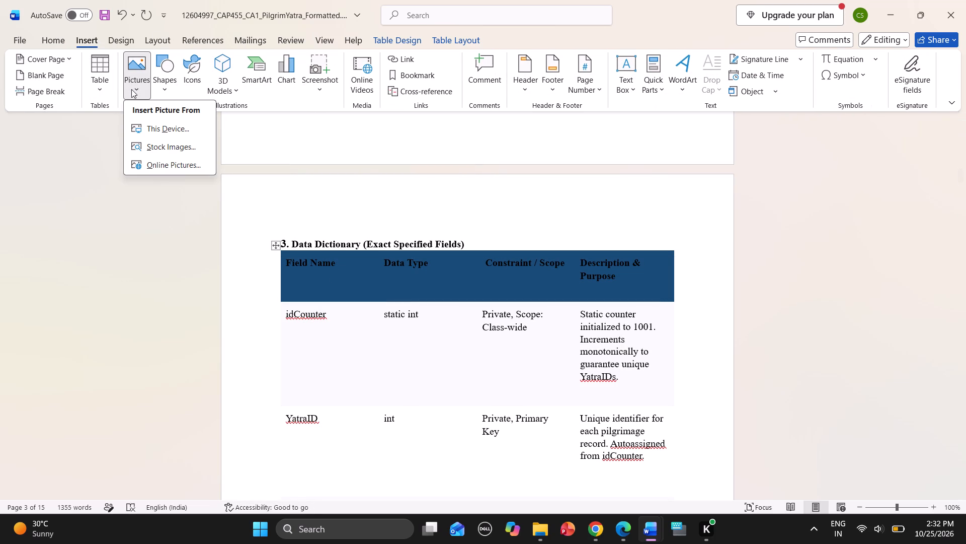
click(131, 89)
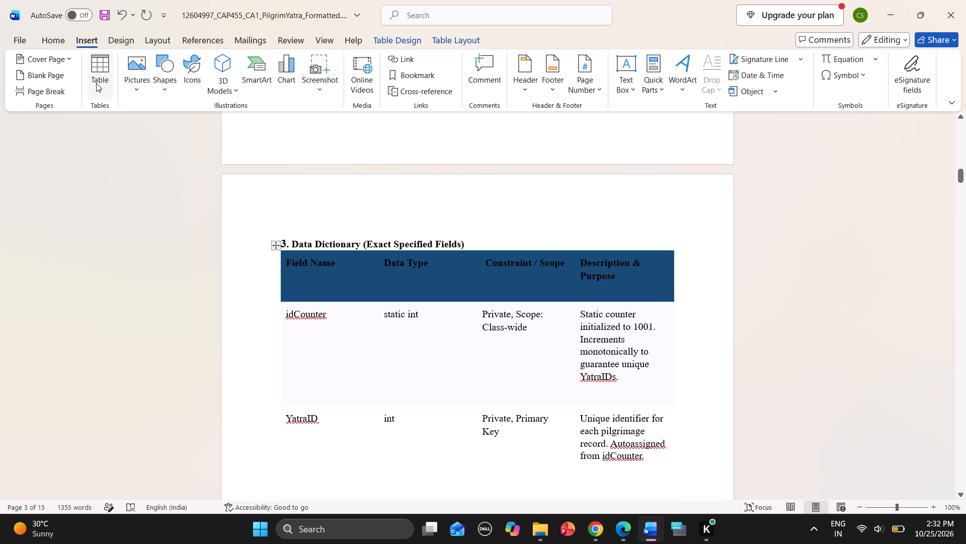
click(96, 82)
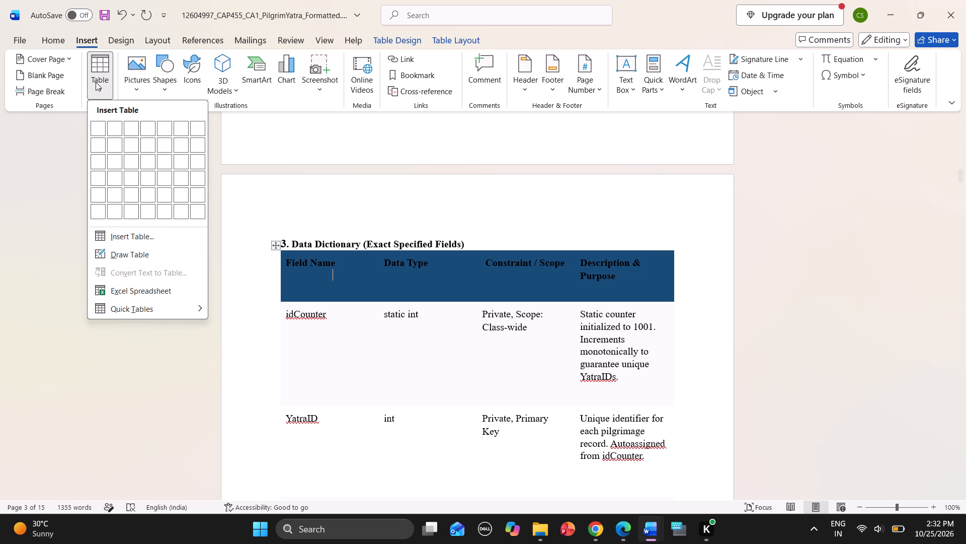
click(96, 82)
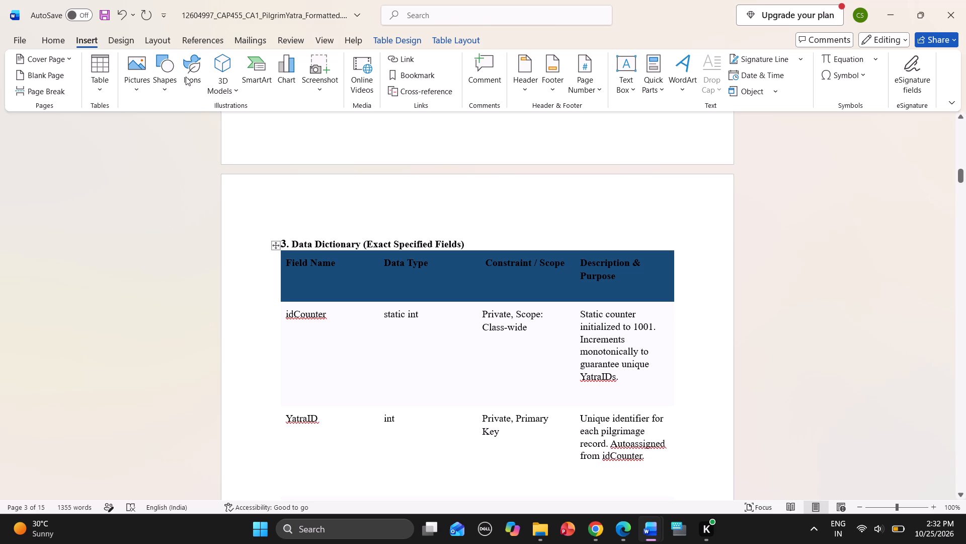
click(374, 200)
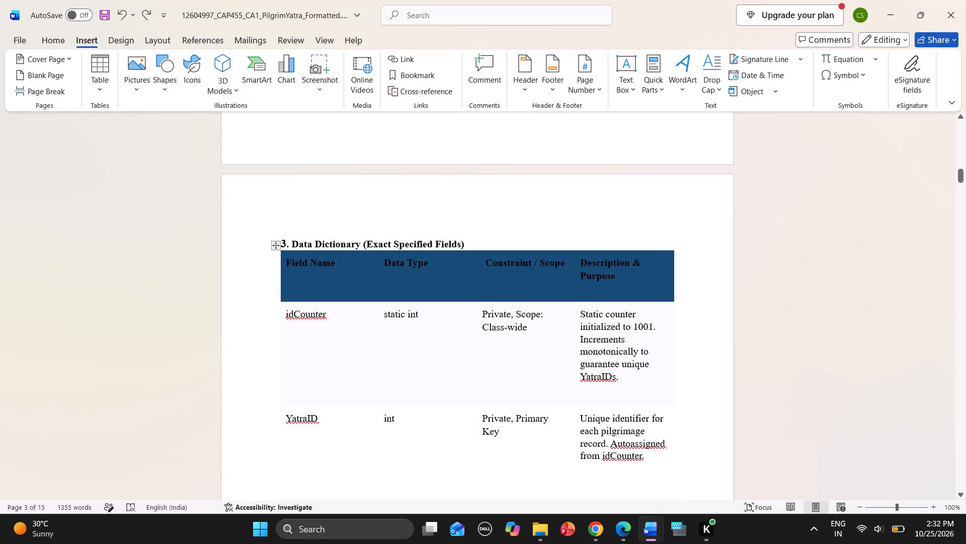
scroll(677, 290, up, 2)
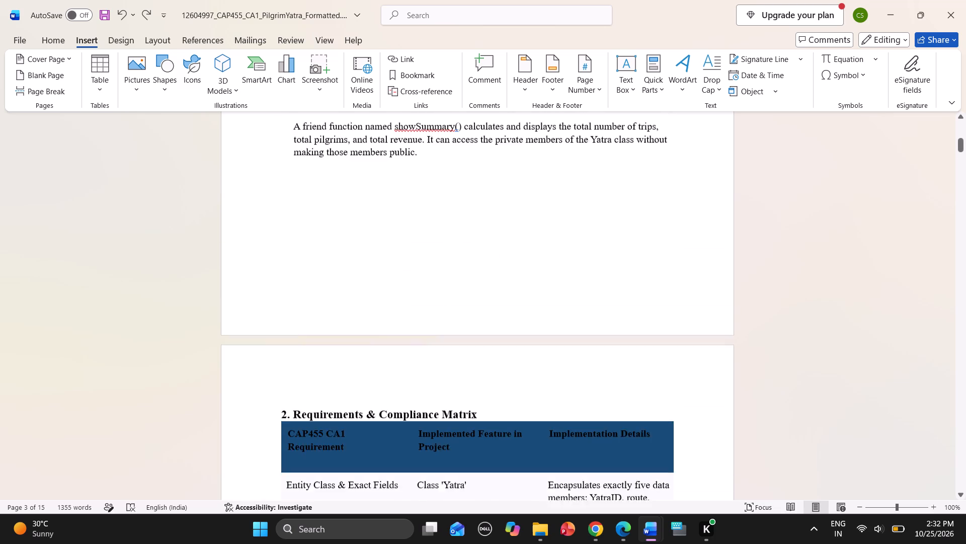
scroll(677, 290, up, 1)
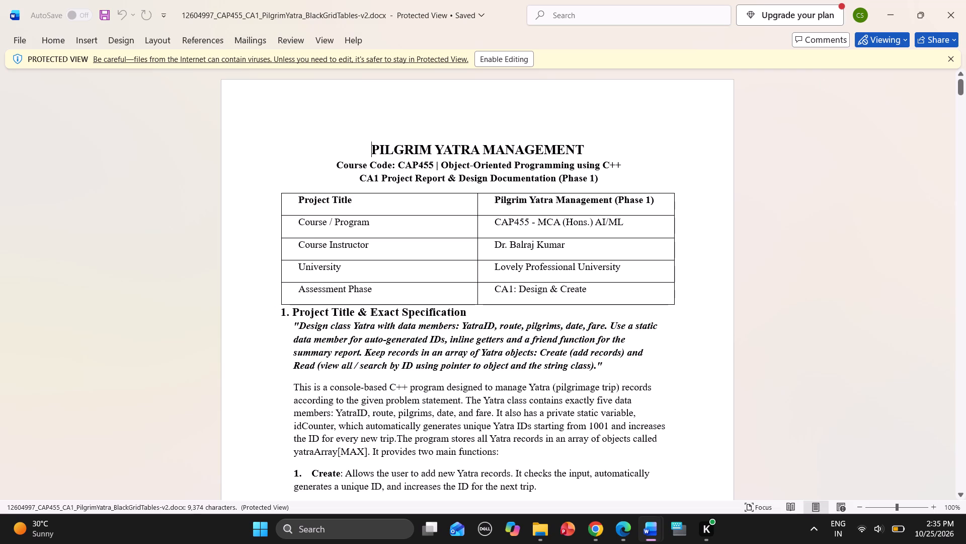
Review the BlackGridTables-v2 report from the title page through the tables and source code to the section 8 conclusion.
scroll(359, 293, down, 2)
scroll(359, 293, up, 1)
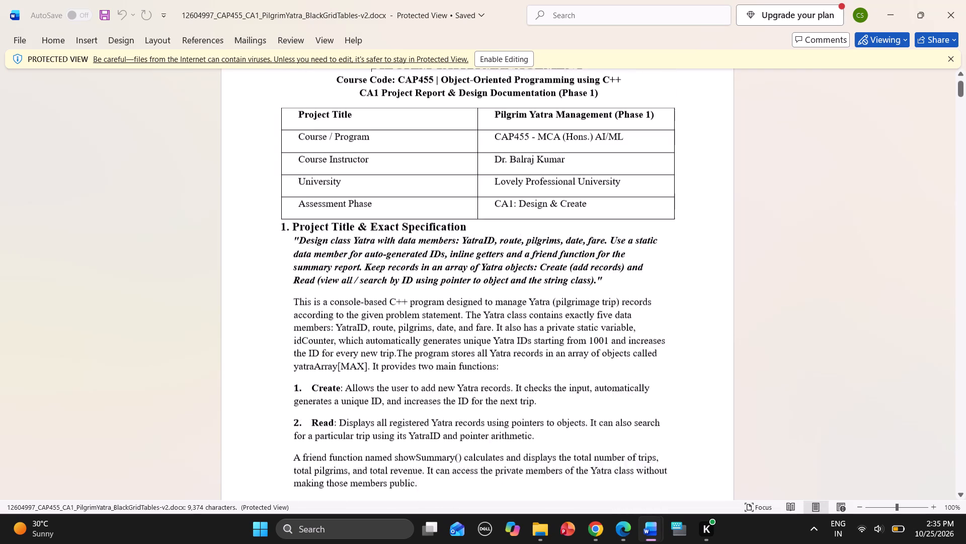
scroll(359, 293, up, 1)
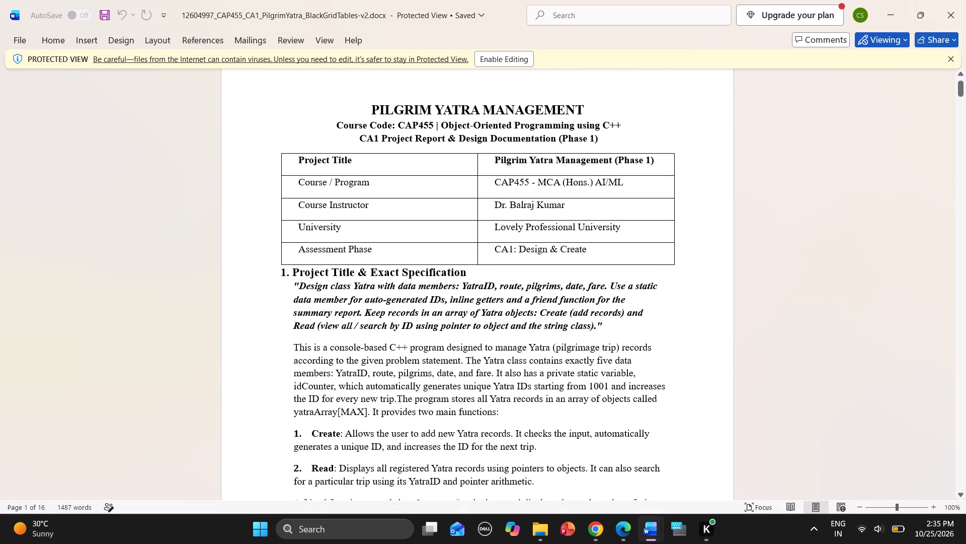
scroll(359, 293, down, 4)
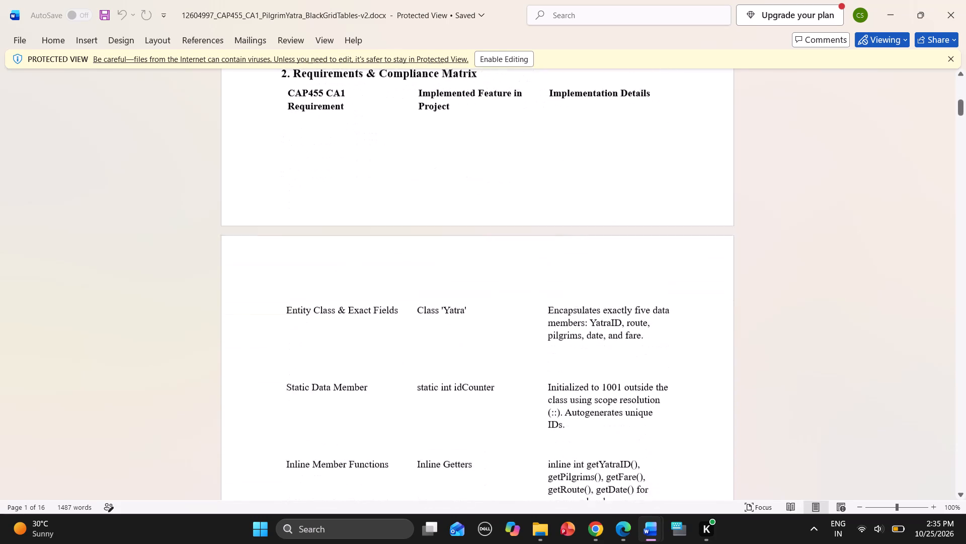
scroll(359, 293, down, 7)
scroll(359, 293, up, 3)
scroll(359, 293, down, 7)
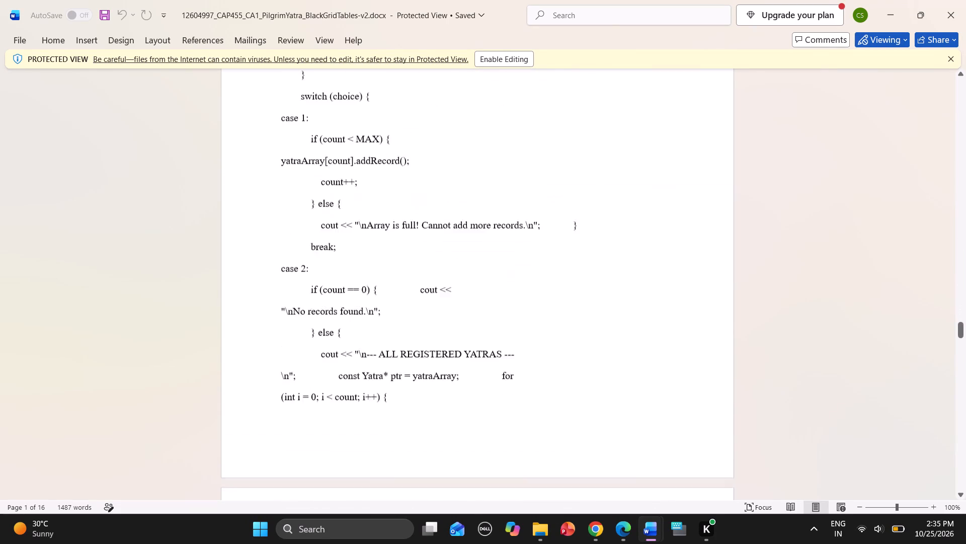
scroll(359, 293, down, 13)
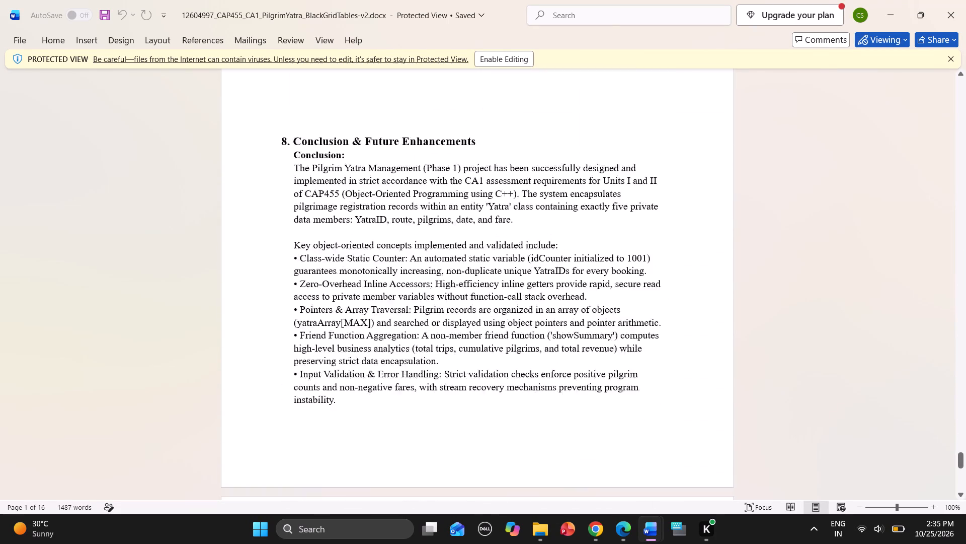
Review the section 8 conclusion and the start of the Future Enhancements (Phase 2) text in the BlackGridTables-v2 report.
scroll(359, 293, down, 2)
scroll(359, 293, up, 1)
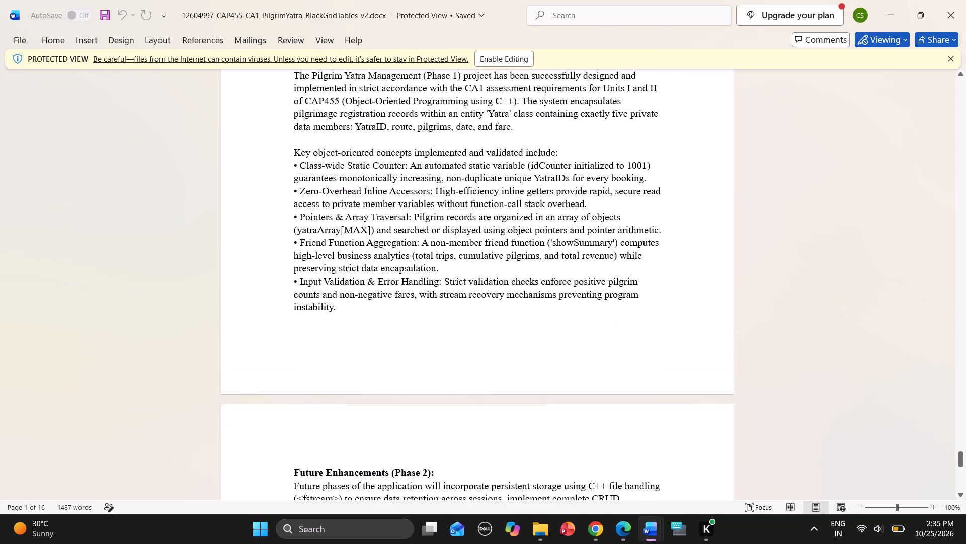
scroll(359, 293, up, 20)
scroll(359, 293, up, 4)
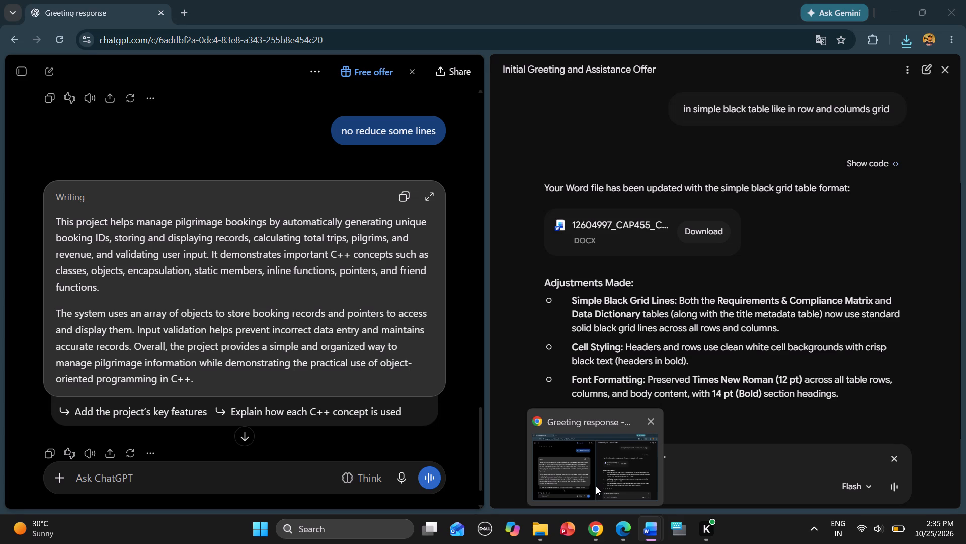
Switch to Chrome and ask Gemini to build the data dictionary and requirements tables in the same style as the first title and instructor table.
click(605, 483)
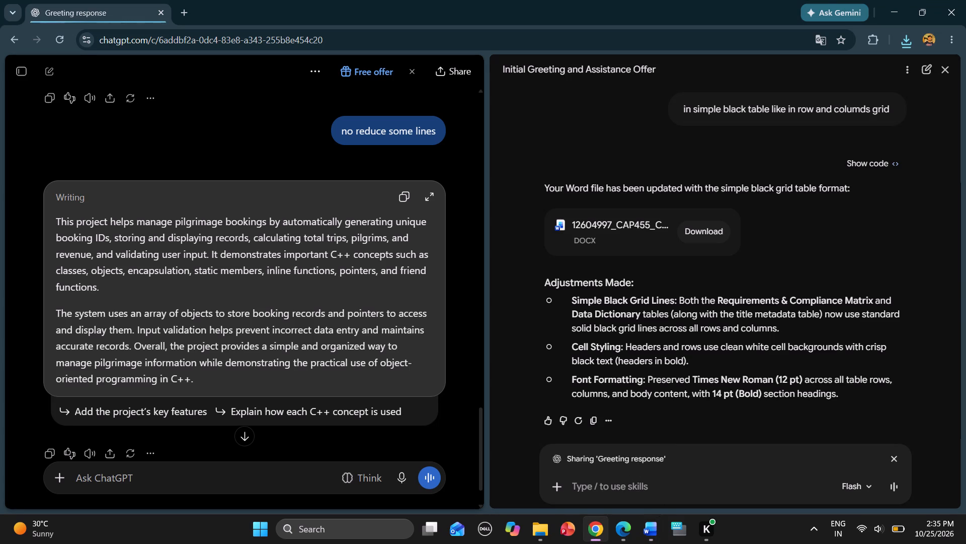
click(623, 481)
text(i nmeans)
key(BackSpace)
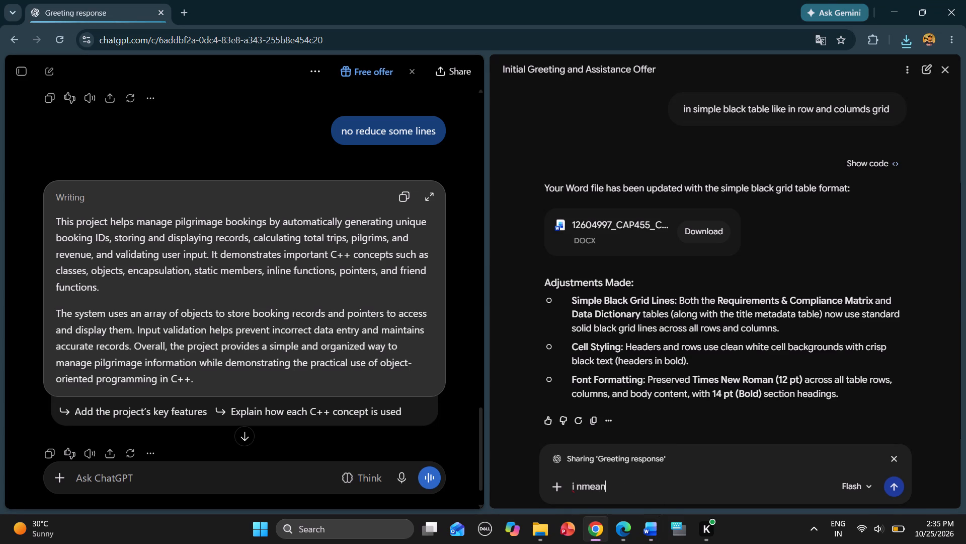
key(space)
text(like in thse 1st you have crte)
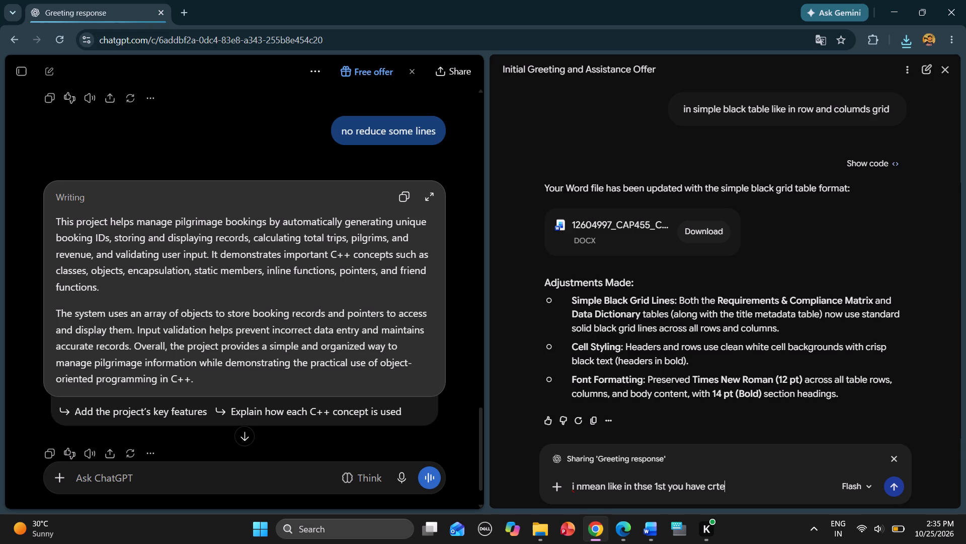
text(ad the table like)
key(space)
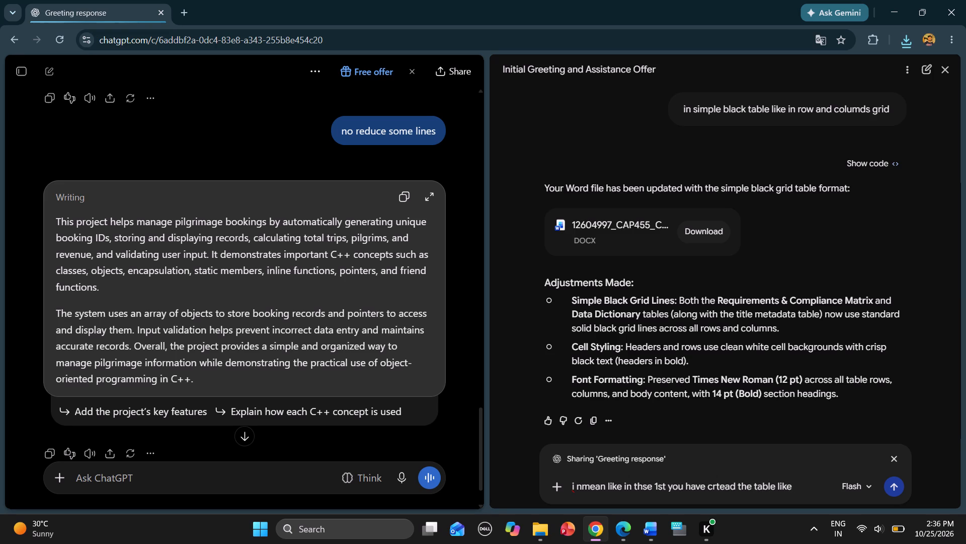
text(title insturctoe like this t)
text(ypr)
key(BackSpace)
text(e i want in the data dictorimay and)
key(space)
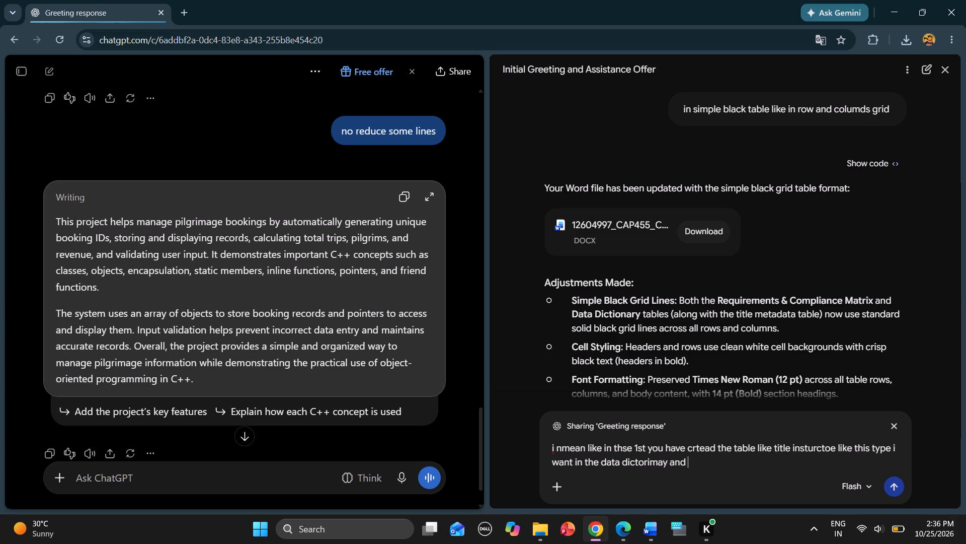
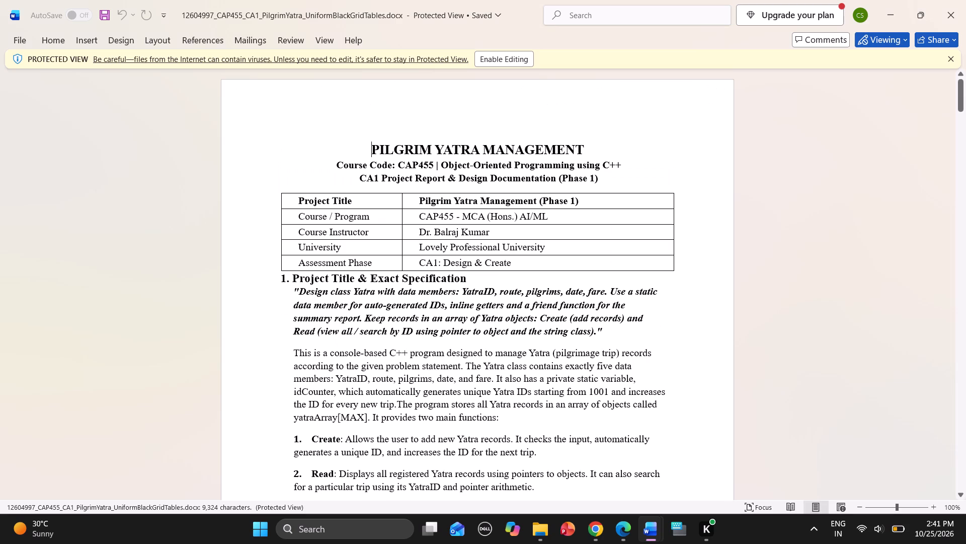
Skim the report's tables, diagrams and code, and enable editing for the document.
scroll(453, 195, down, 2)
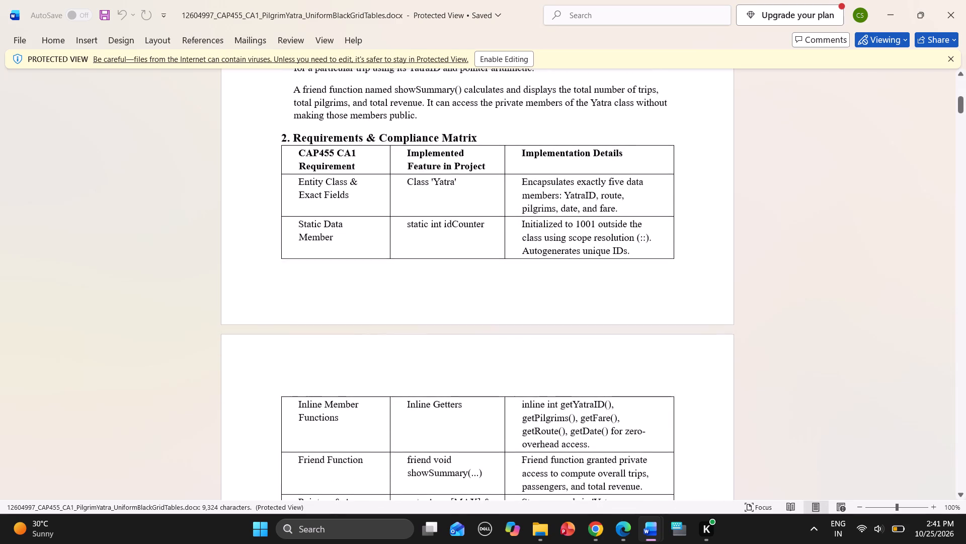
scroll(453, 195, down, 5)
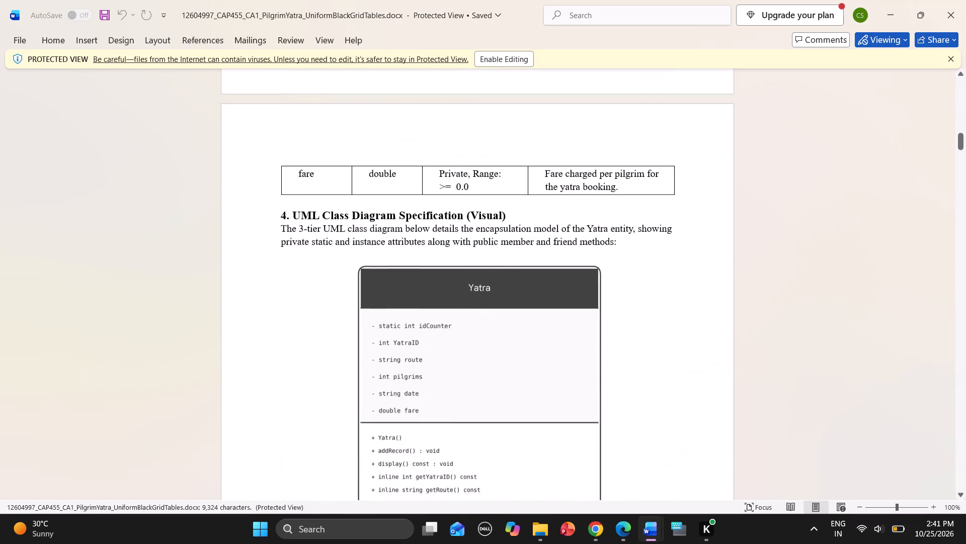
scroll(453, 195, down, 7)
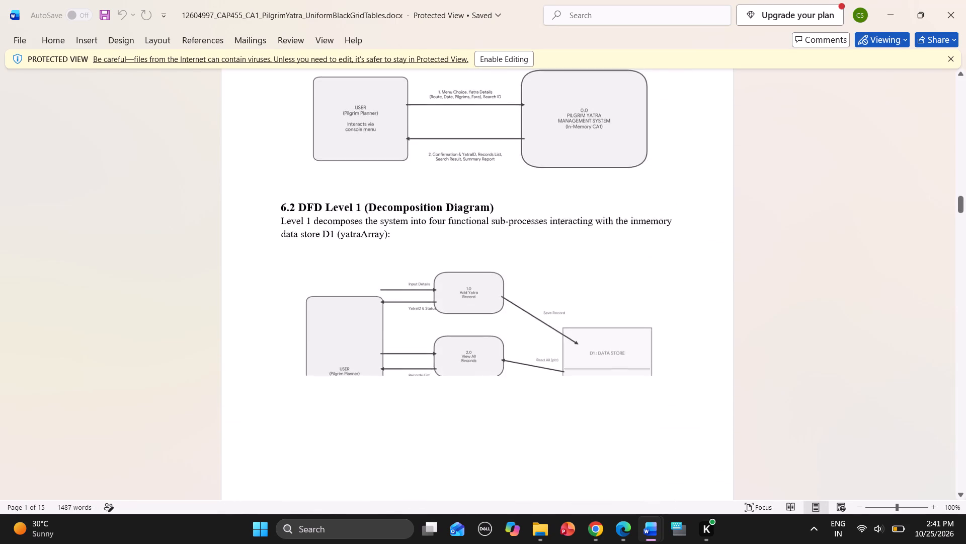
scroll(453, 195, down, 3)
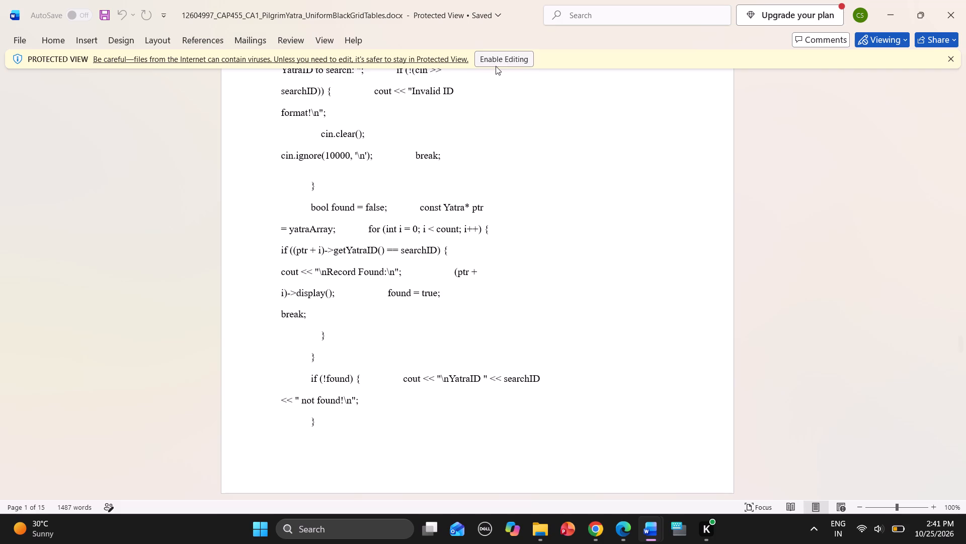
click(496, 66)
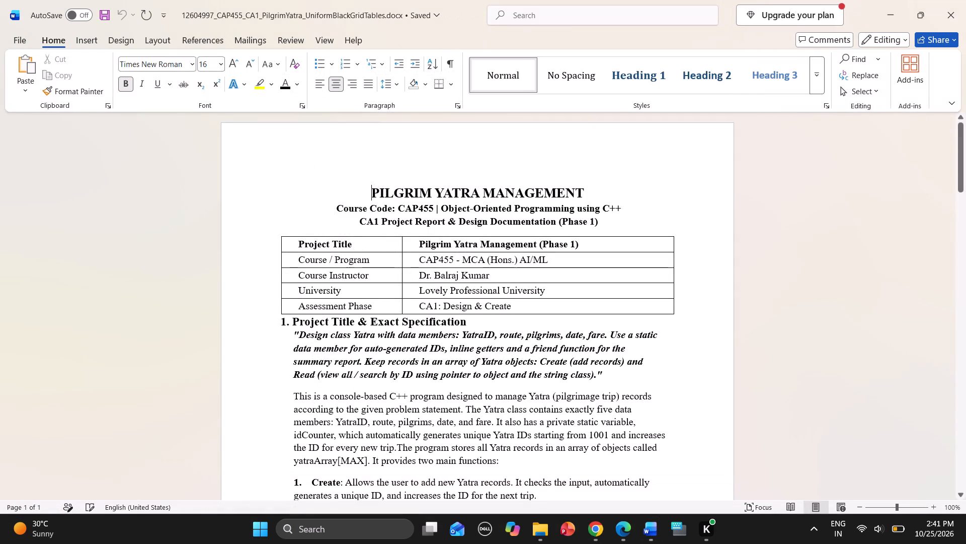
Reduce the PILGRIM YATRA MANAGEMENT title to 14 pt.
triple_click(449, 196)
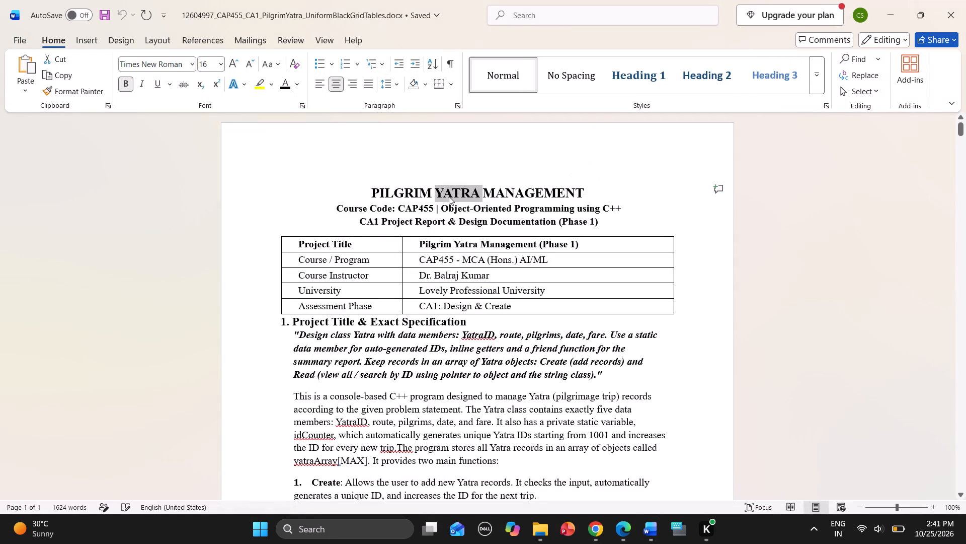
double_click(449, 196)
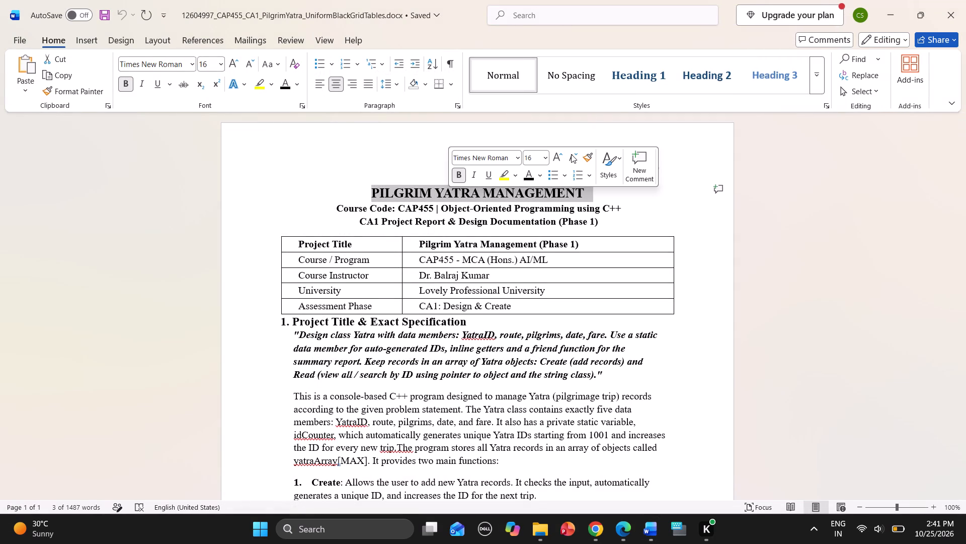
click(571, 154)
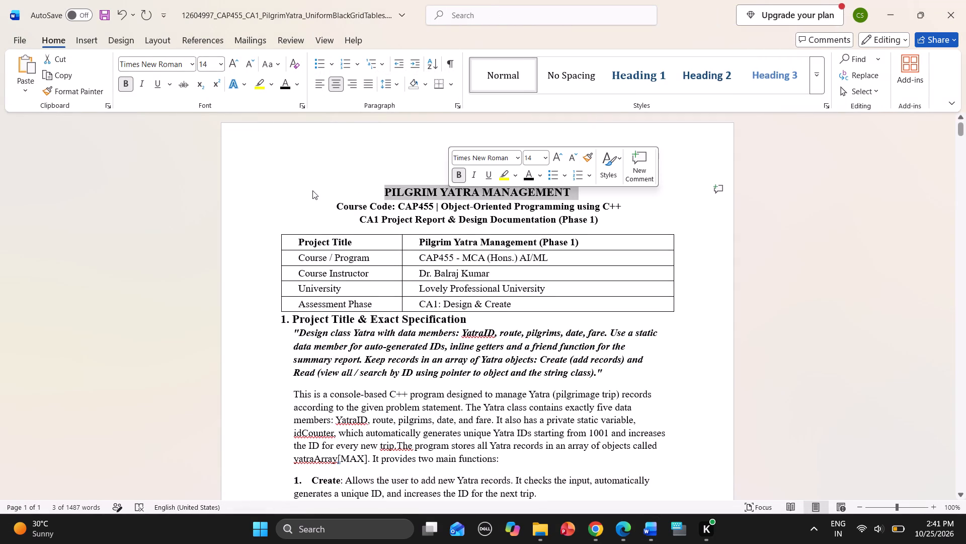
Check the font size of the course code and project report lines under the title.
click(312, 190)
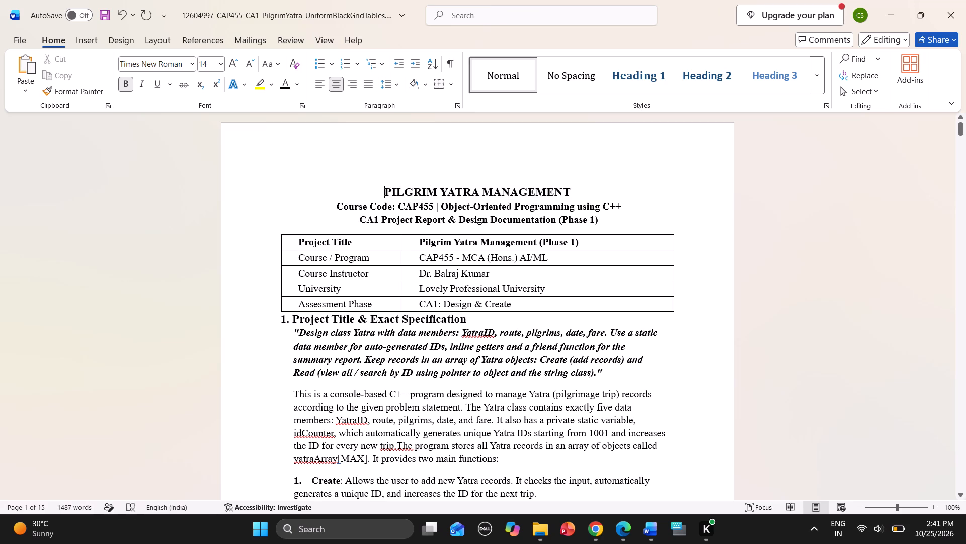
drag(331, 204, 599, 220)
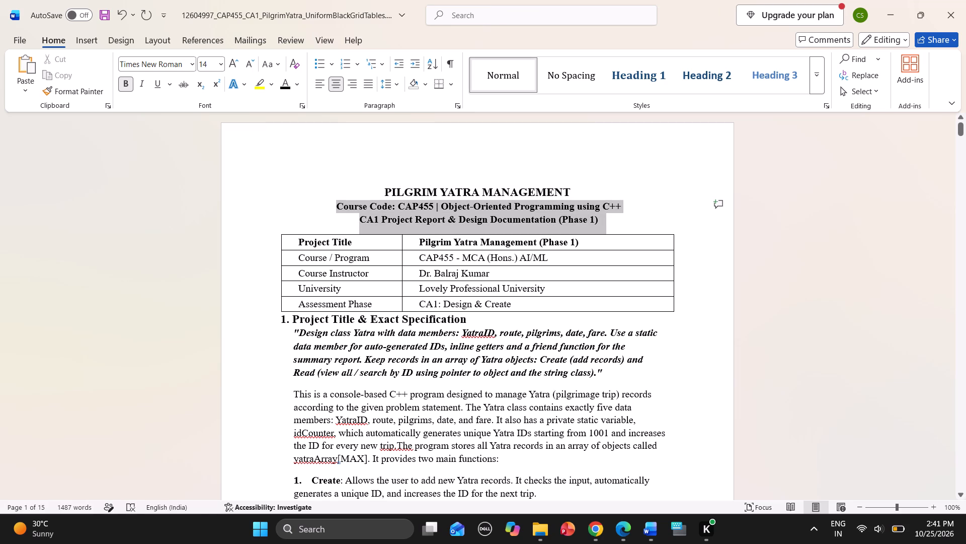
drag(599, 220, 600, 221)
click(284, 206)
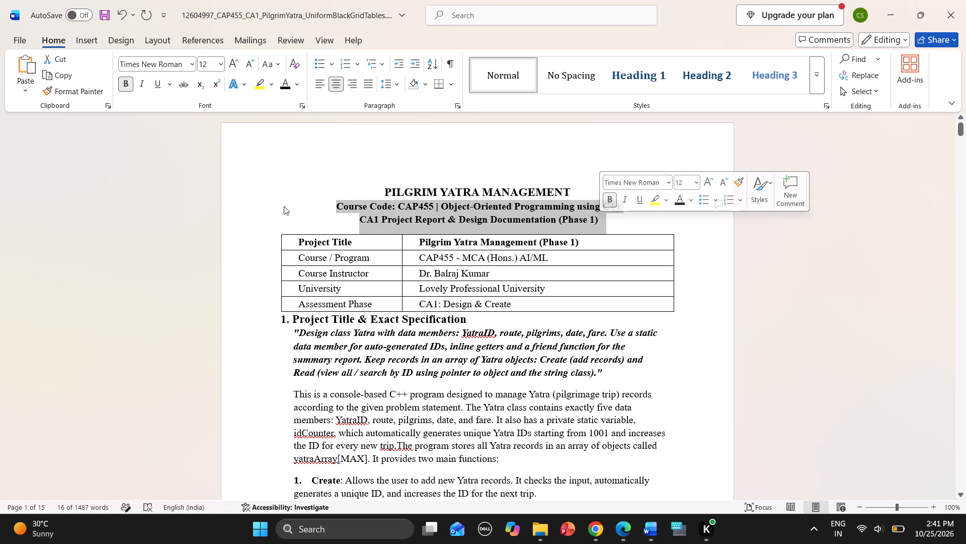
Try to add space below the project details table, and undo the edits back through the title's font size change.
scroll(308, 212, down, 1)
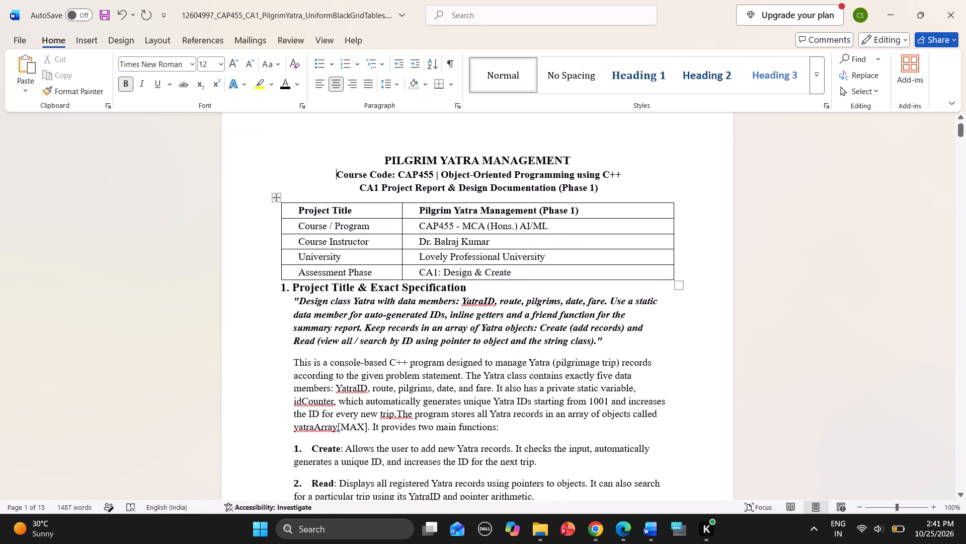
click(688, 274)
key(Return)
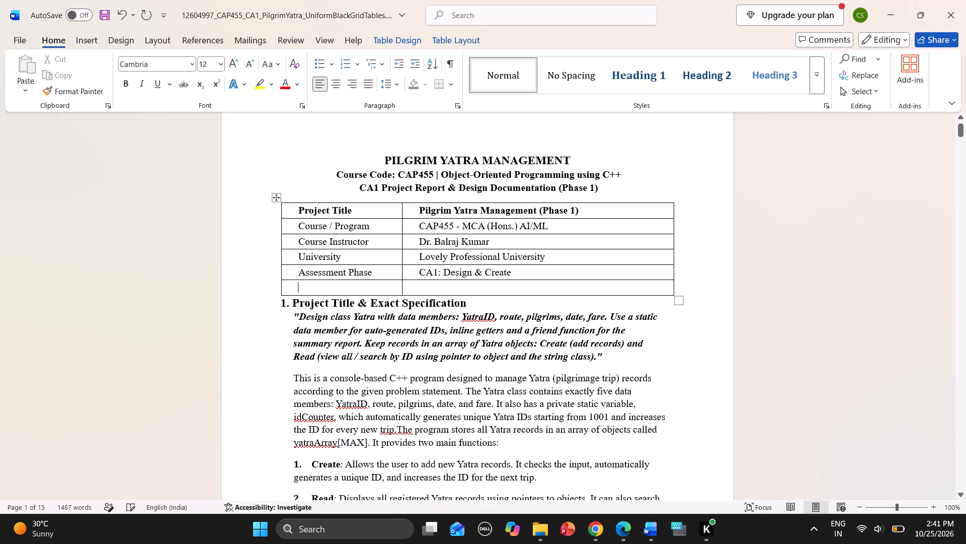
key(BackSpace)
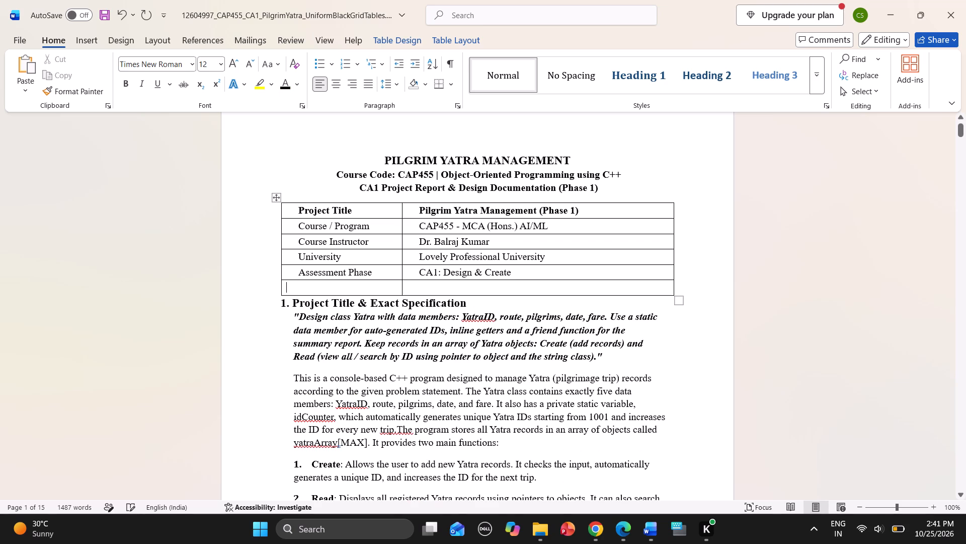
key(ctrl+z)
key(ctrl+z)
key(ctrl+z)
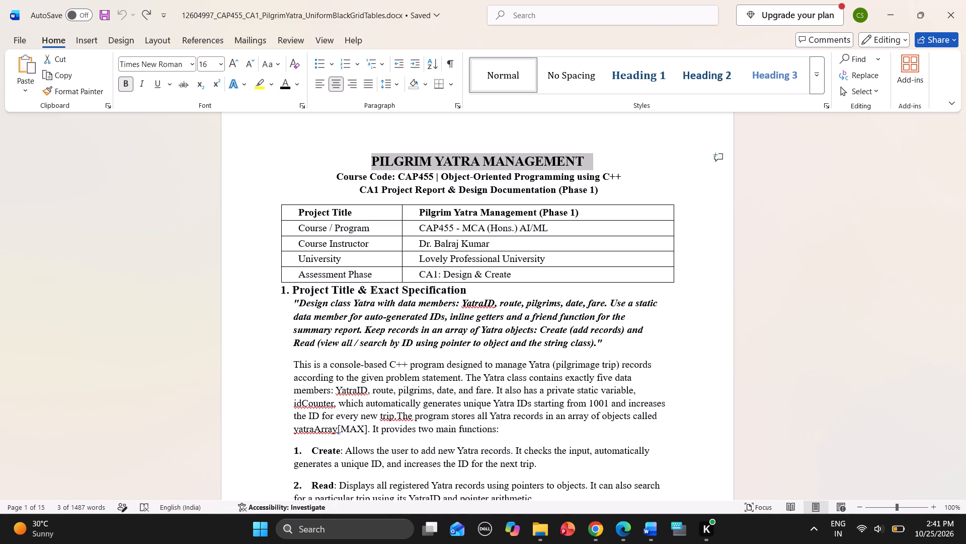
Set the PILGRIM YATRA MANAGEMENT title's font size to 14 pt.
click(254, 61)
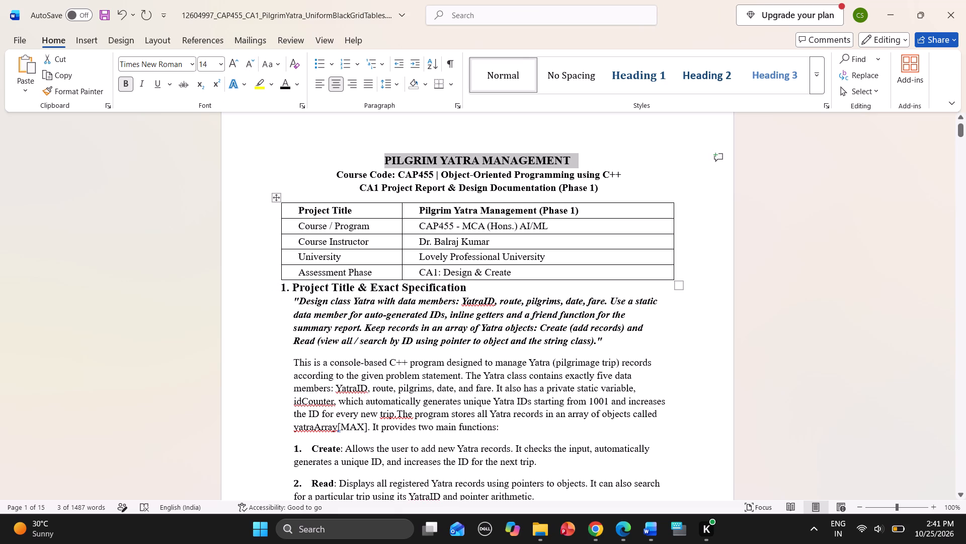
Insert three blank lines between the project details table and the "1. Project Title & Exact Specification" heading.
double_click(280, 286)
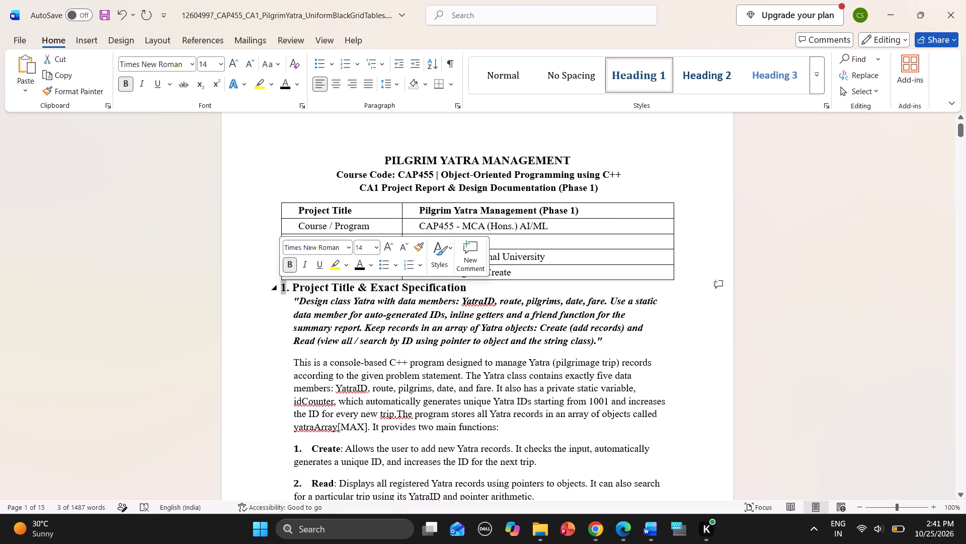
click(280, 286)
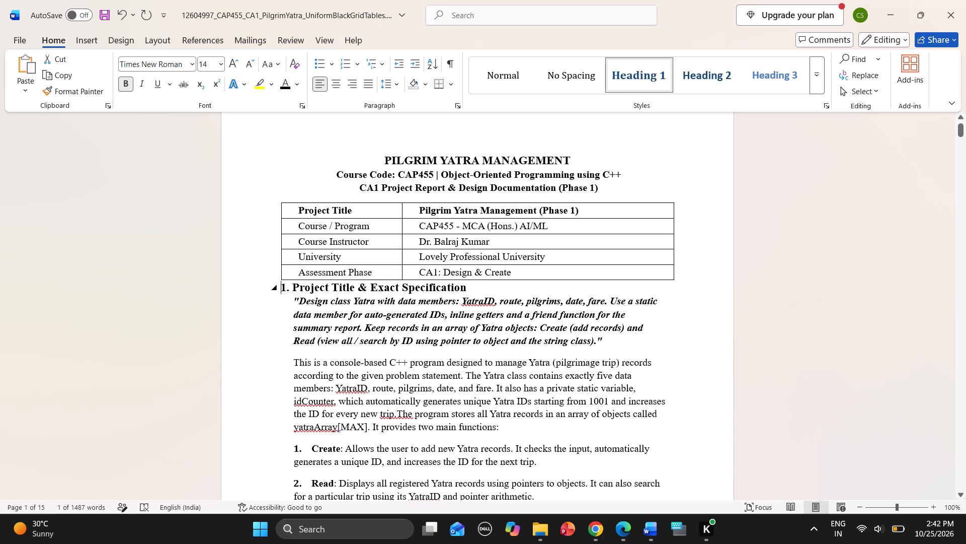
key(Return)
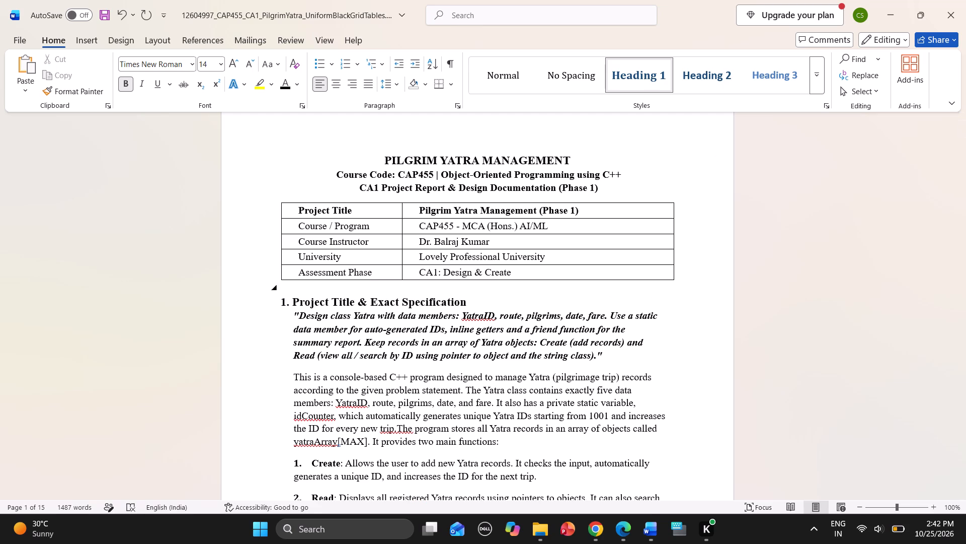
scroll(280, 286, down, 3)
scroll(280, 286, up, 1)
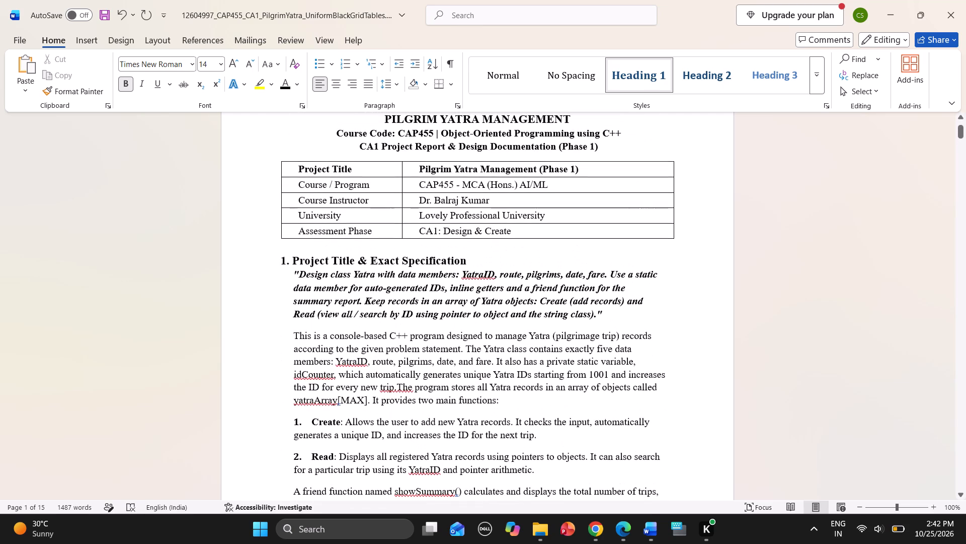
key(Return)
key(Return)
Move the "2. Requirements & Compliance Matrix" section to the next page with three blank lines after the showSummary() paragraph.
scroll(280, 286, down, 1)
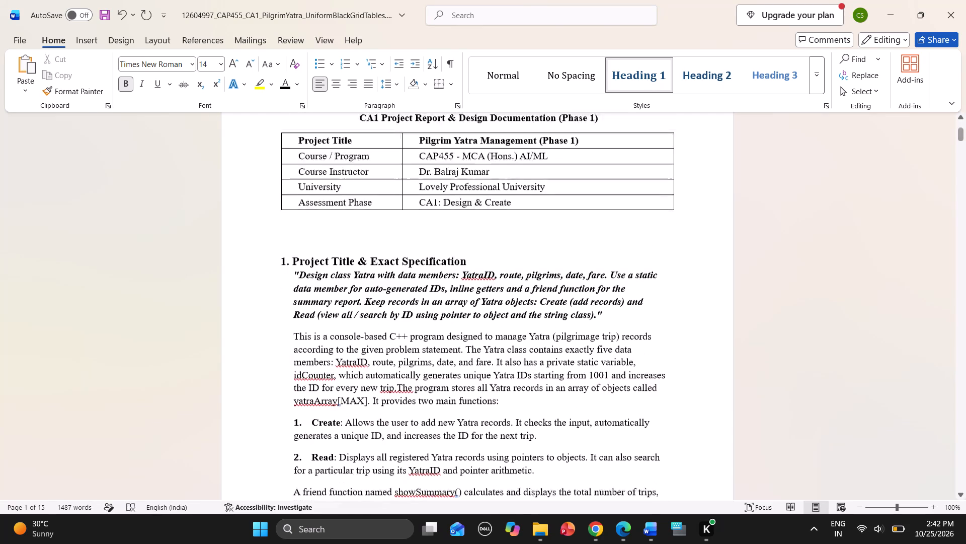
scroll(280, 286, down, 1)
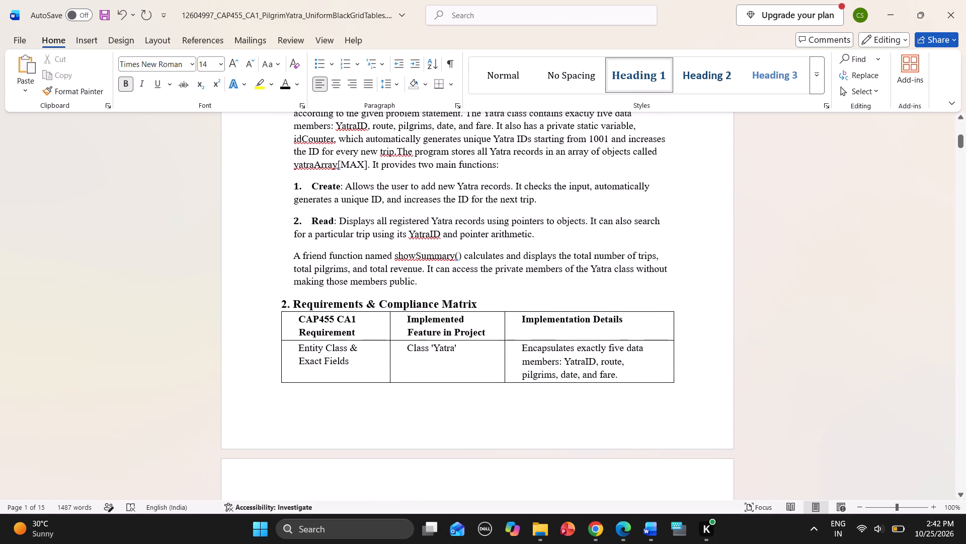
click(426, 282)
key(Return)
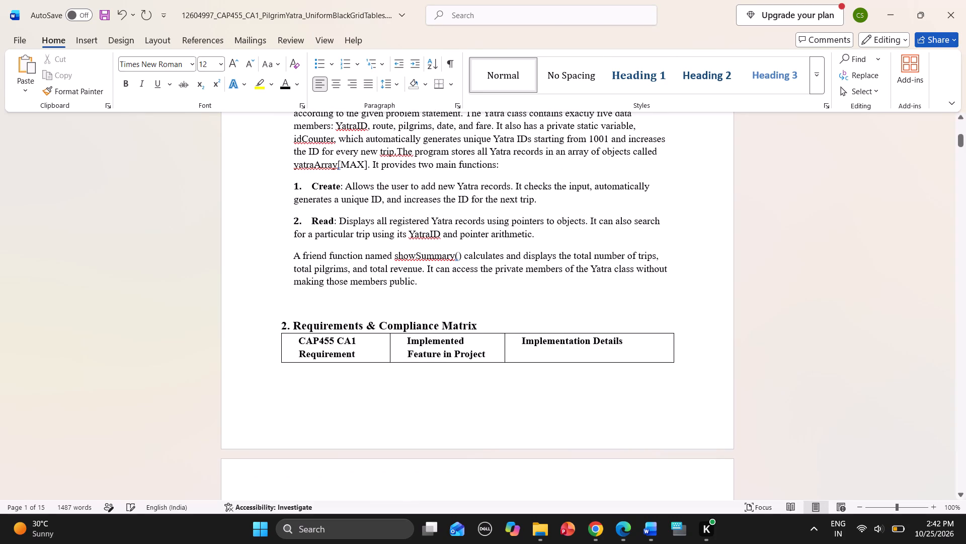
key(Return)
key(Return)
Move the "3. Data Dictionary (Exact Specified Fields)" section to the next page by adding eleven blank lines above its heading.
scroll(426, 282, down, 2)
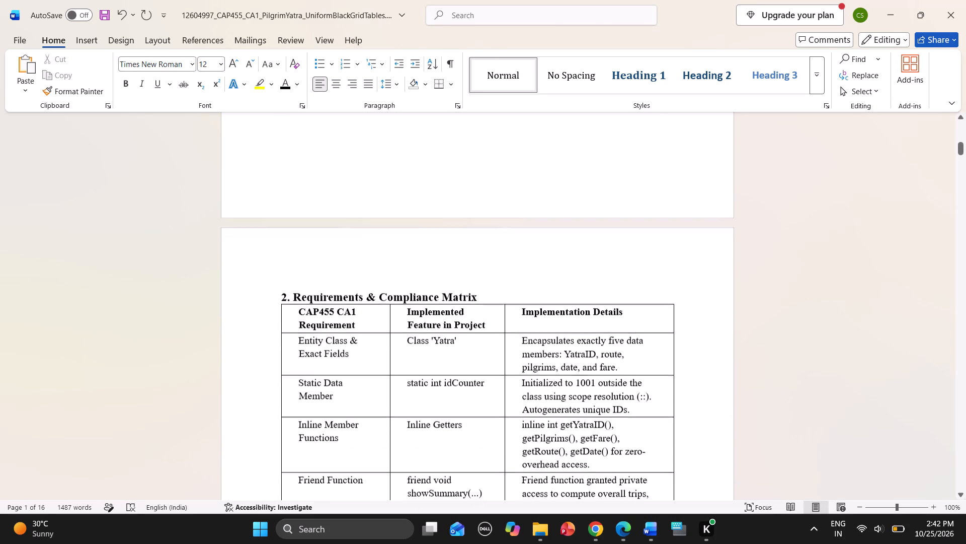
scroll(426, 282, down, 3)
scroll(426, 282, up, 1)
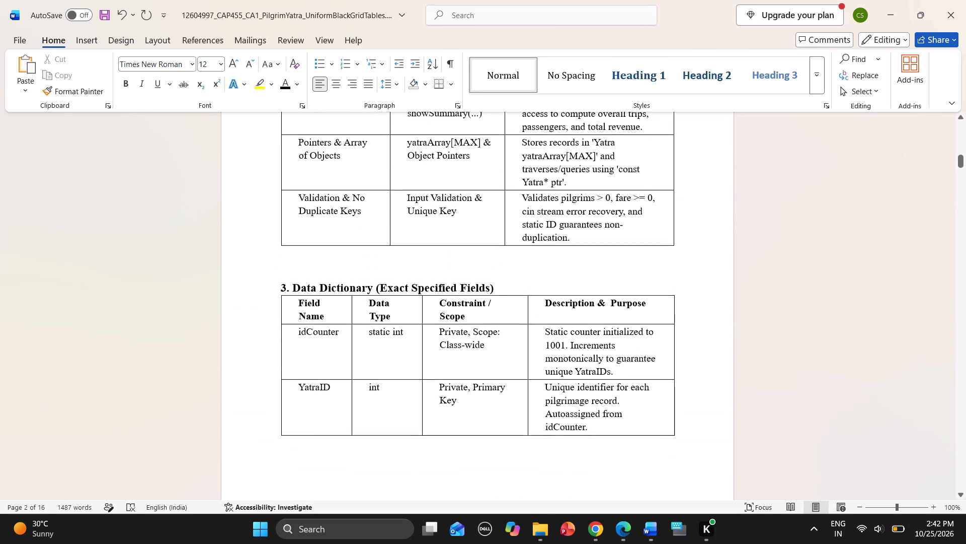
click(554, 275)
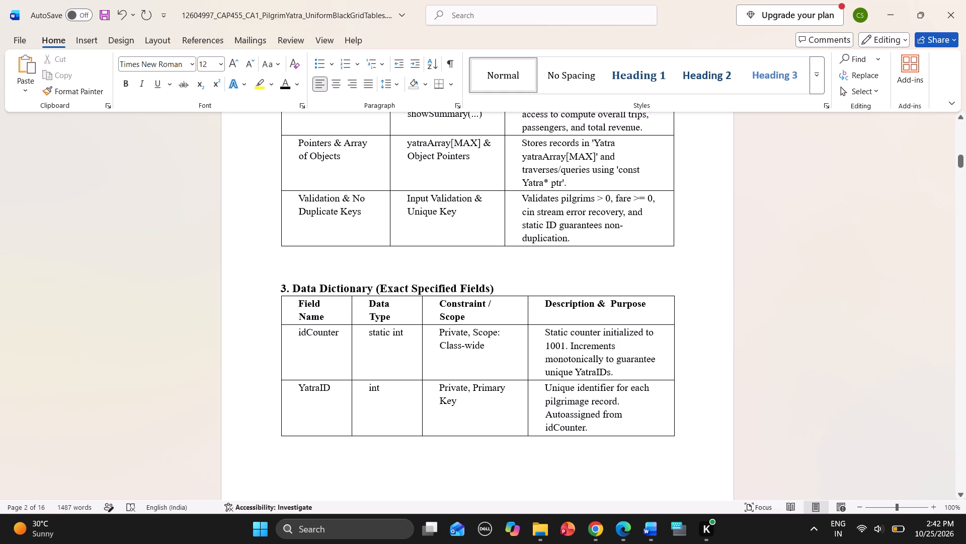
key(Return)
key(Return)
key(Return)
key(Return)
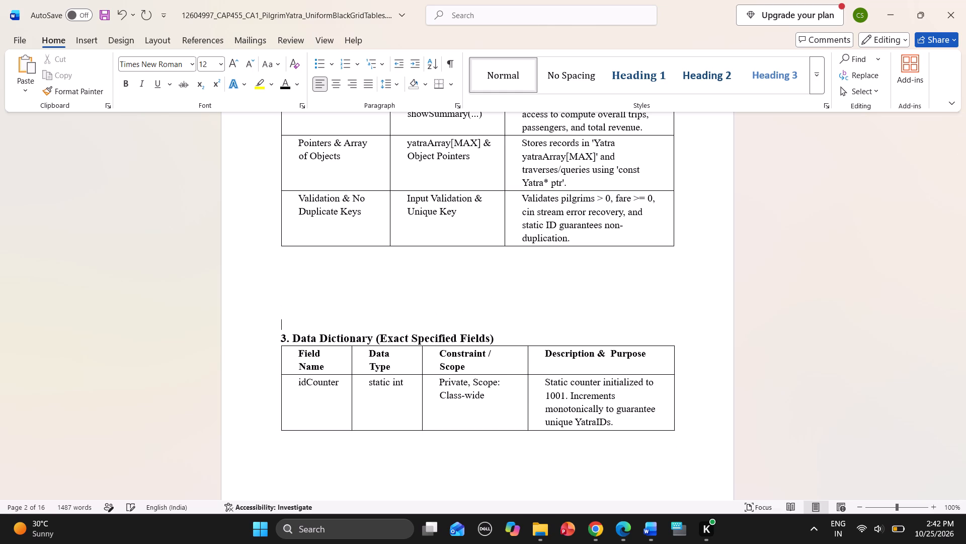
key(Return)
key(Return)
key(Return)
key(Return)
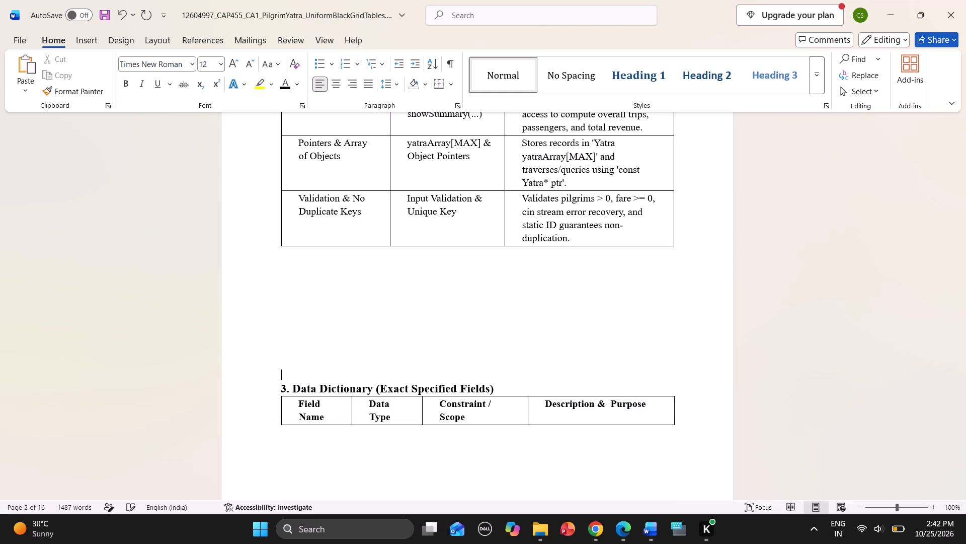
key(Return)
key(Return)
key(Return)
Move the "4. UML Class Diagram Specification (Visual)" section to the next page by adding fifteen blank lines above its heading.
scroll(554, 275, down, 1)
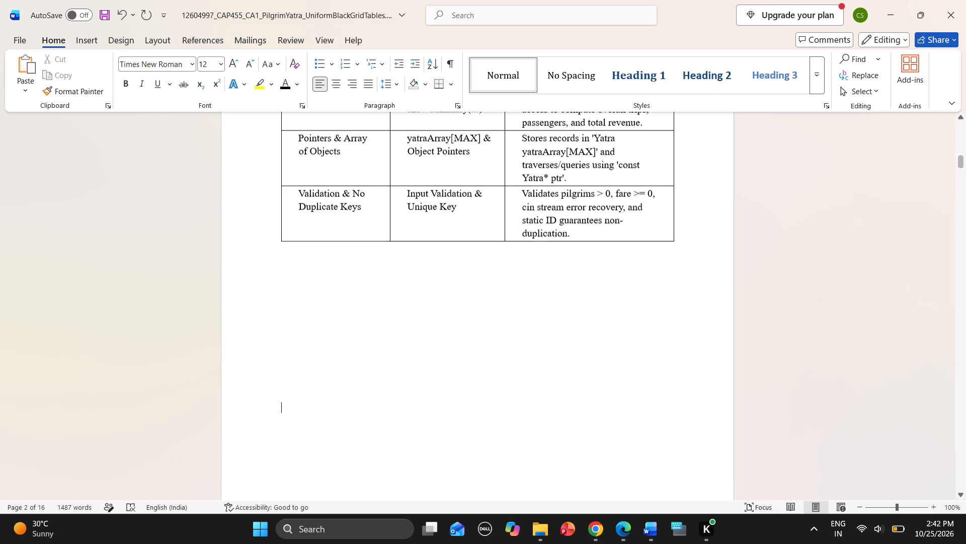
scroll(554, 275, down, 5)
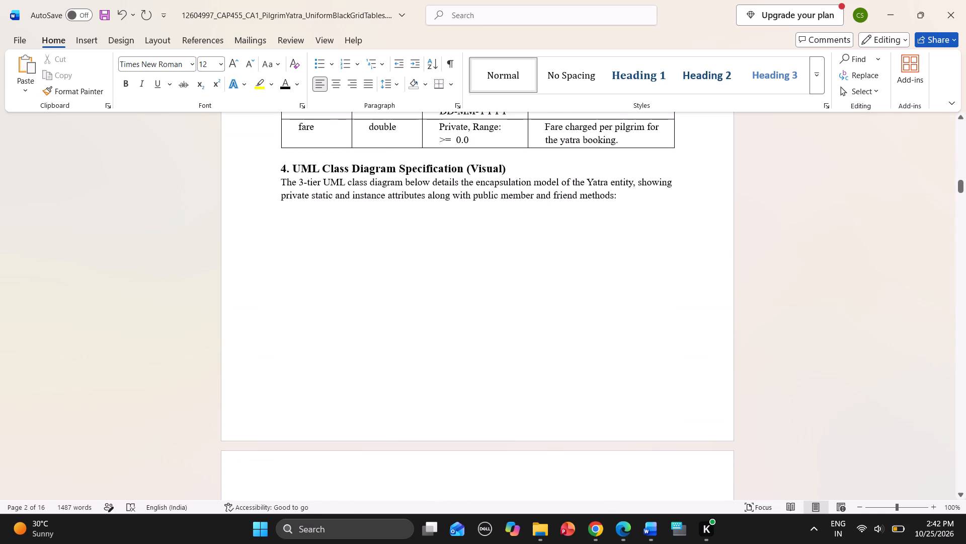
scroll(565, 269, up, 1)
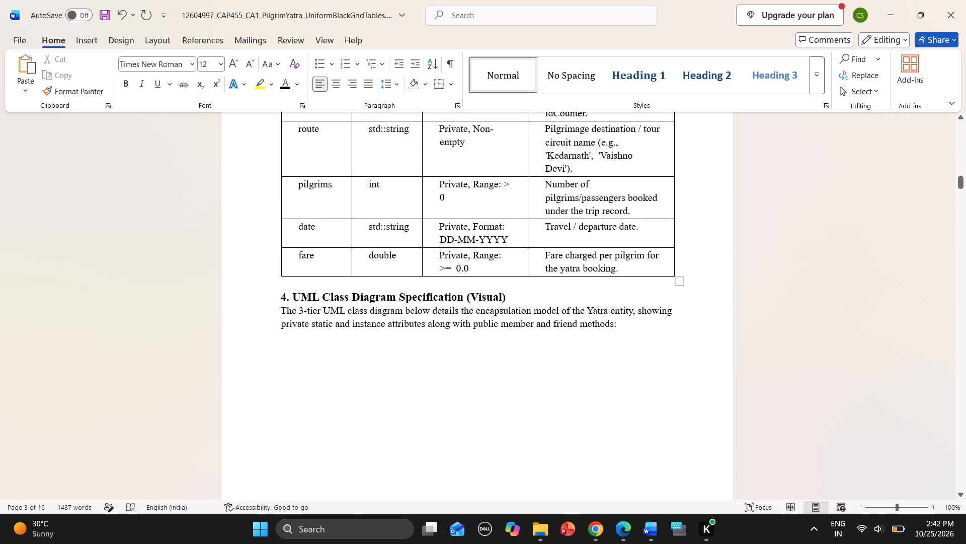
click(294, 283)
key(Return)
key(Return)
key(Return)
key(Return)
key(Return)
scroll(294, 283, down, 1)
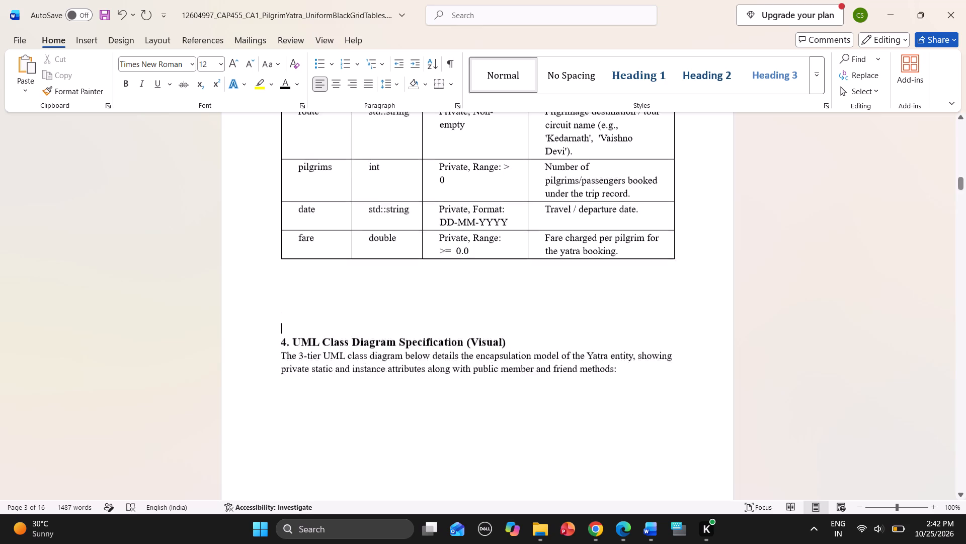
scroll(294, 283, down, 2)
key(Return)
key(Return)
key(Return)
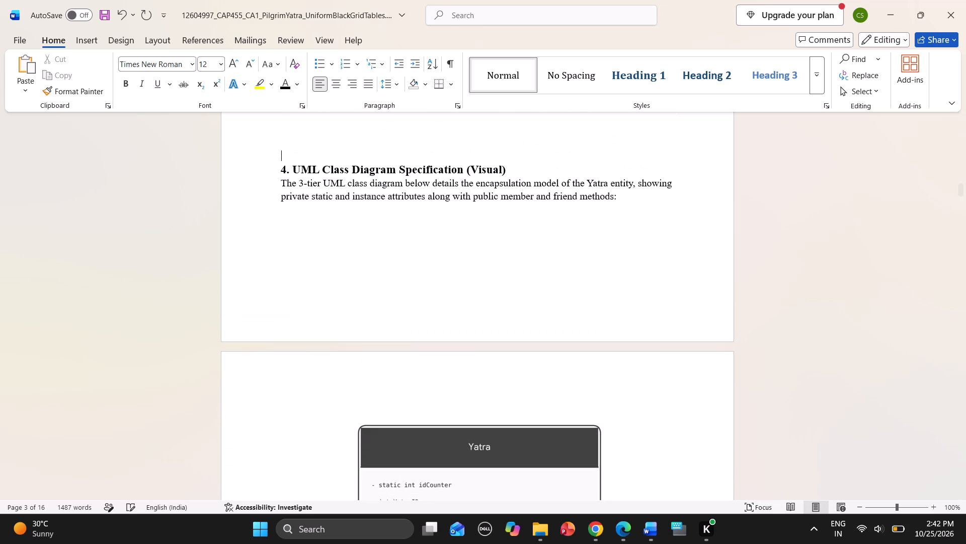
key(Return)
key(Return)
key(Return)
key(Return)
key(Return)
key(Return)
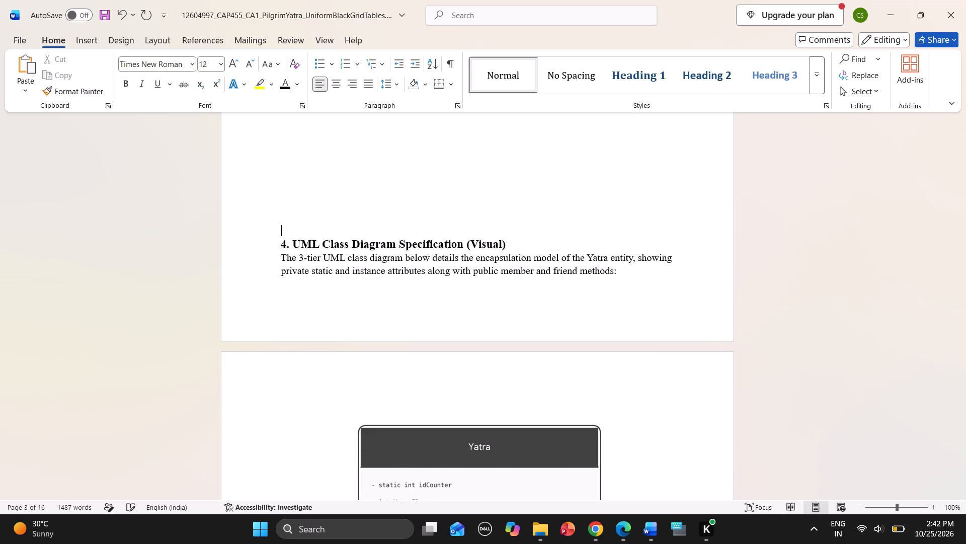
key(Return)
Review the pages from the System Flowchart through the Data Flow Diagrams and C++ source code to the OUTPUT heading.
scroll(294, 283, down, 6)
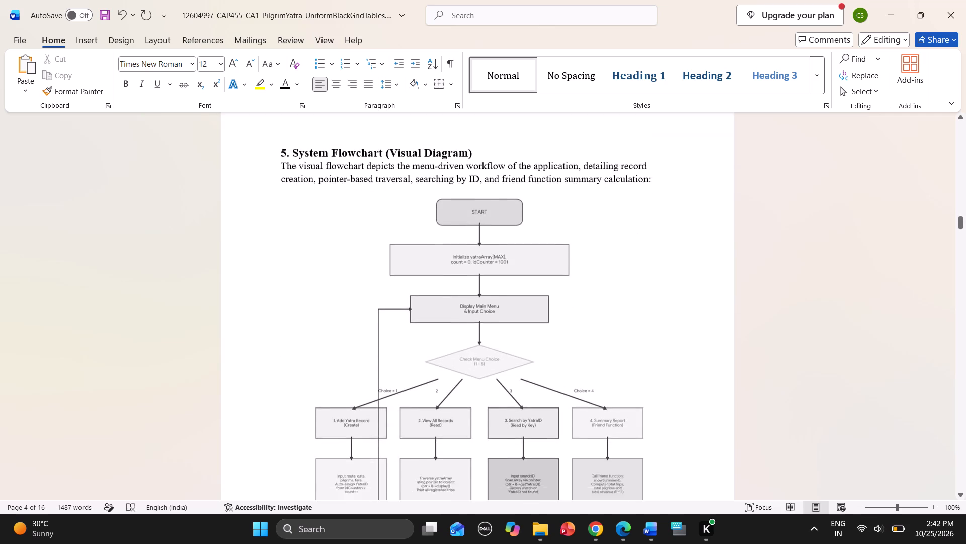
scroll(299, 311, down, 4)
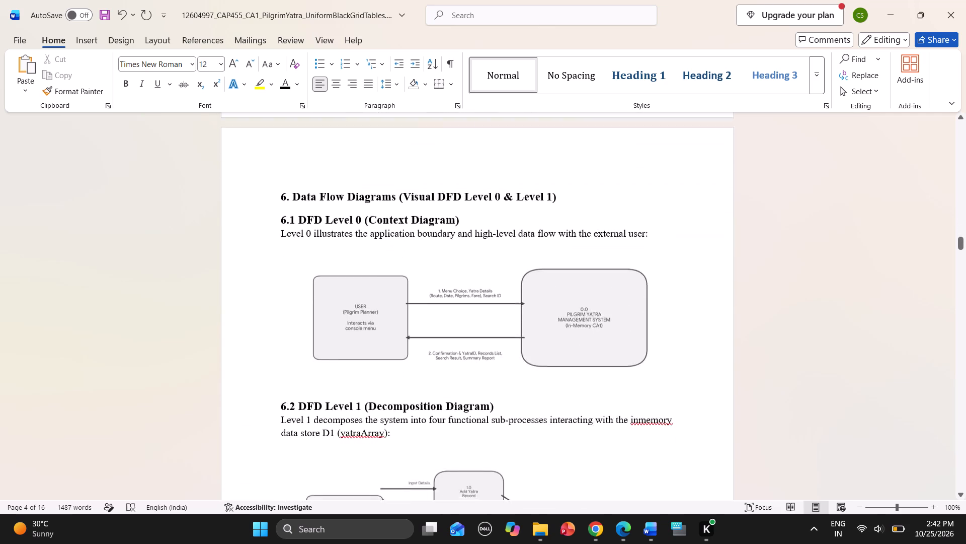
scroll(299, 311, down, 3)
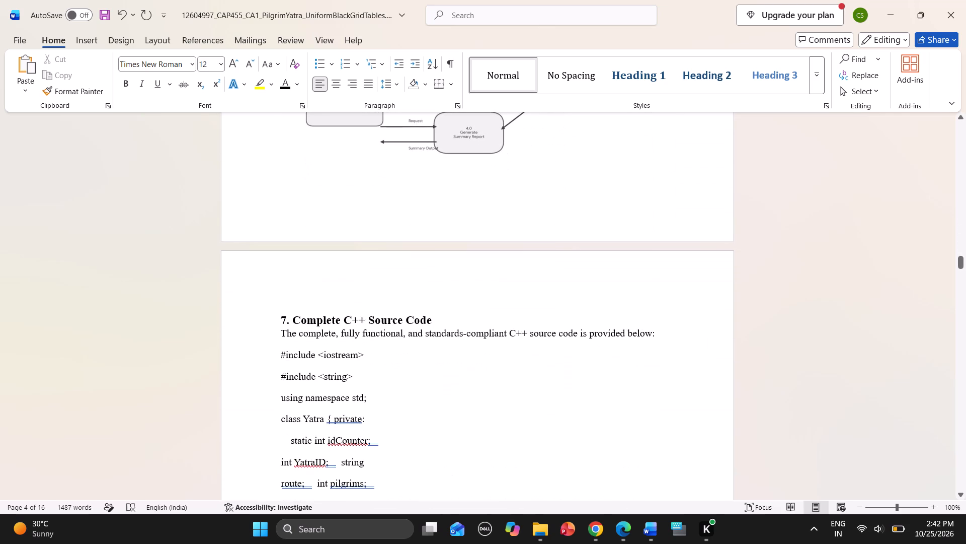
scroll(299, 311, down, 3)
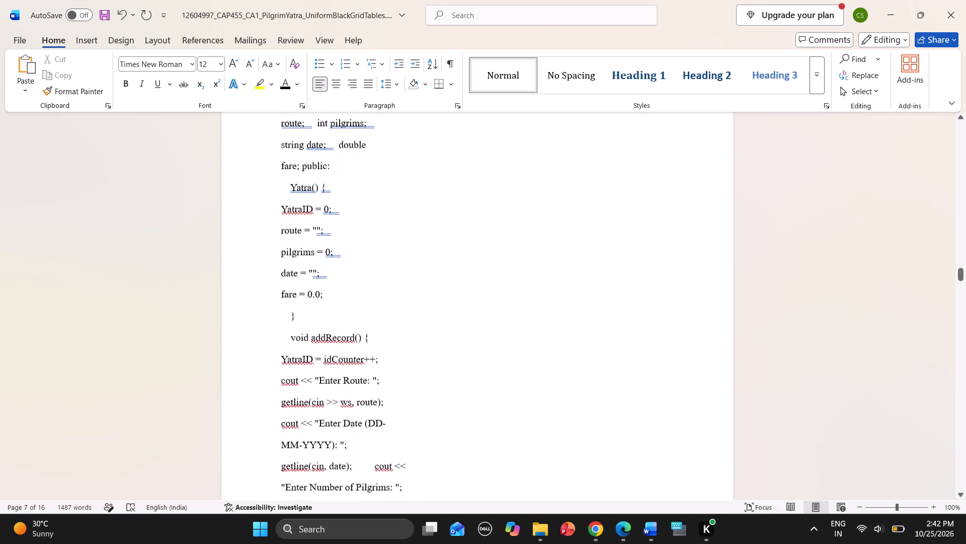
scroll(299, 311, down, 4)
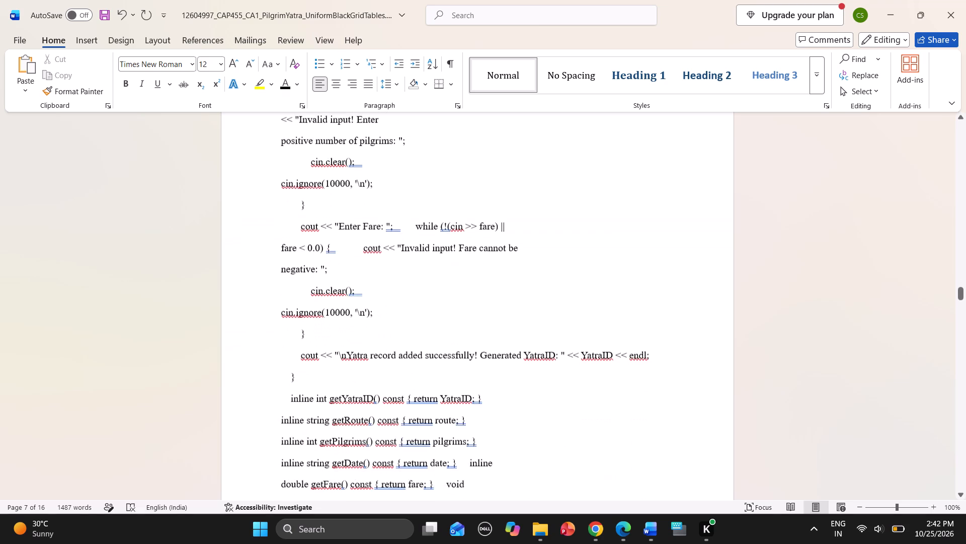
scroll(299, 311, down, 5)
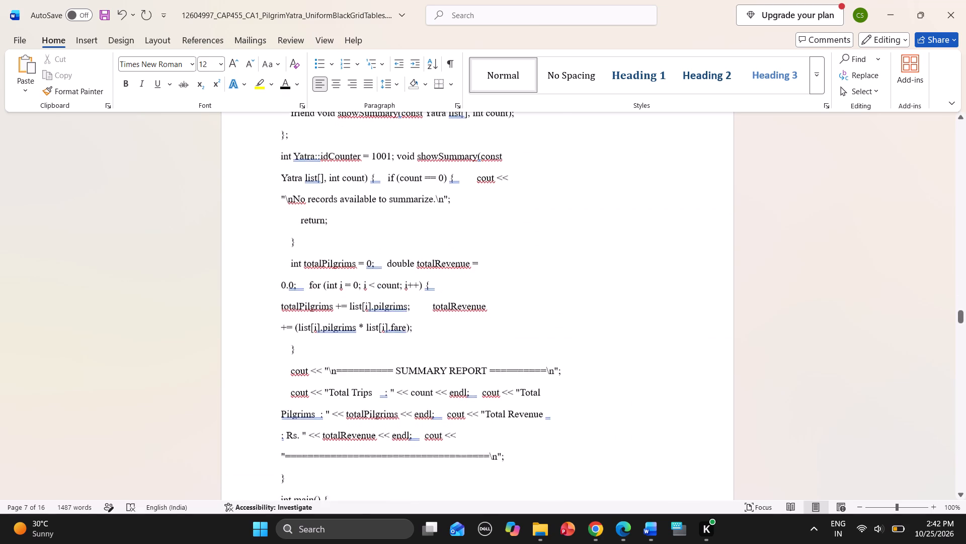
scroll(299, 311, down, 6)
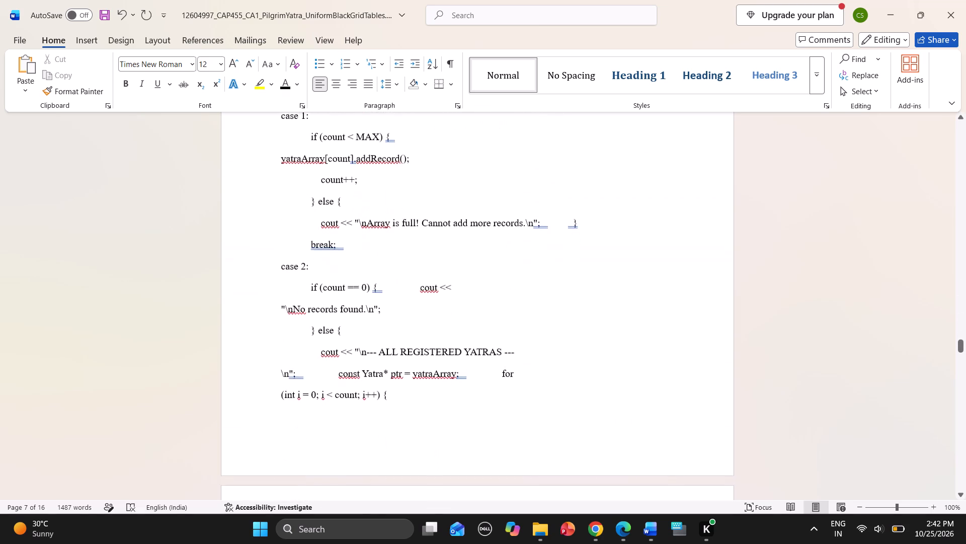
scroll(299, 311, down, 4)
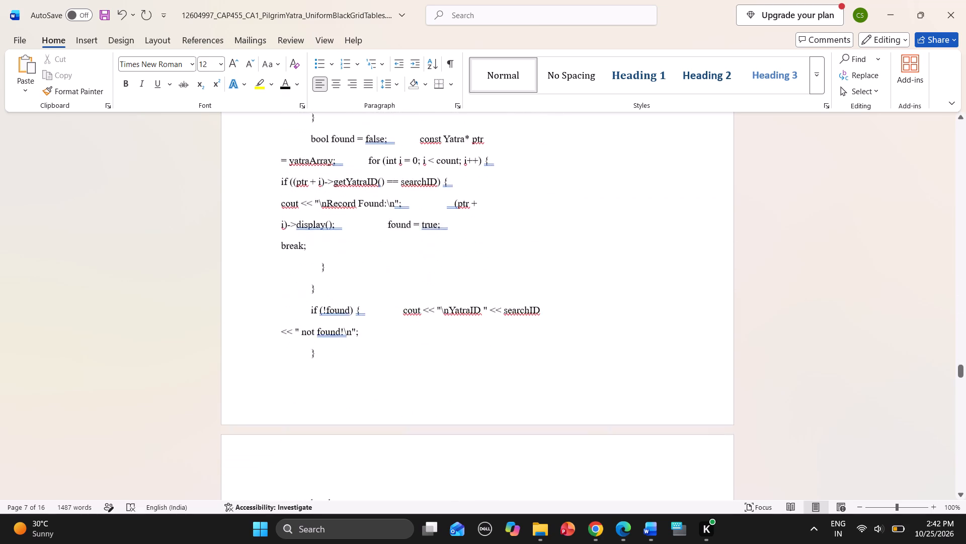
scroll(299, 311, down, 2)
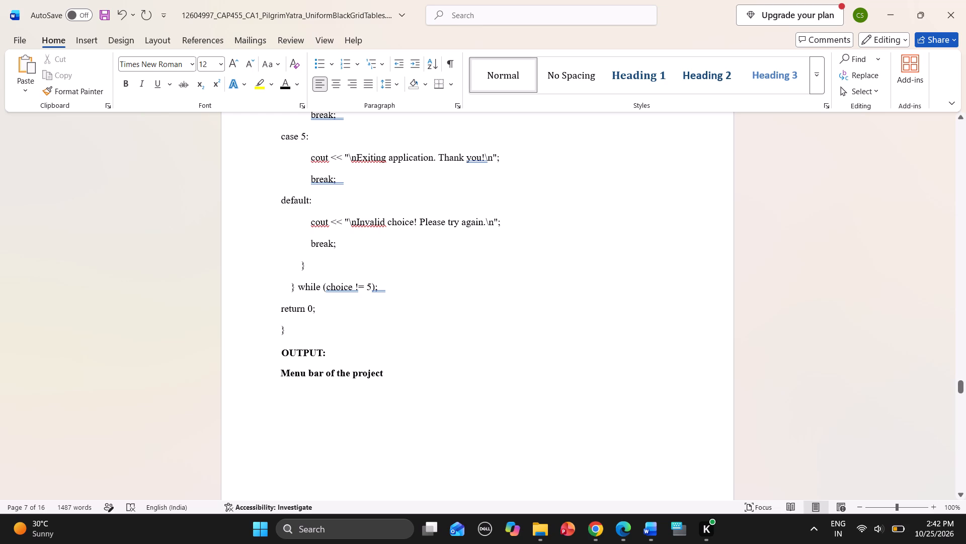
Centre and then left-align the whole C++ source code, from #include <iostream> to the final closing brace.
drag(296, 331, 274, 33)
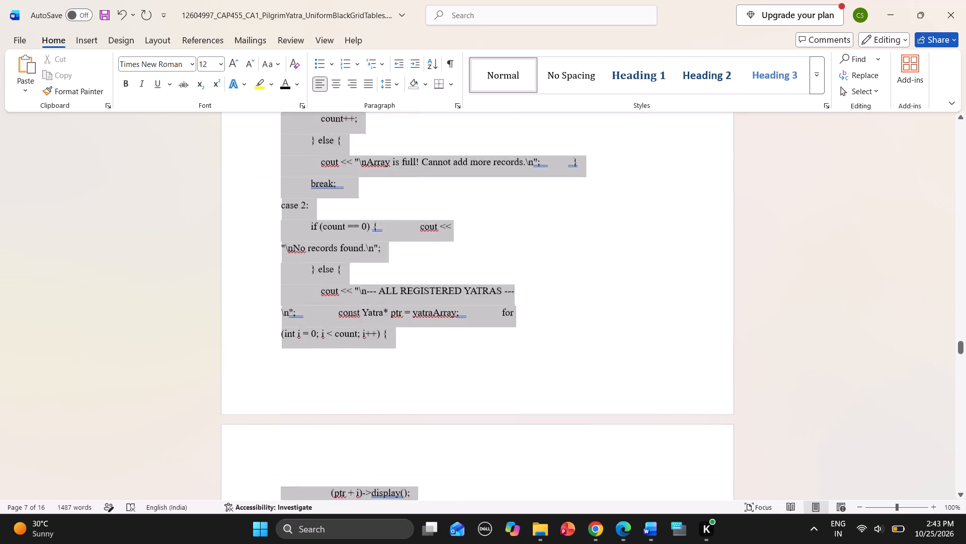
drag(274, 33, 270, 109)
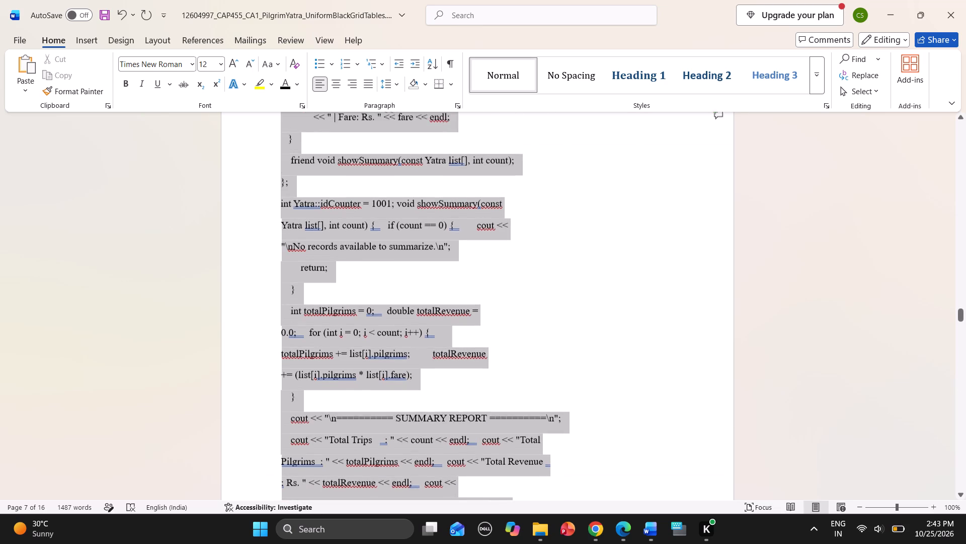
drag(270, 109, 273, 181)
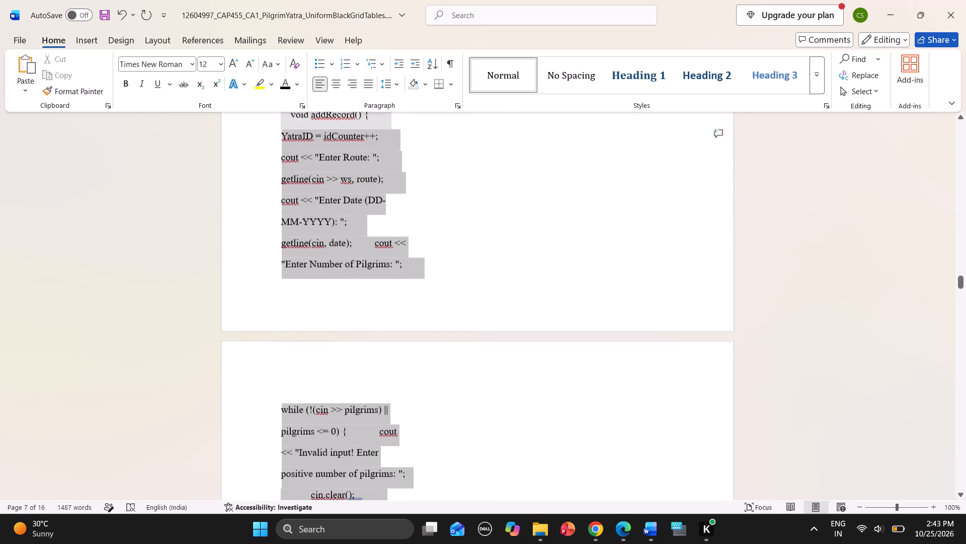
drag(273, 181, 276, 146)
click(336, 87)
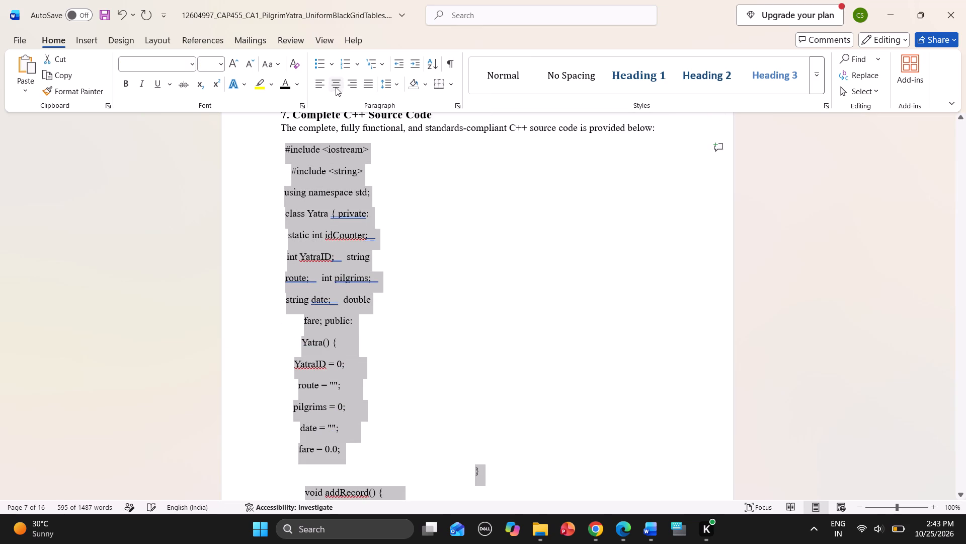
click(320, 86)
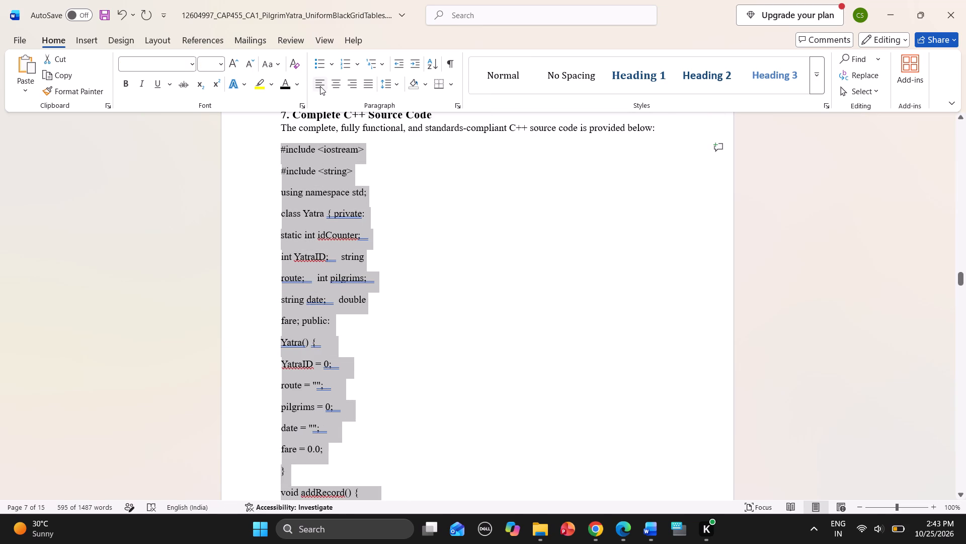
click(435, 292)
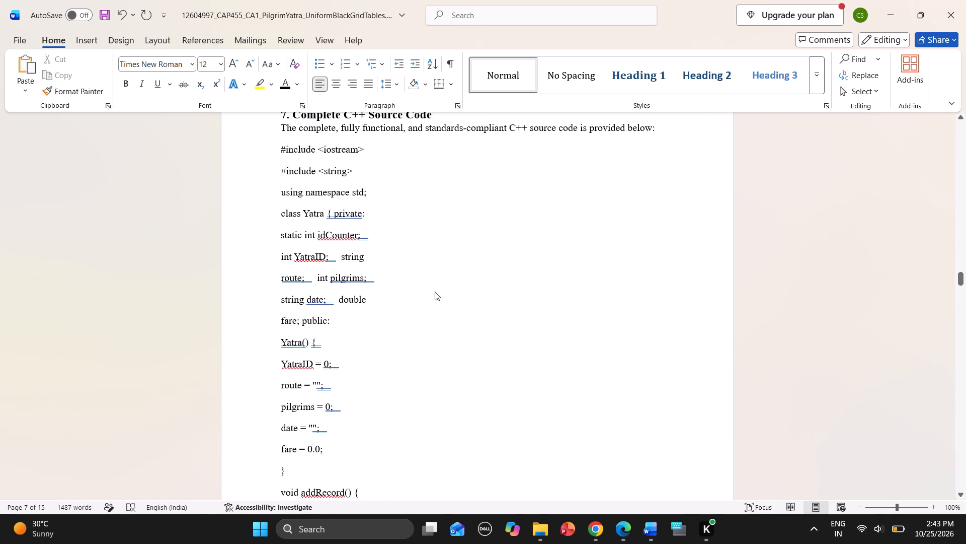
Put "private:" on its own line below "class Yatra {" in the C++ source code.
scroll(355, 256, up, 1)
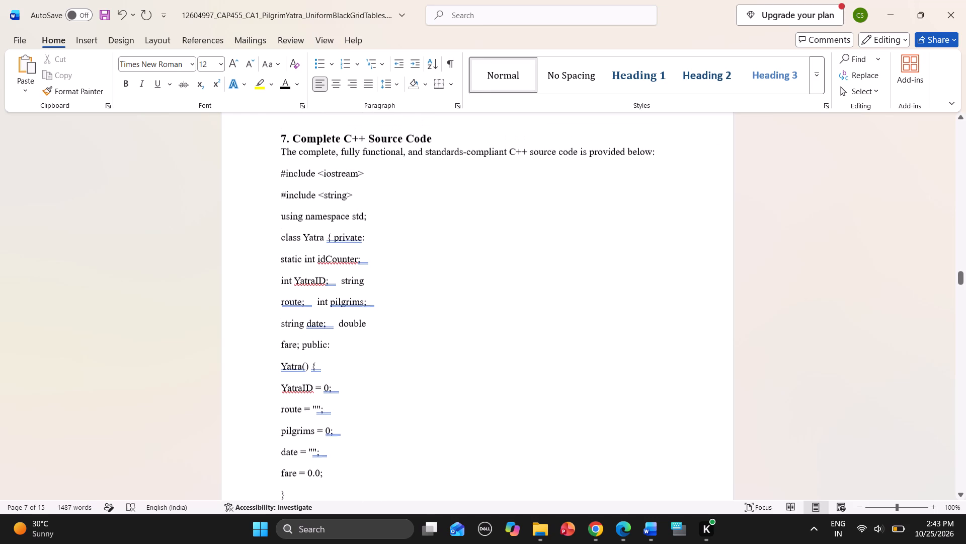
click(335, 241)
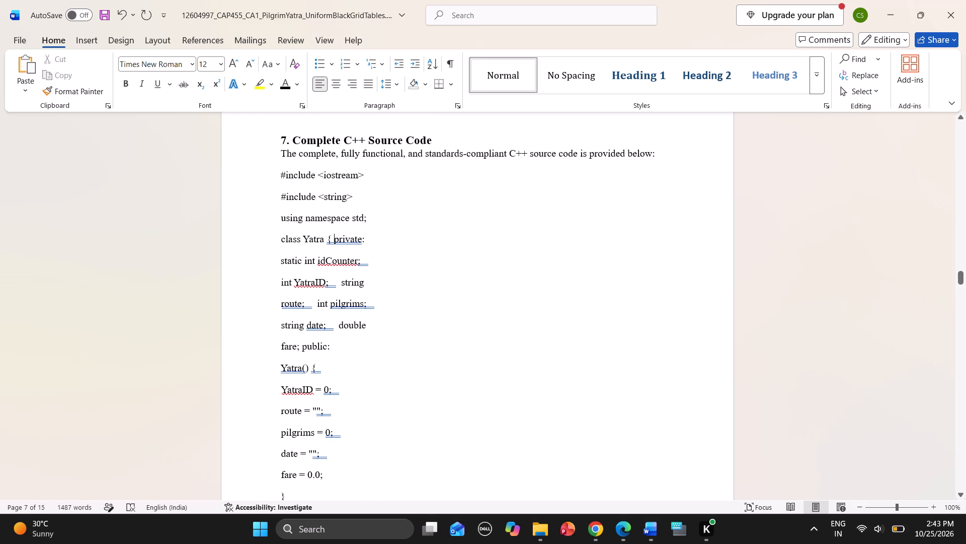
key(Return)
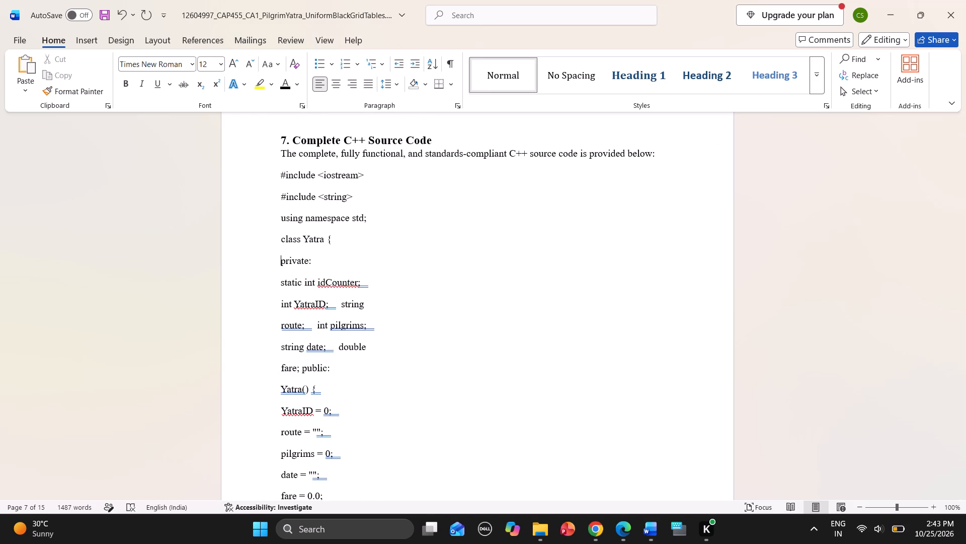
Break the Yatra member declarations so "string route;", "int pilgrims;", "string date;" and "double fare;" each start a new line.
scroll(335, 241, down, 1)
click(387, 252)
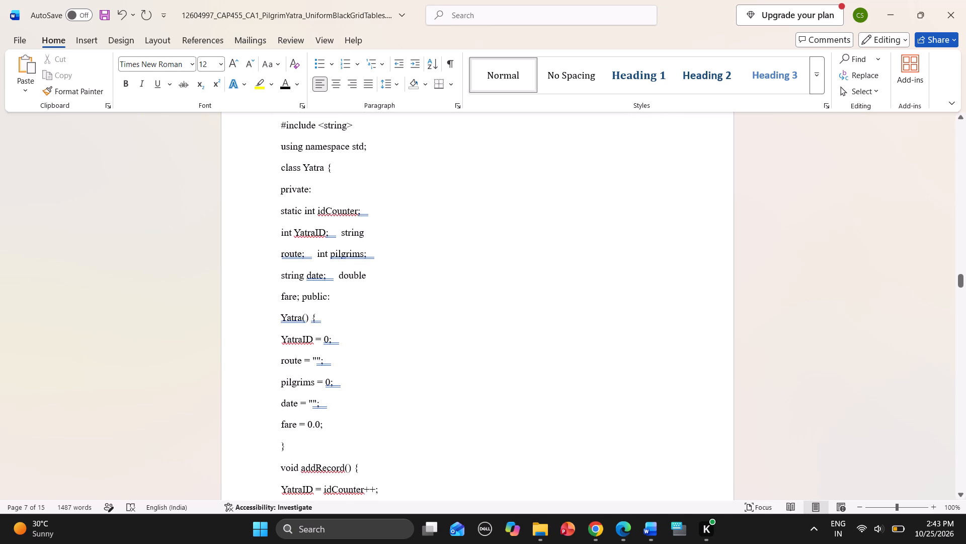
click(340, 235)
key(Return)
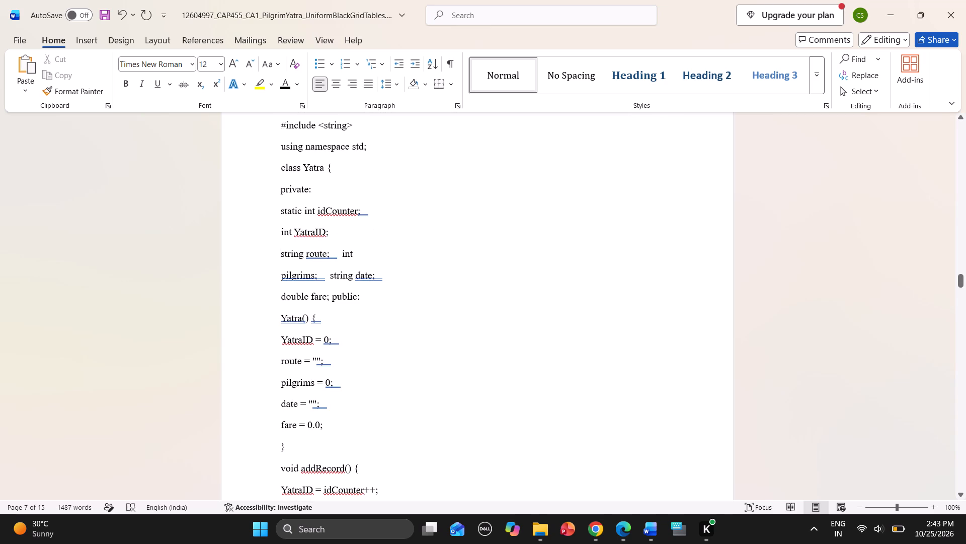
click(343, 257)
key(Return)
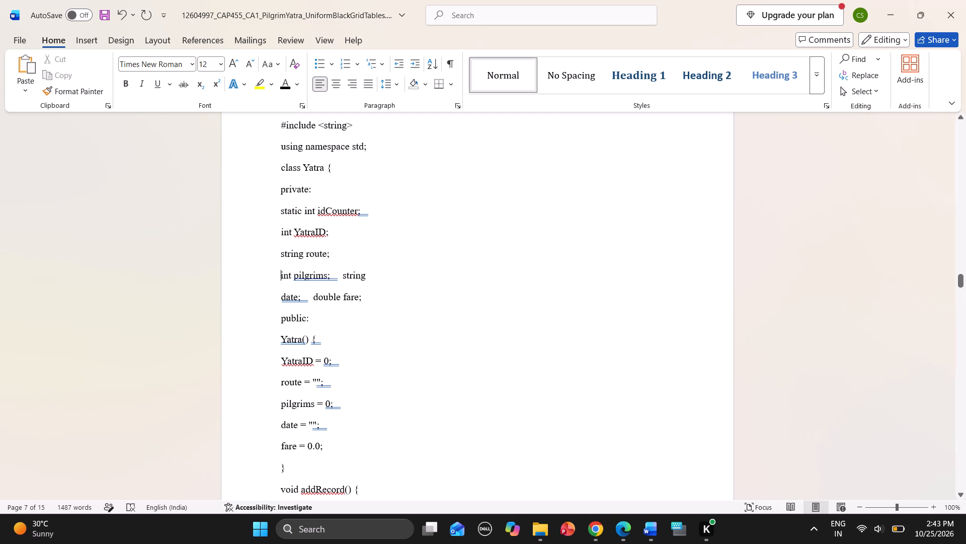
click(343, 273)
key(Return)
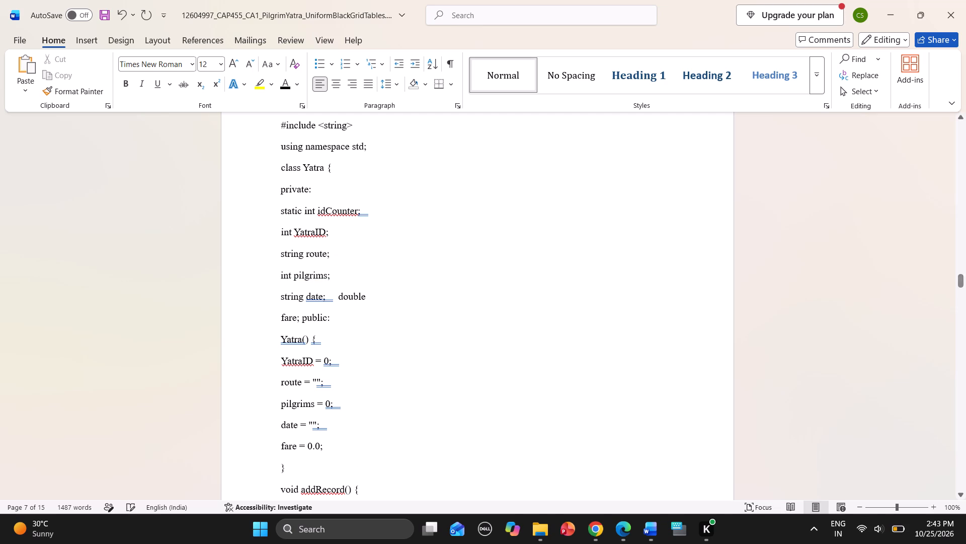
click(338, 295)
key(Return)
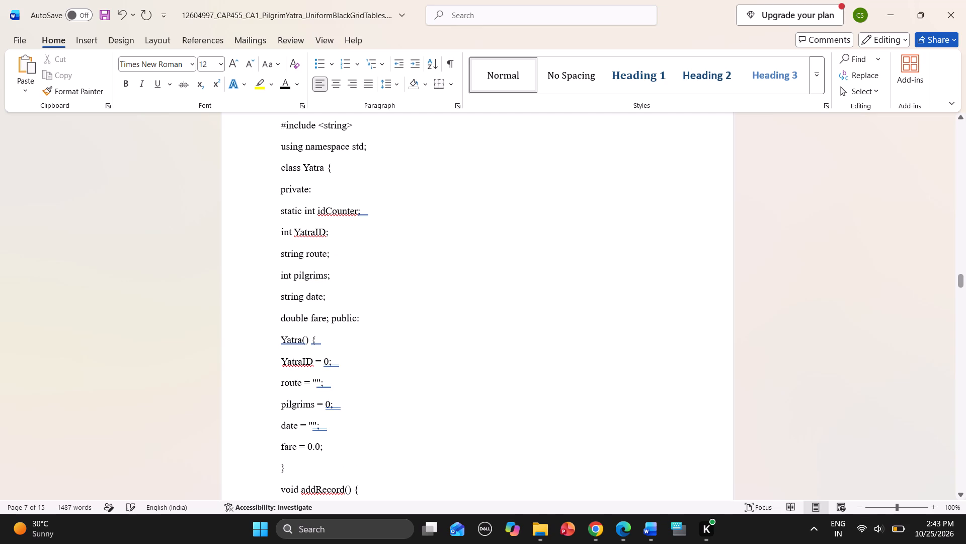
Put "public:" on its own line below "double fare;" and delete the space in front of it.
click(330, 318)
key(Return)
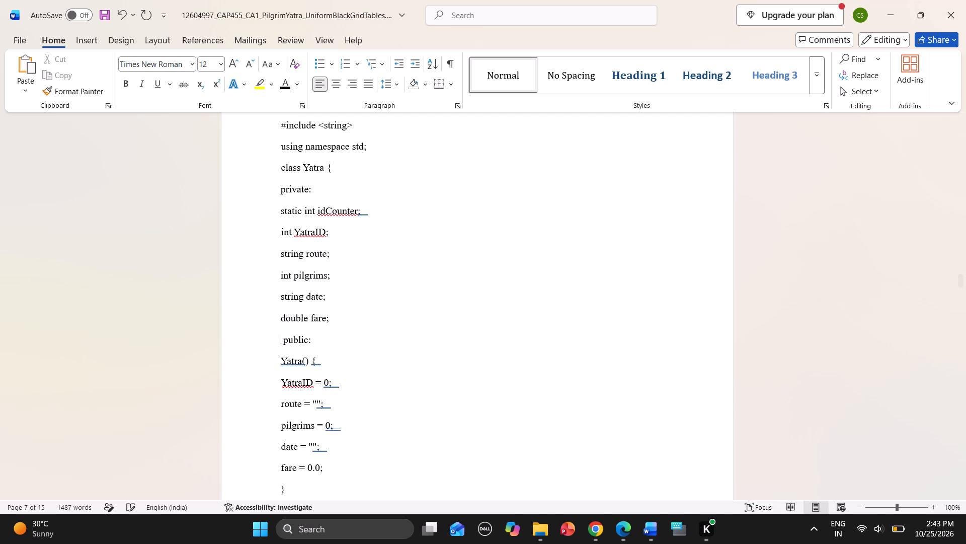
key(Right)
key(BackSpace)
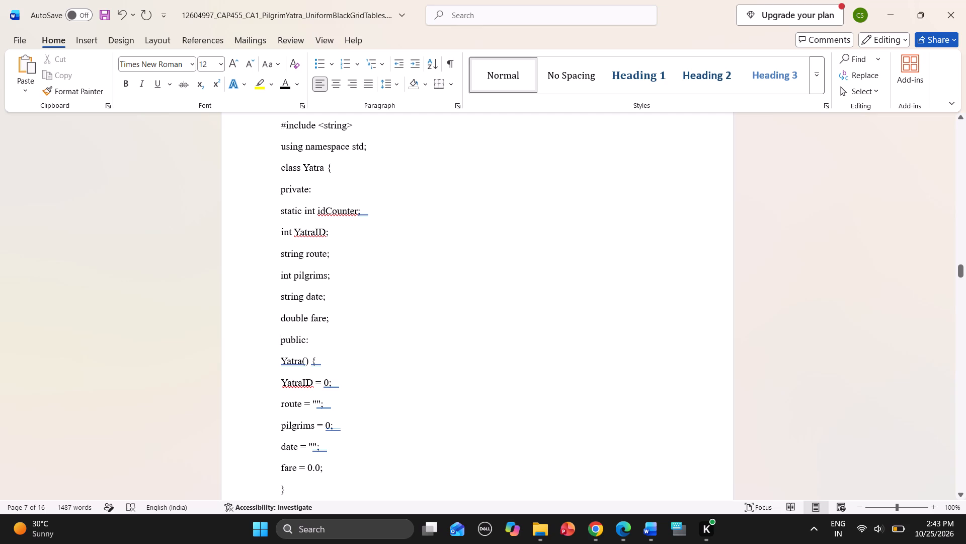
scroll(312, 381, down, 1)
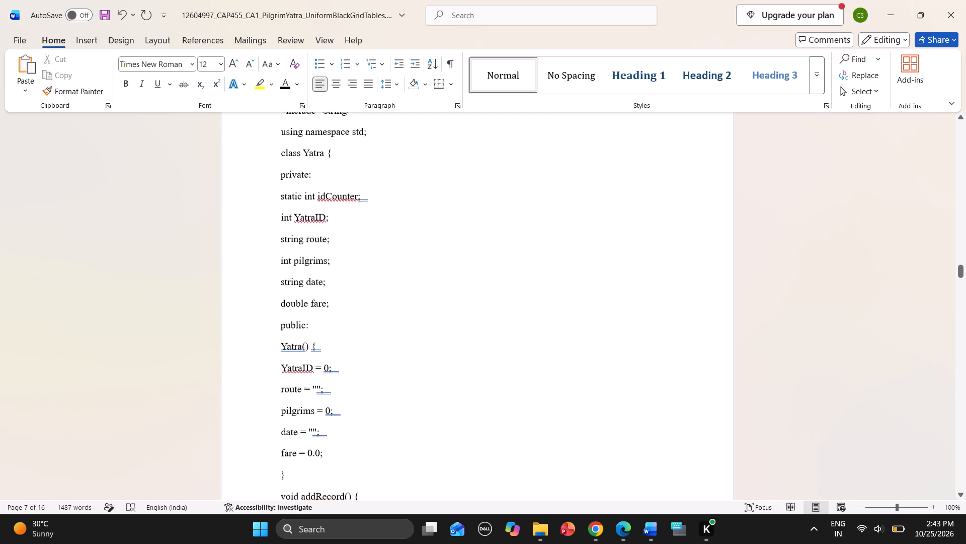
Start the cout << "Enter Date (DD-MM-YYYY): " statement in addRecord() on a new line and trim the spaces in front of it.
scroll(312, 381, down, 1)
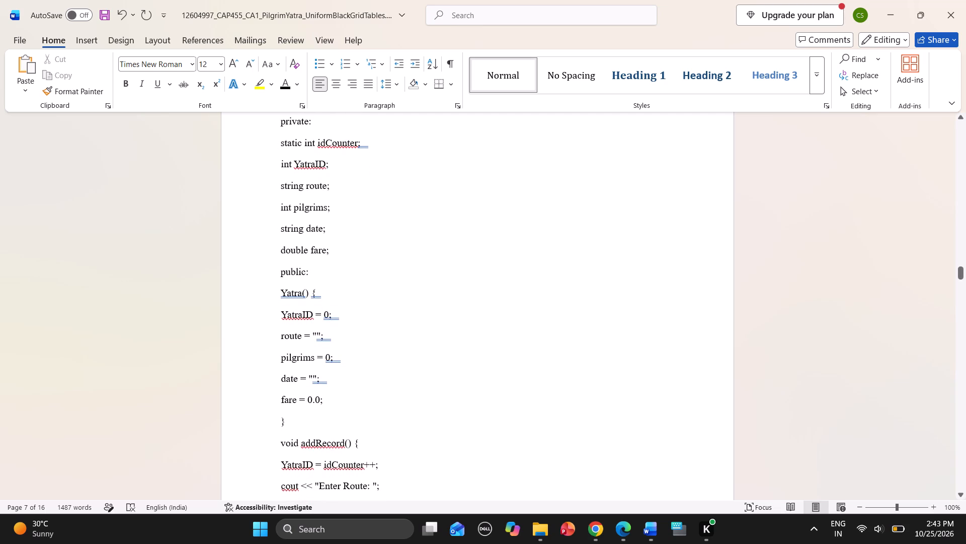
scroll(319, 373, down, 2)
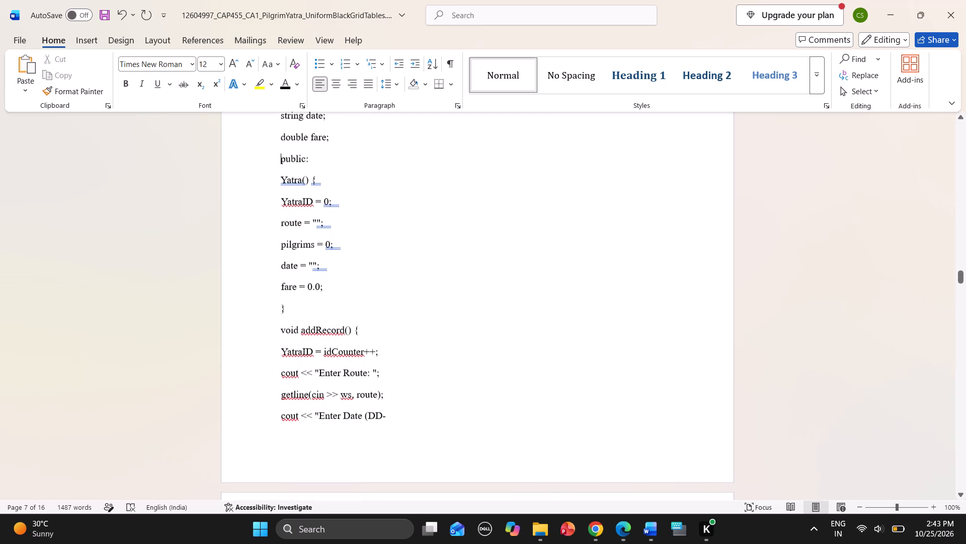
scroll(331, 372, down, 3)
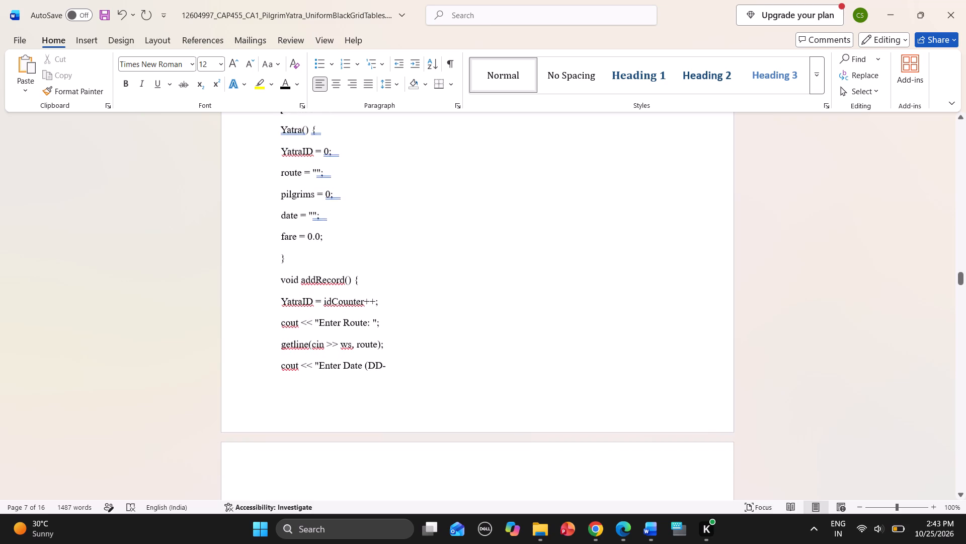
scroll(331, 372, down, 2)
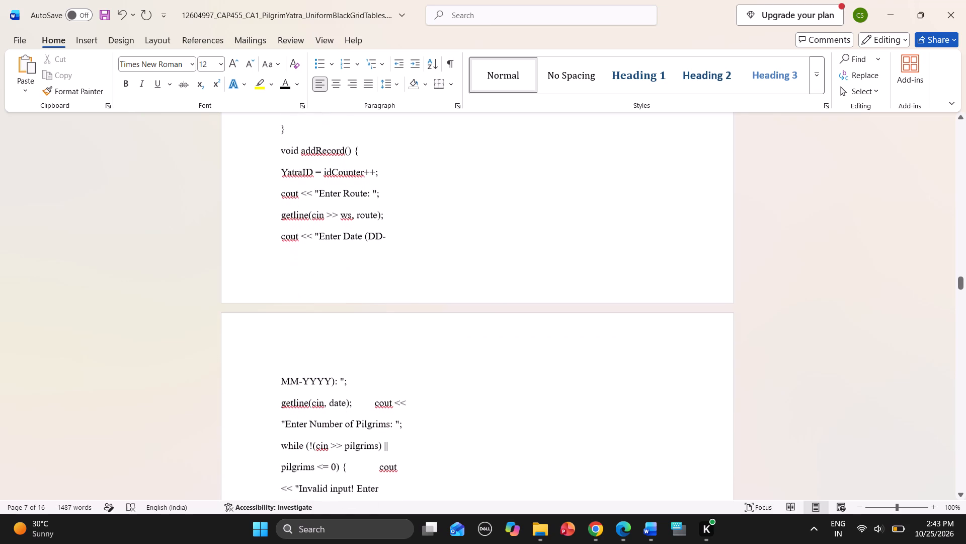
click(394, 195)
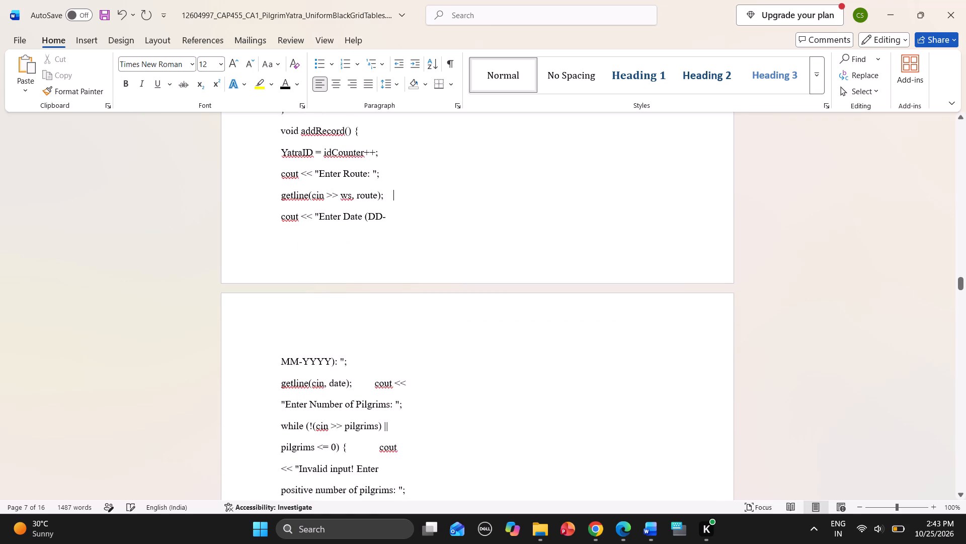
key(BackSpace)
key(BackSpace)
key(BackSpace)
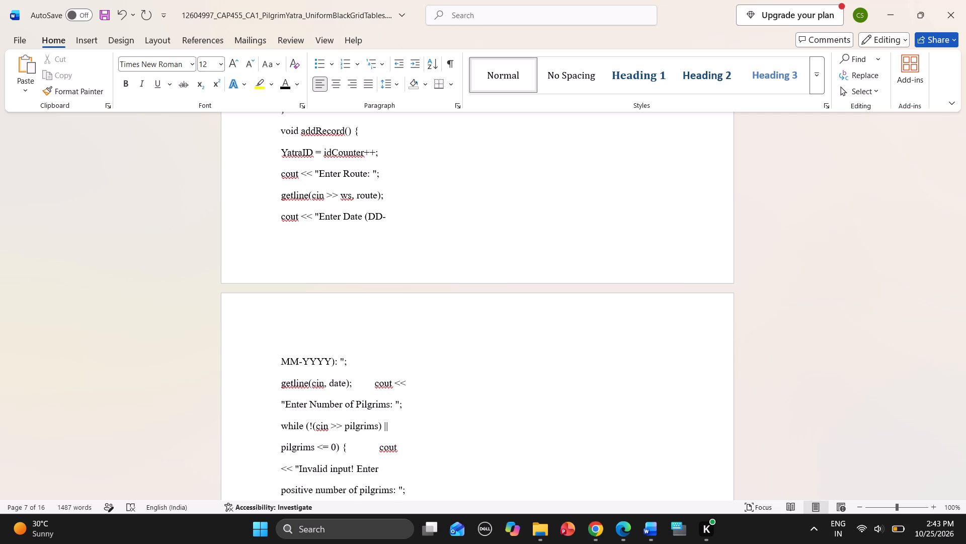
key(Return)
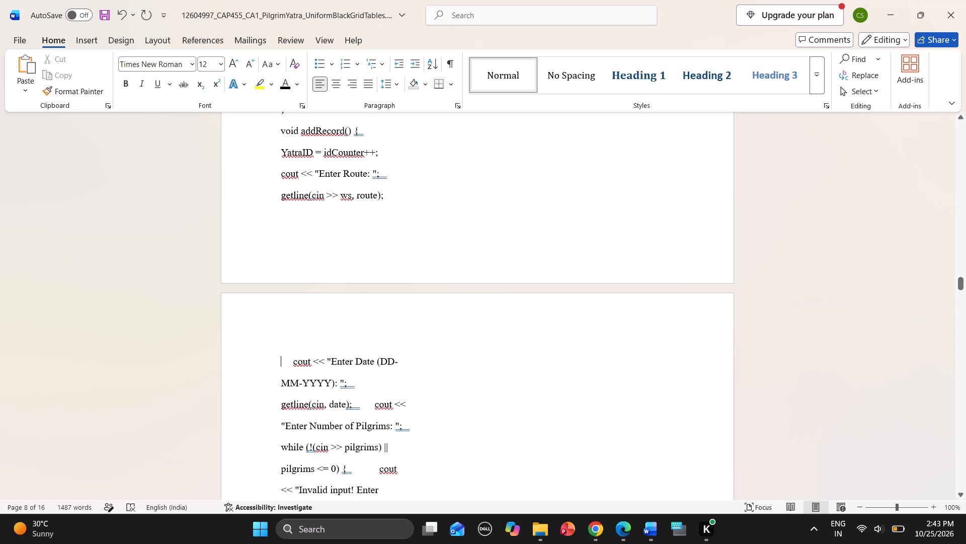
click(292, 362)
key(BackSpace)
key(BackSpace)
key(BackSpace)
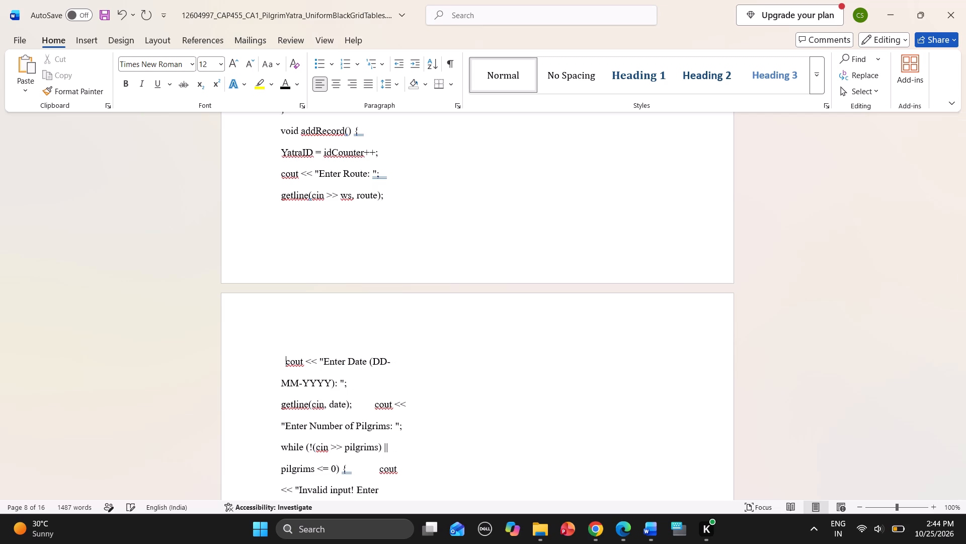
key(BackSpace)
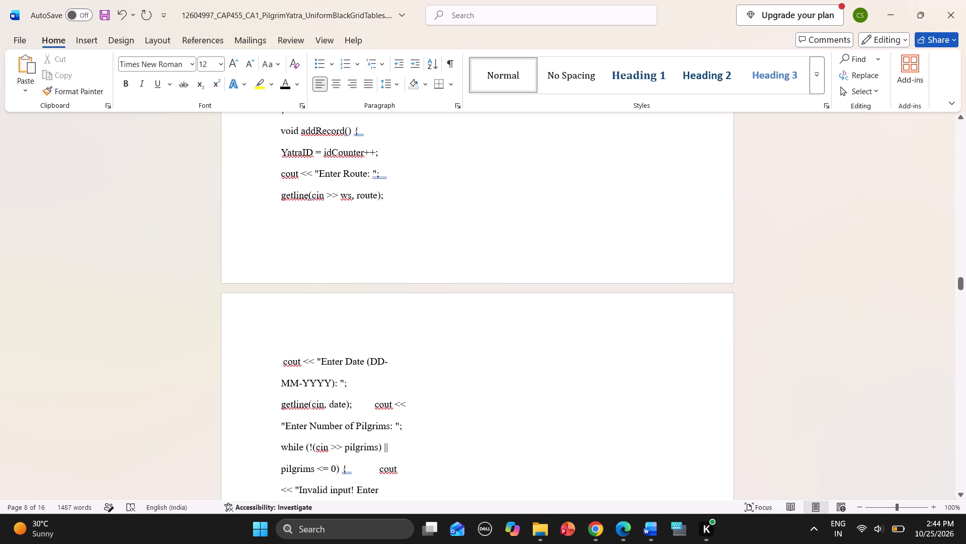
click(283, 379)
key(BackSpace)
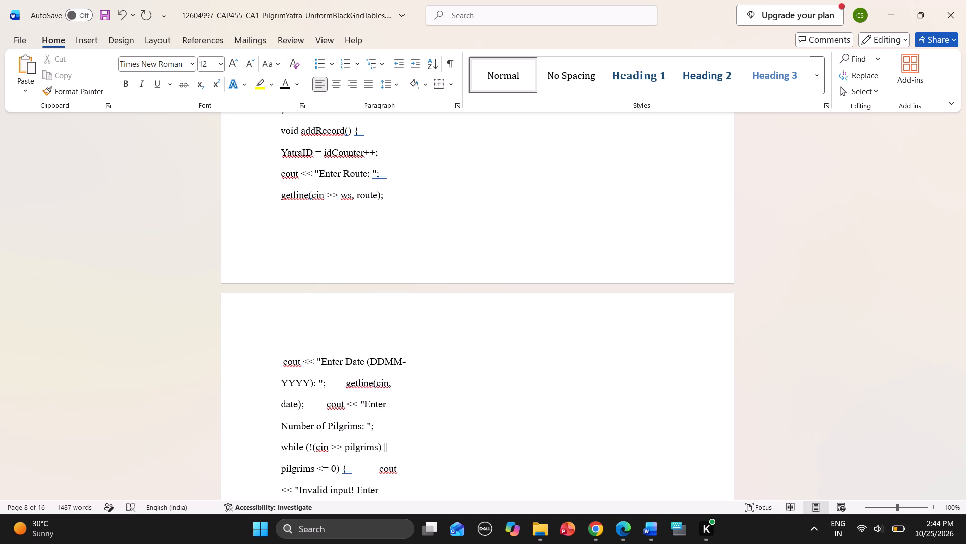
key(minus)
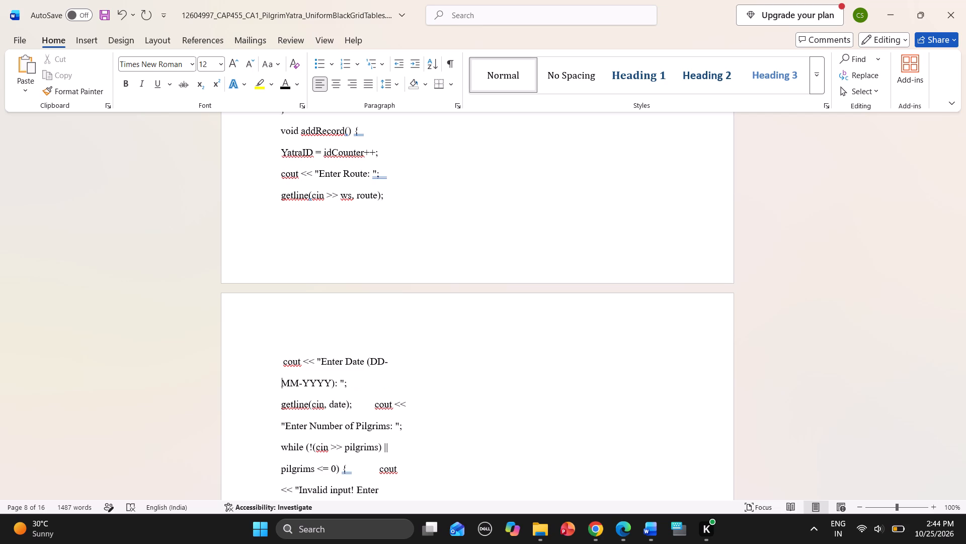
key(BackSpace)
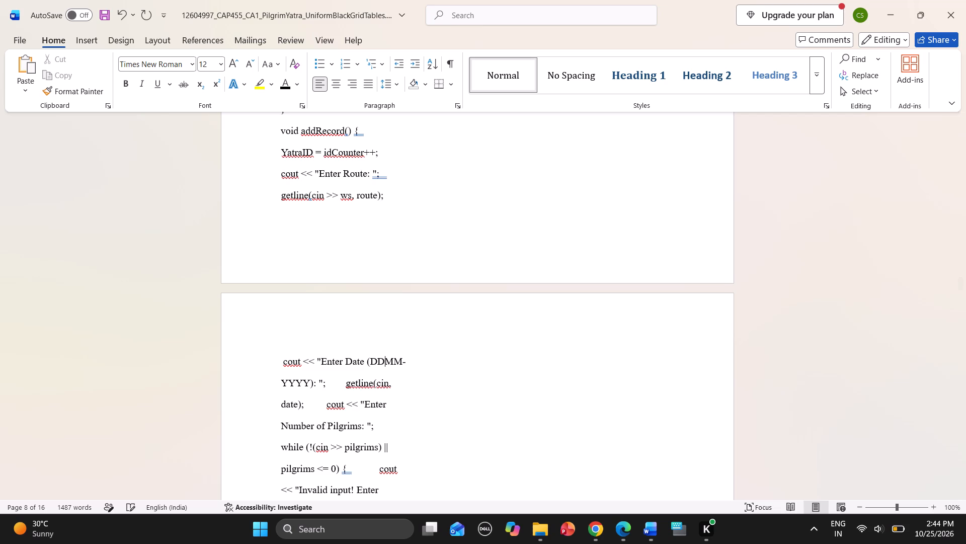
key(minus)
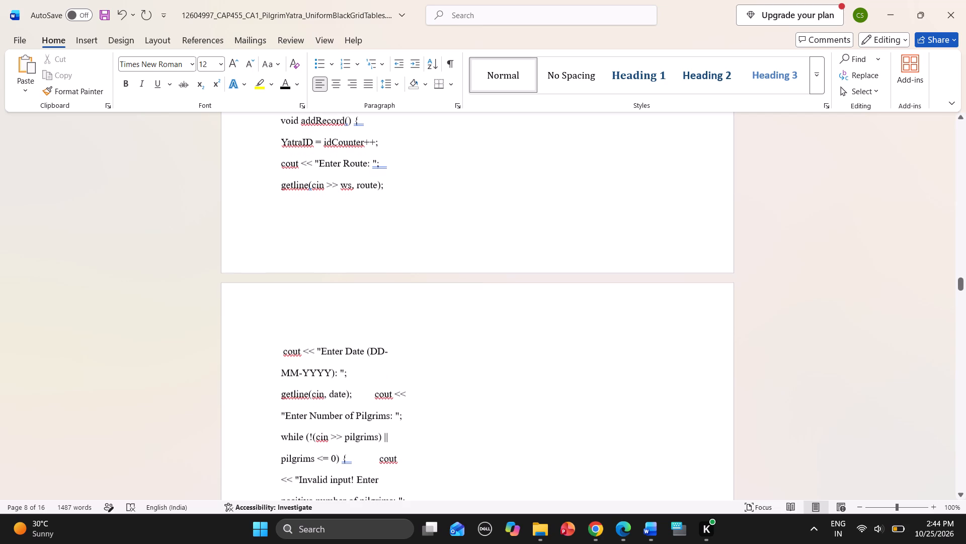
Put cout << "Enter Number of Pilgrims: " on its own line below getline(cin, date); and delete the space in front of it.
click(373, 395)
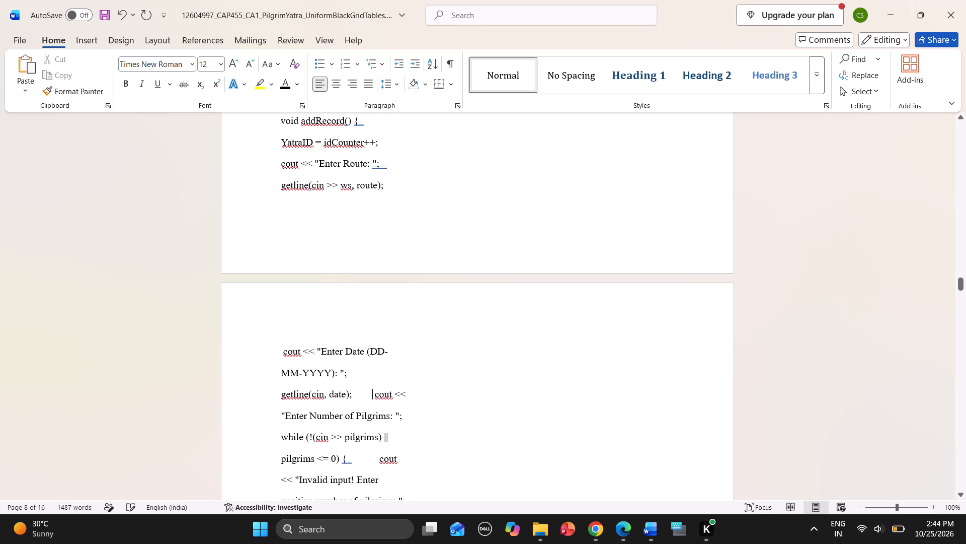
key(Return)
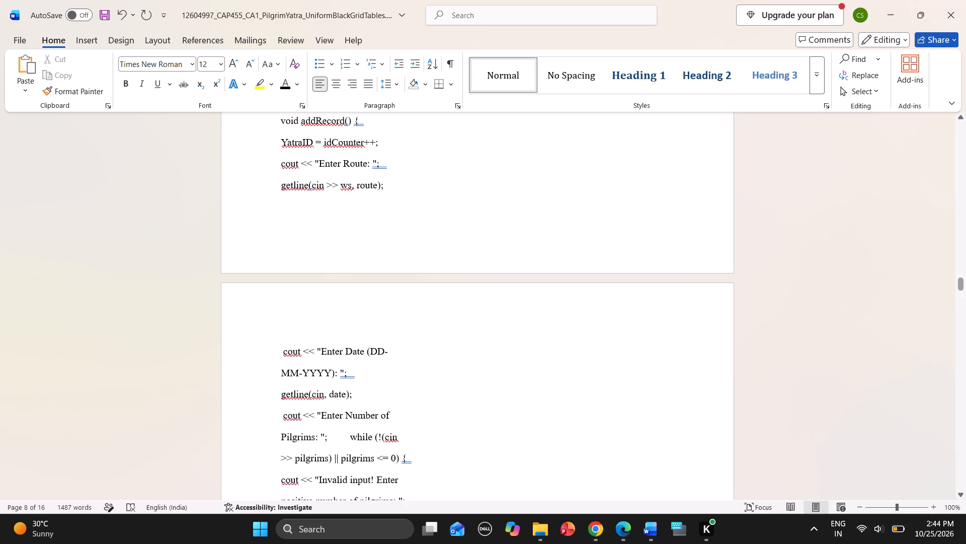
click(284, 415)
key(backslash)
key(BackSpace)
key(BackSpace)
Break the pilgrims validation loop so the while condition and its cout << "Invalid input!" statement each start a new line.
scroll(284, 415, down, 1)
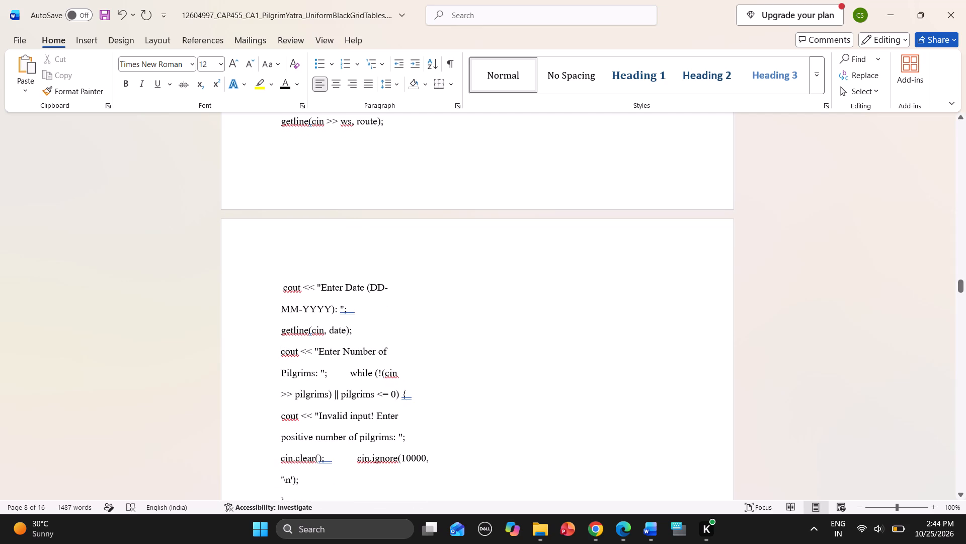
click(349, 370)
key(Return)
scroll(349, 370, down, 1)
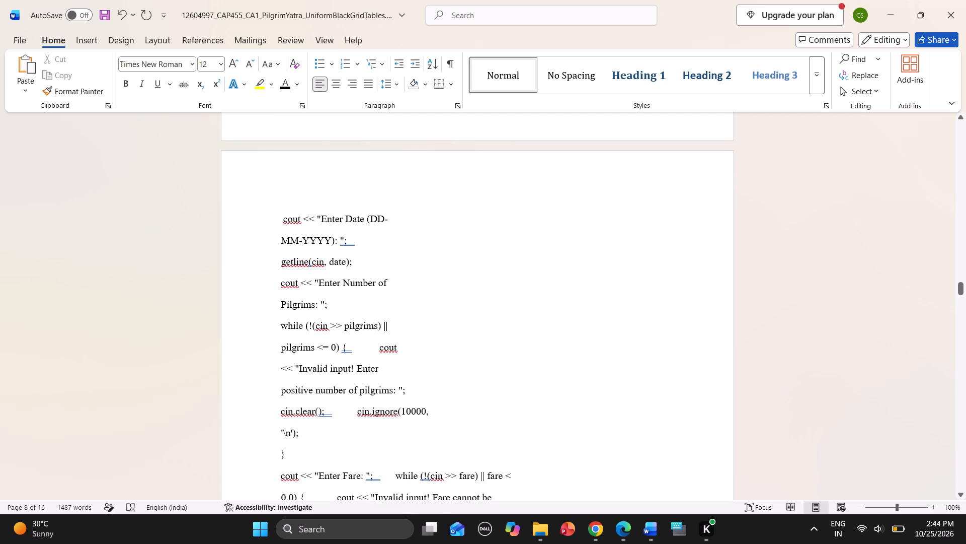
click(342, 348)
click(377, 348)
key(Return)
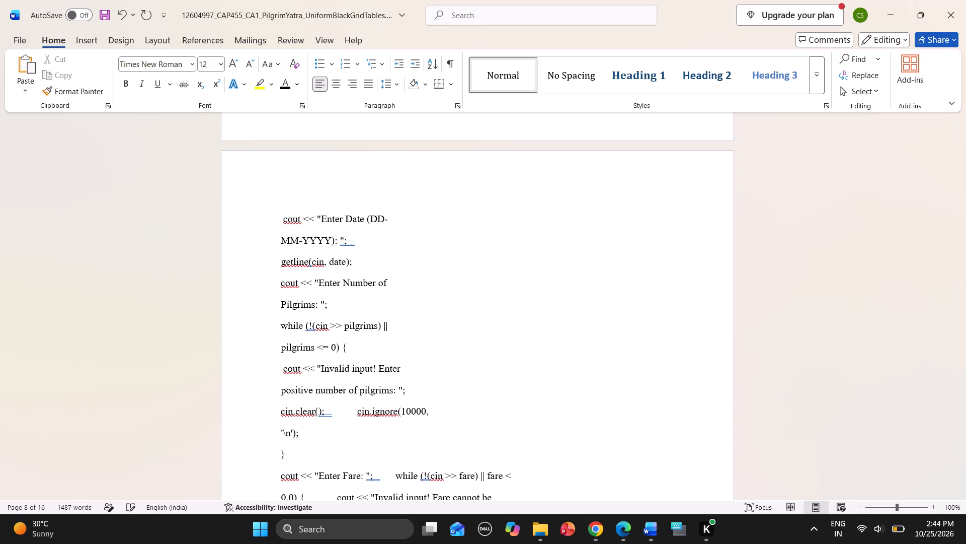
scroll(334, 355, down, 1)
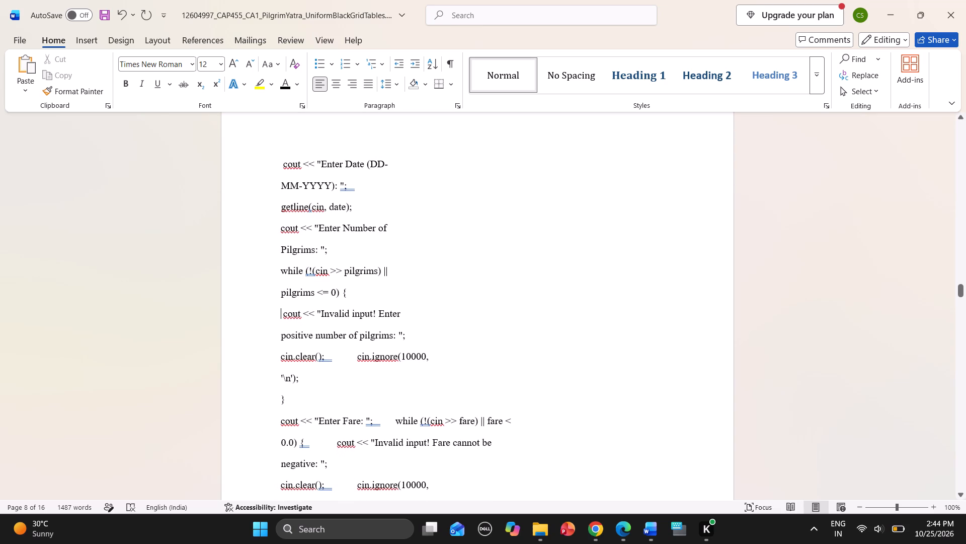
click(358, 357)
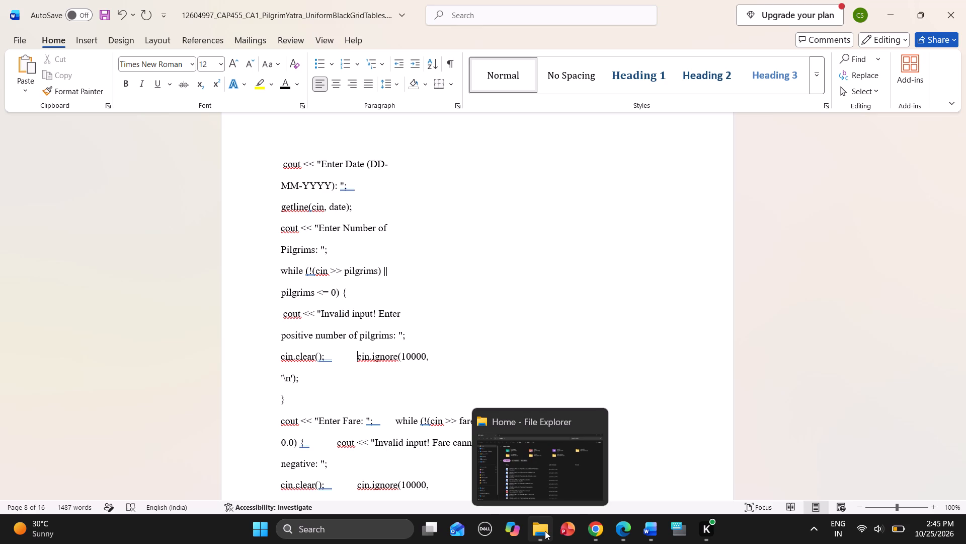
Delete the whole C++ source code in section 7, from #include <iostream> to the closing brace above the OUTPUT heading.
scroll(545, 531, up, 5)
click(527, 357)
scroll(527, 357, up, 5)
scroll(527, 357, down, 1)
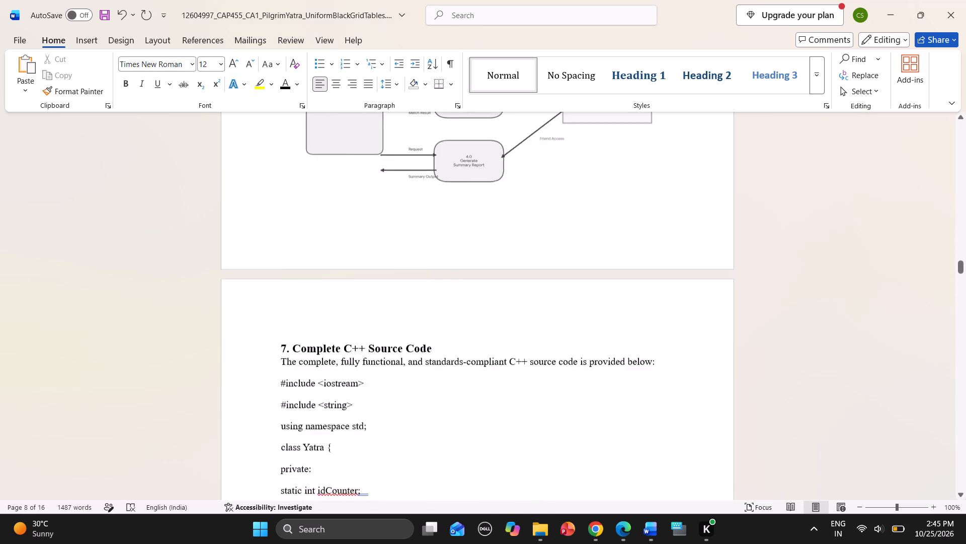
scroll(527, 357, down, 1)
scroll(527, 357, up, 1)
scroll(514, 306, down, 1)
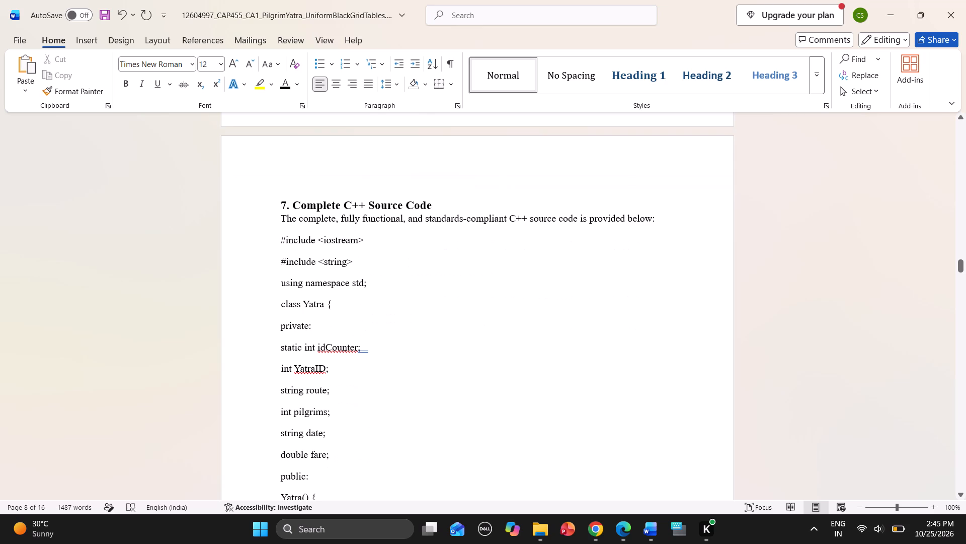
drag(276, 240, 416, 542)
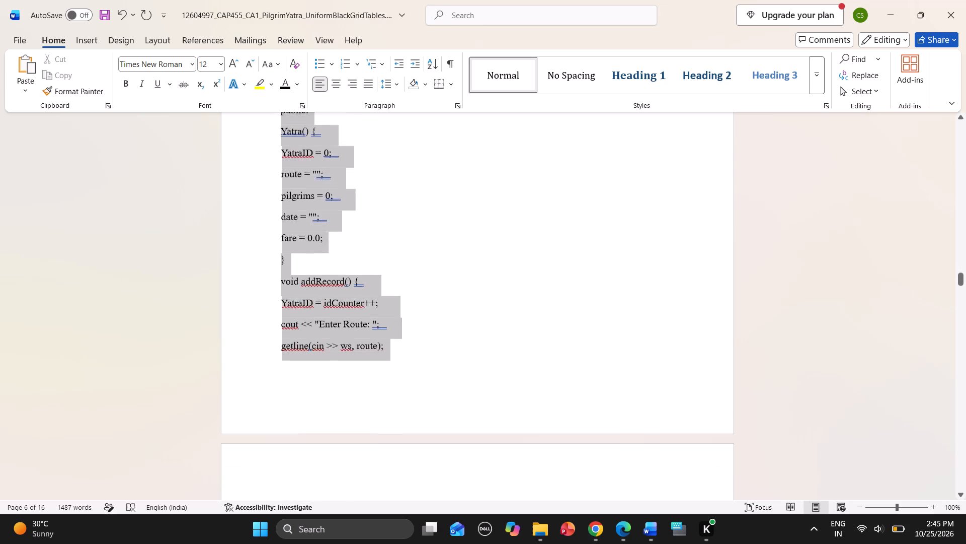
drag(416, 542, 404, 428)
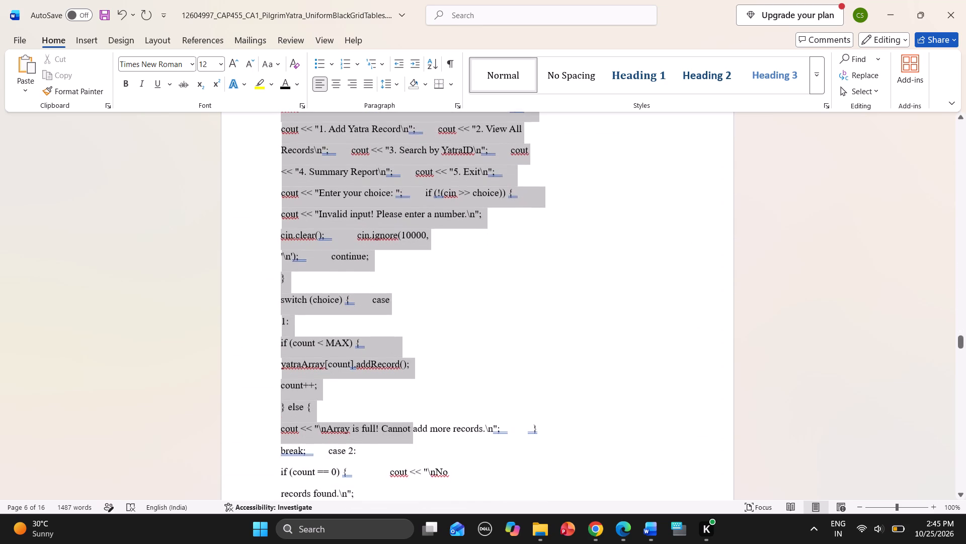
drag(404, 428, 424, 486)
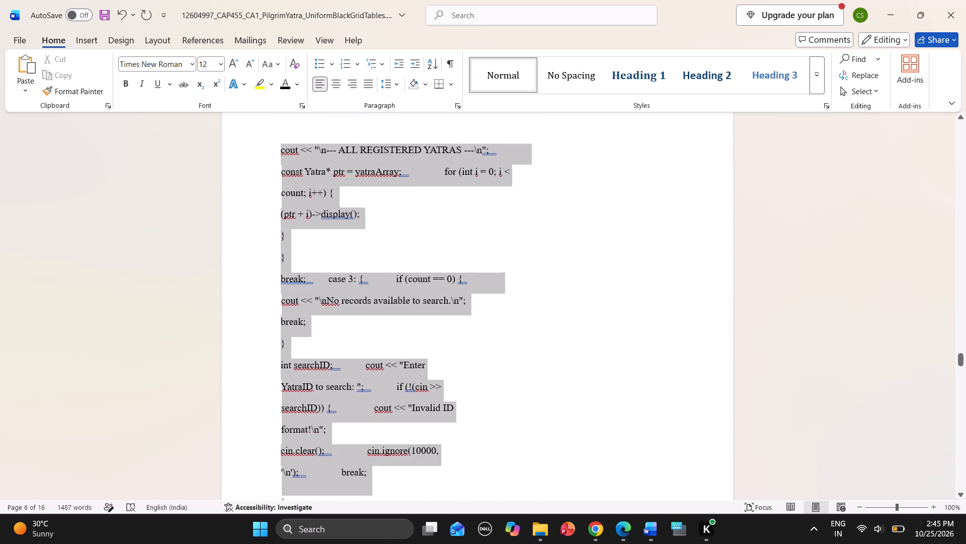
drag(424, 486, 437, 525)
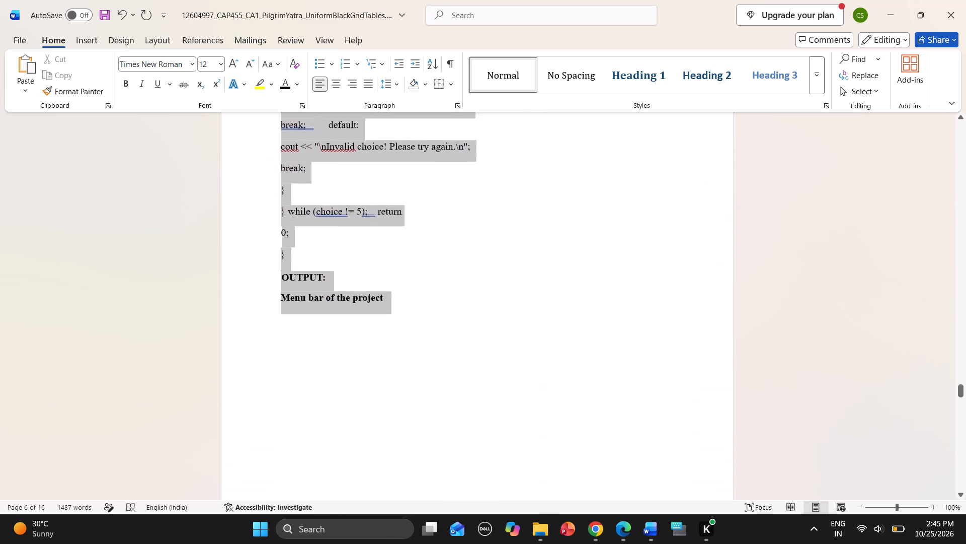
drag(437, 525, 302, 122)
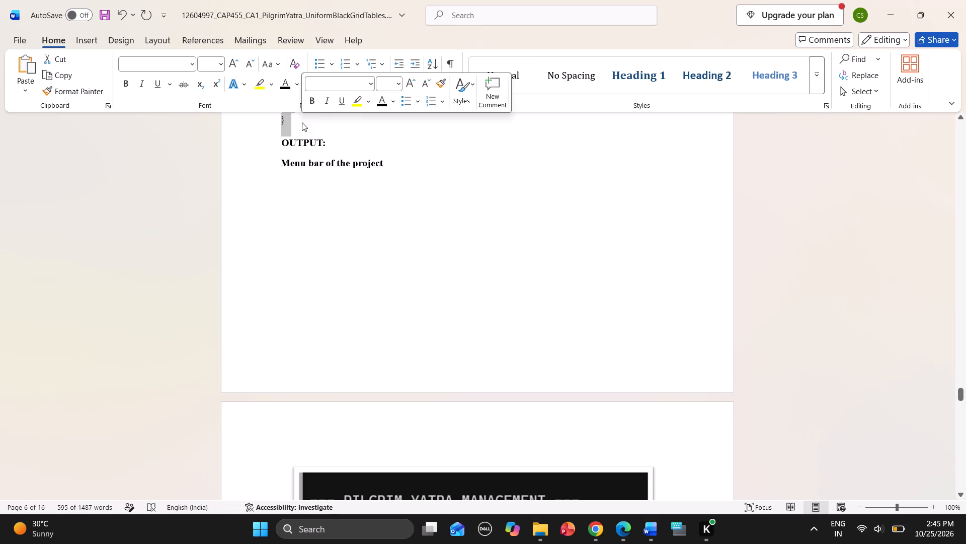
key(BackSpace)
Search the computer for "code" and launch CodeBlocks.
scroll(317, 148, up, 1)
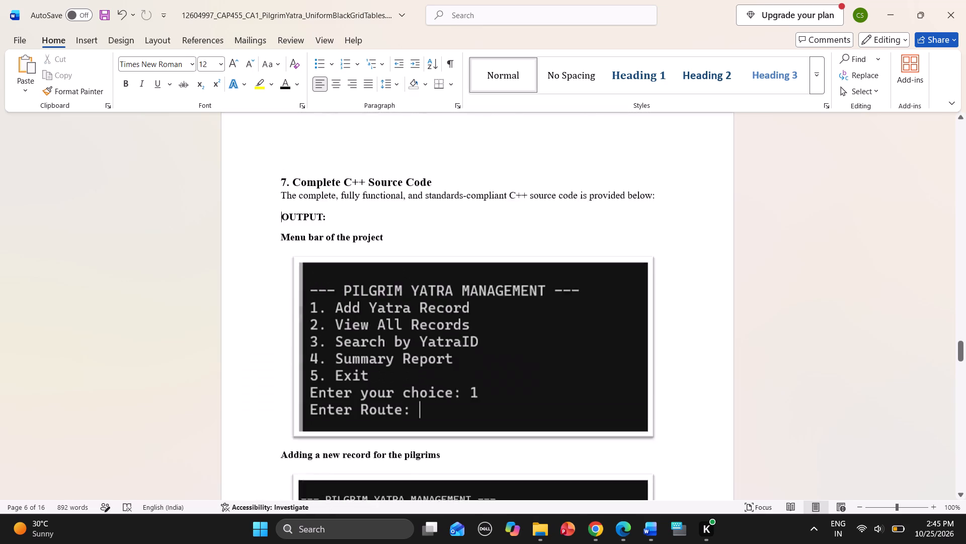
scroll(317, 148, up, 1)
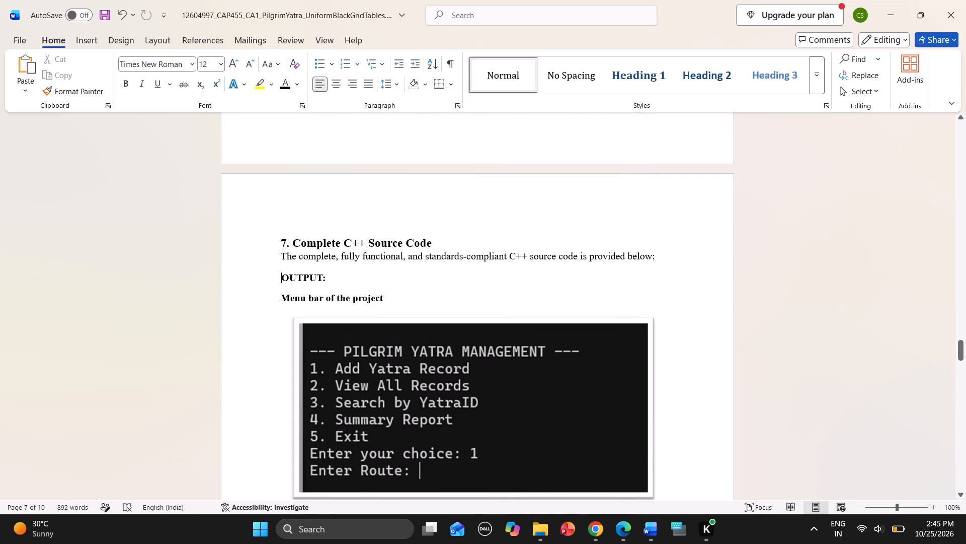
click(368, 522)
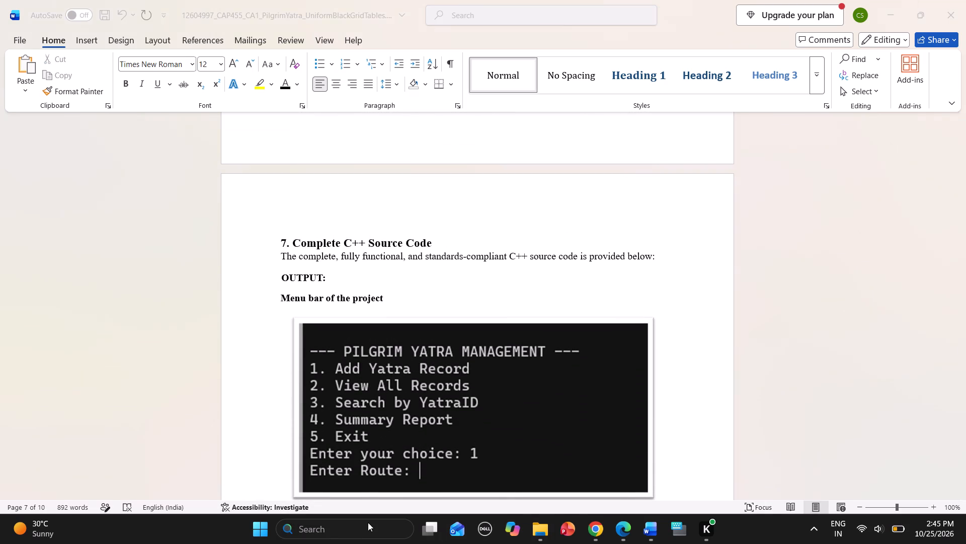
text(code)
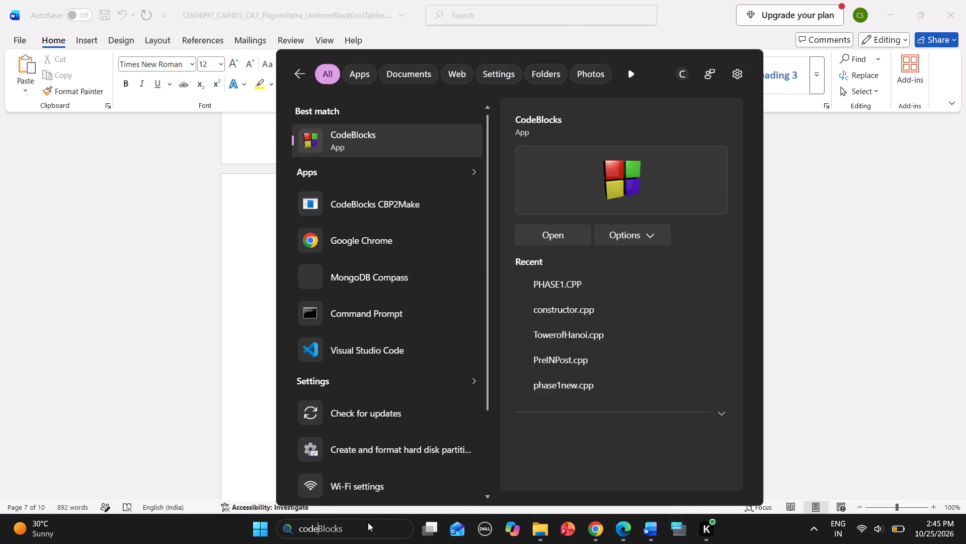
click(556, 237)
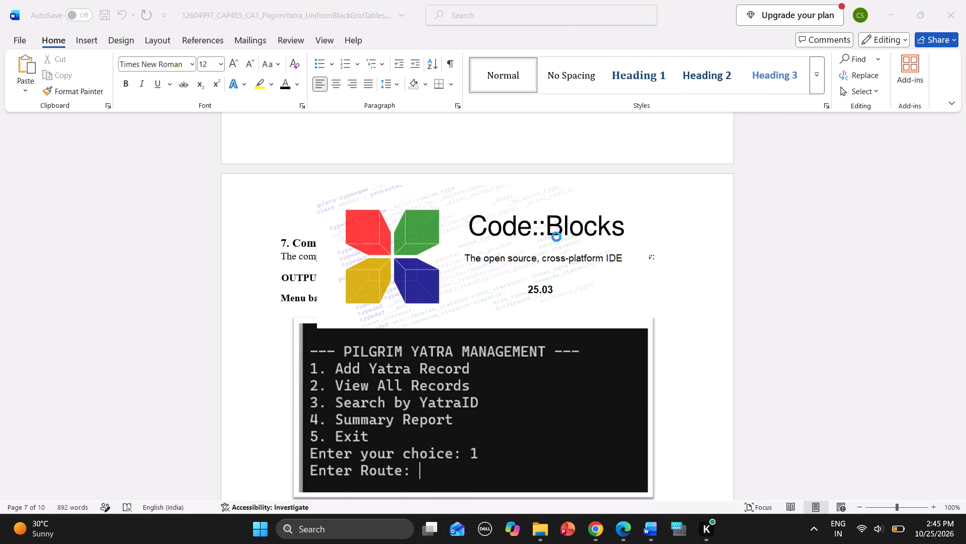
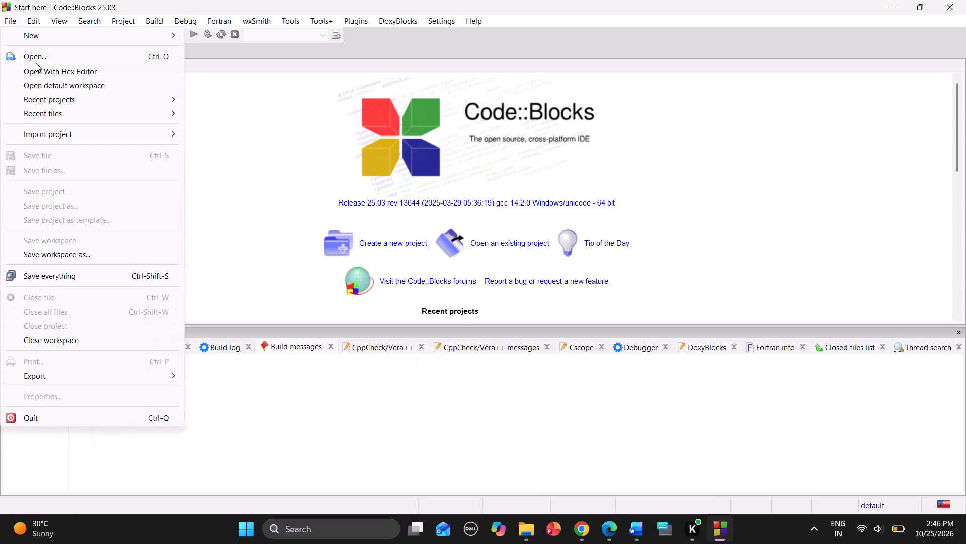
Open the source file PHASE1.CPP from the C++PROJECT folder.
click(35, 63)
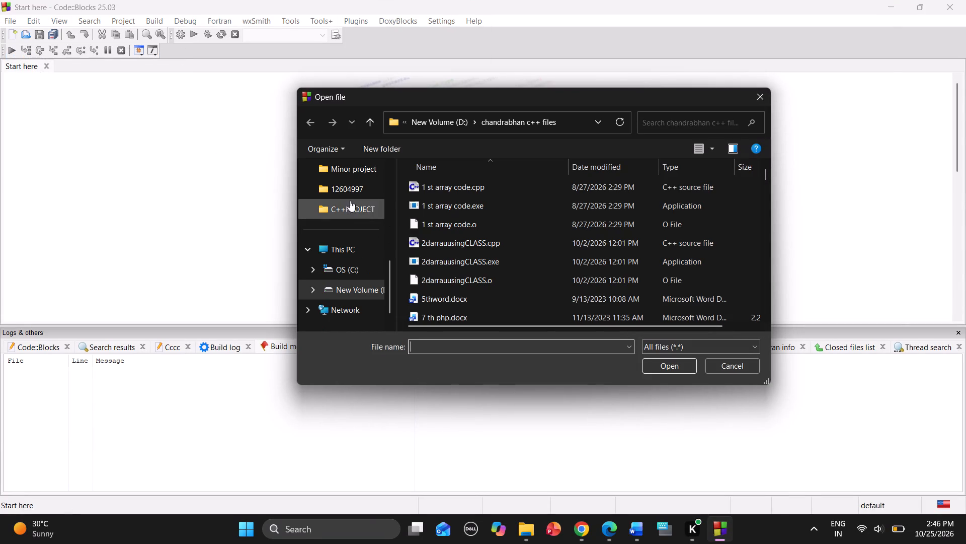
click(351, 208)
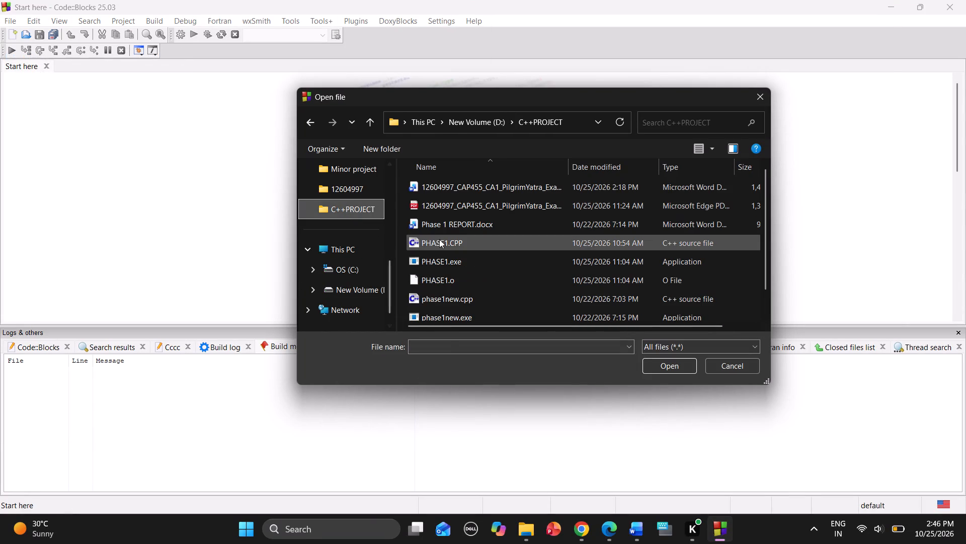
click(441, 242)
click(662, 368)
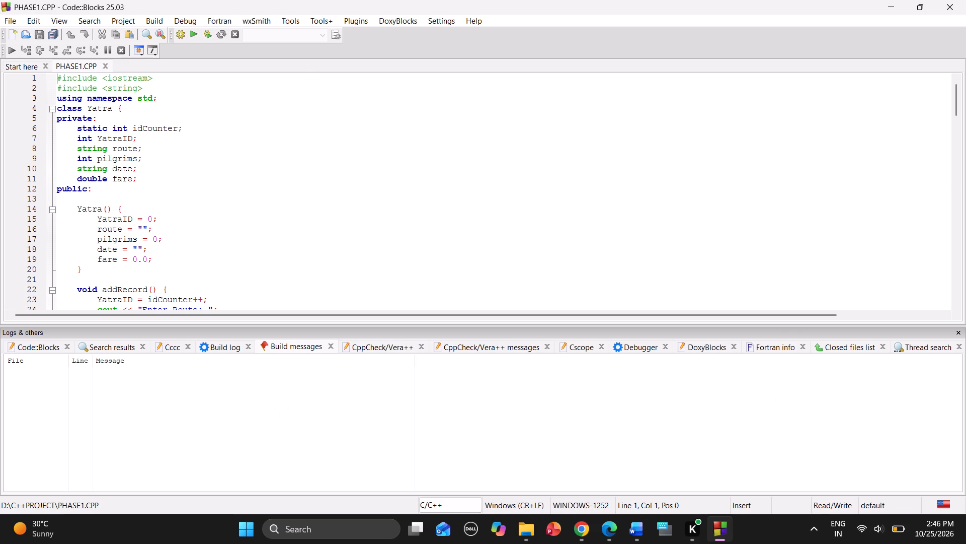
Delete the blank lines above the Yatra() constructor, above void addRecord(), and above the for loop in showSummary.
click(102, 196)
key(BackSpace)
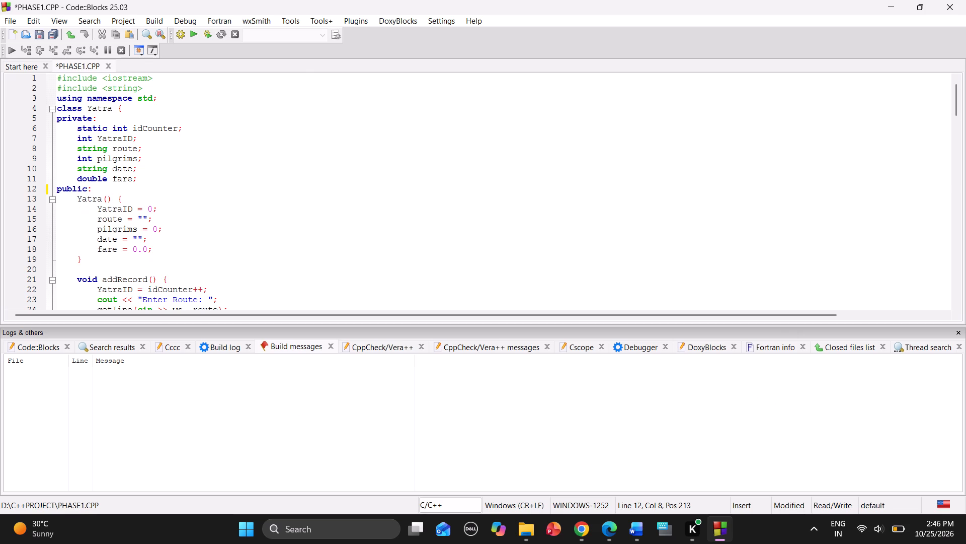
click(87, 269)
key(BackSpace)
scroll(87, 269, down, 2)
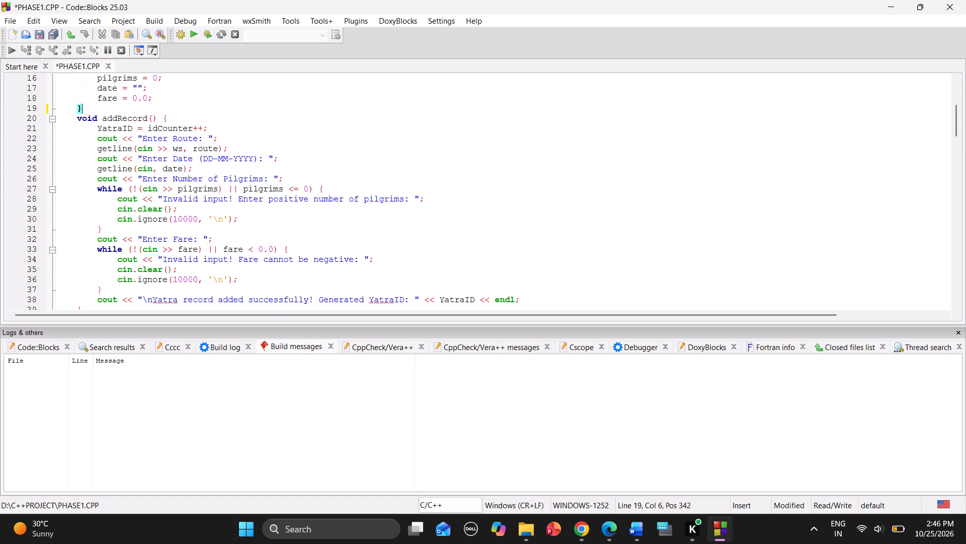
scroll(85, 249, down, 2)
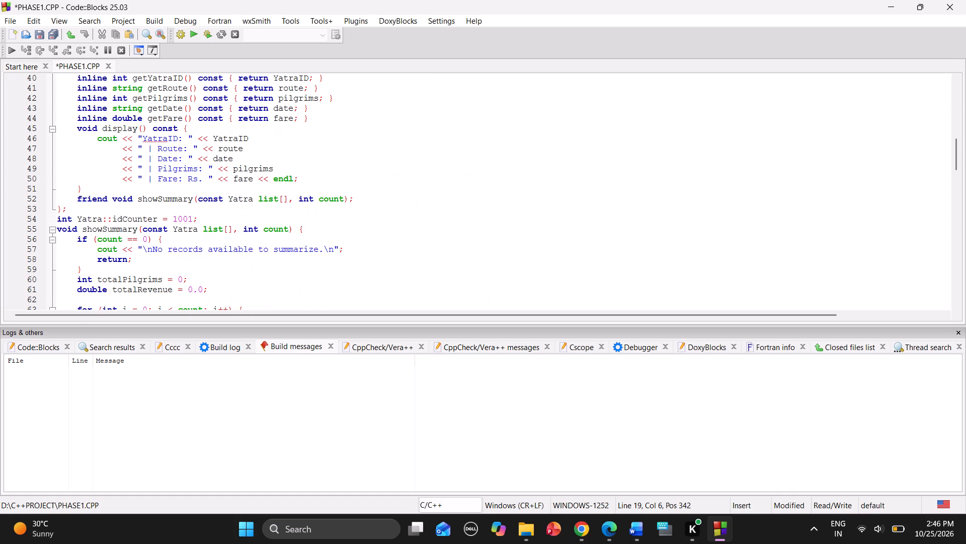
scroll(85, 249, down, 2)
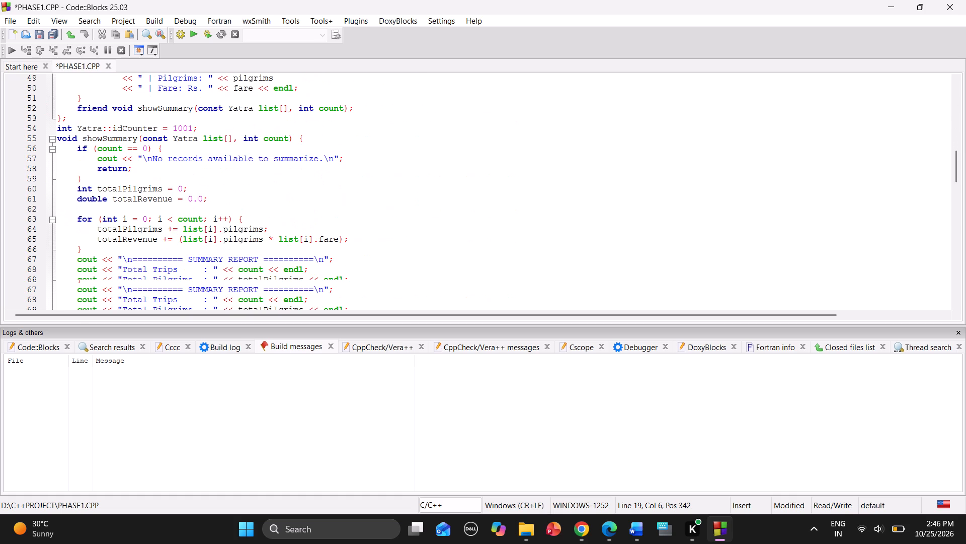
click(87, 208)
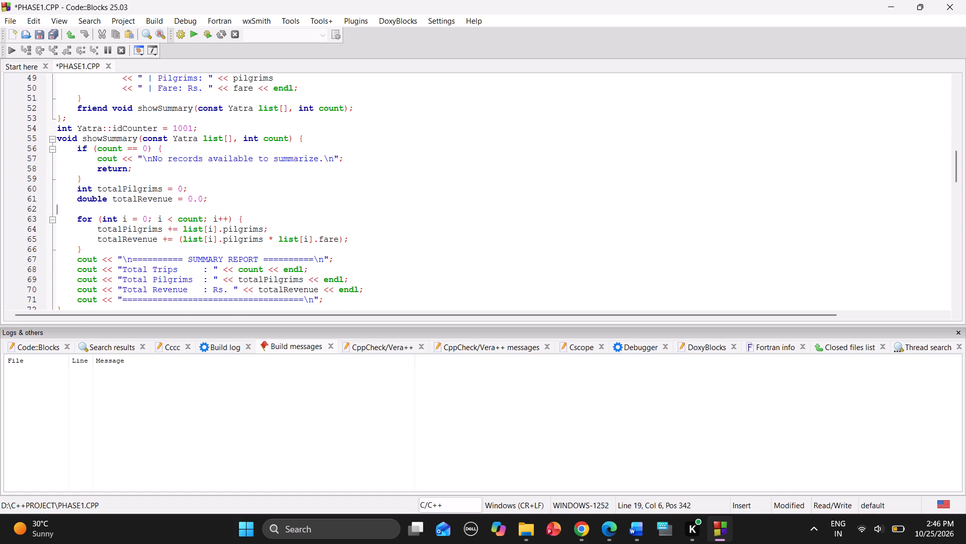
key(BackSpace)
Check the rest of the code down to its end for blank lines, and build and run PHASE1.CPP.
scroll(87, 208, down, 1)
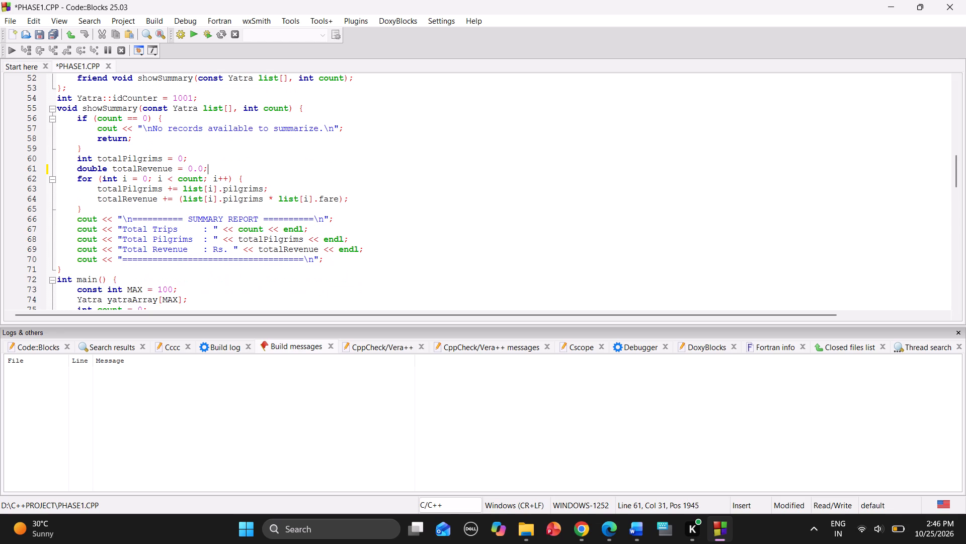
scroll(95, 215, down, 2)
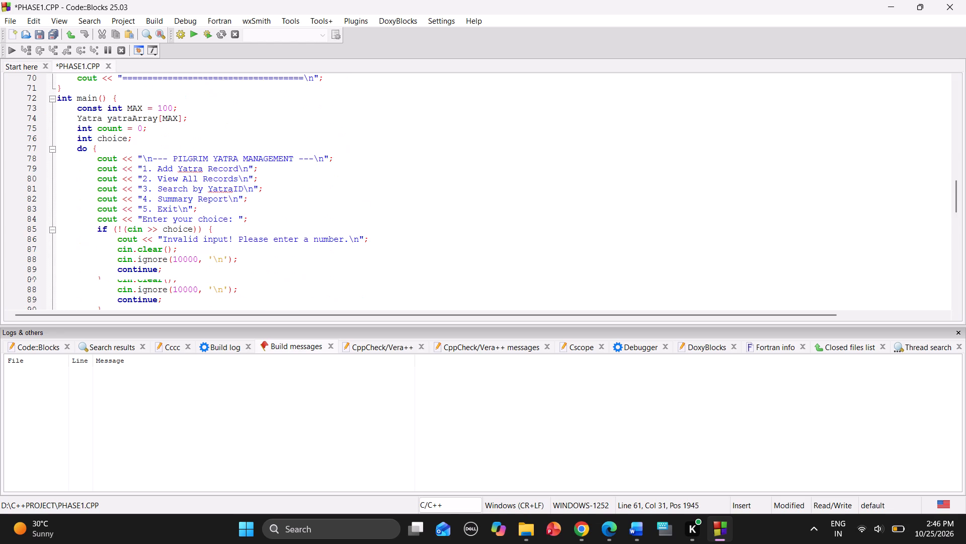
scroll(89, 212, down, 2)
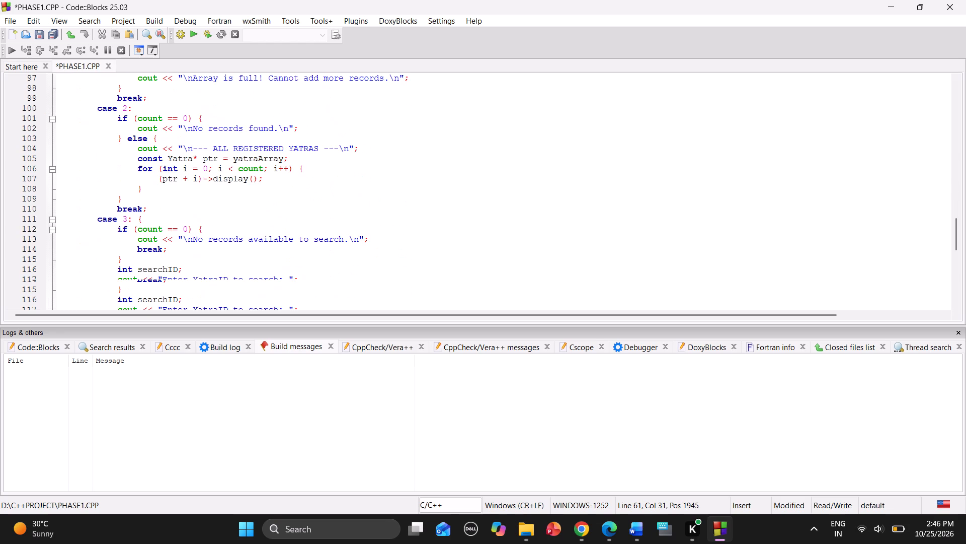
scroll(89, 212, down, 2)
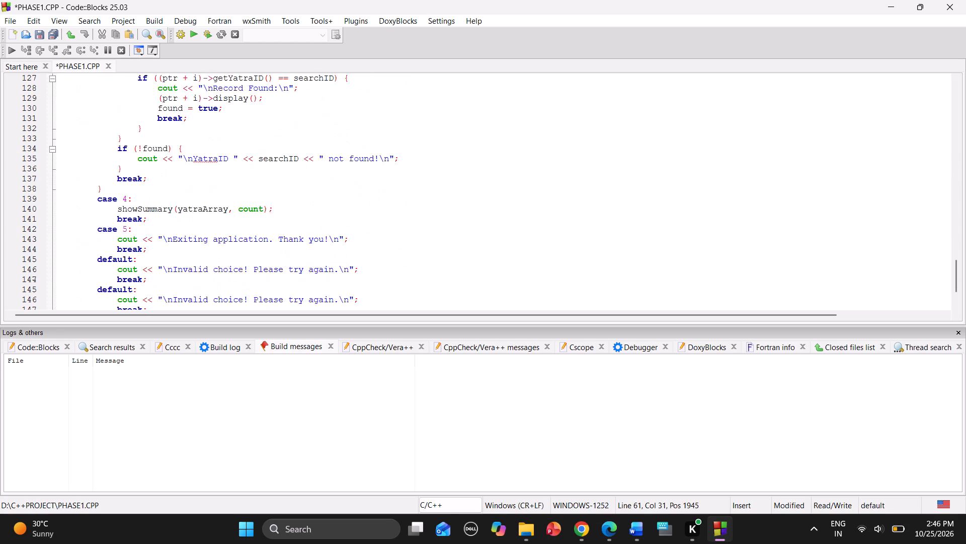
scroll(89, 212, down, 1)
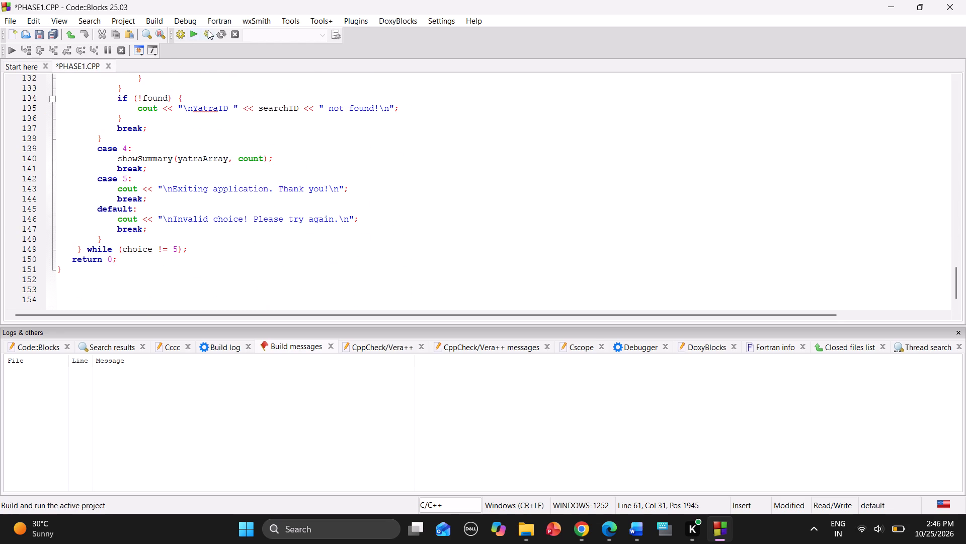
click(208, 30)
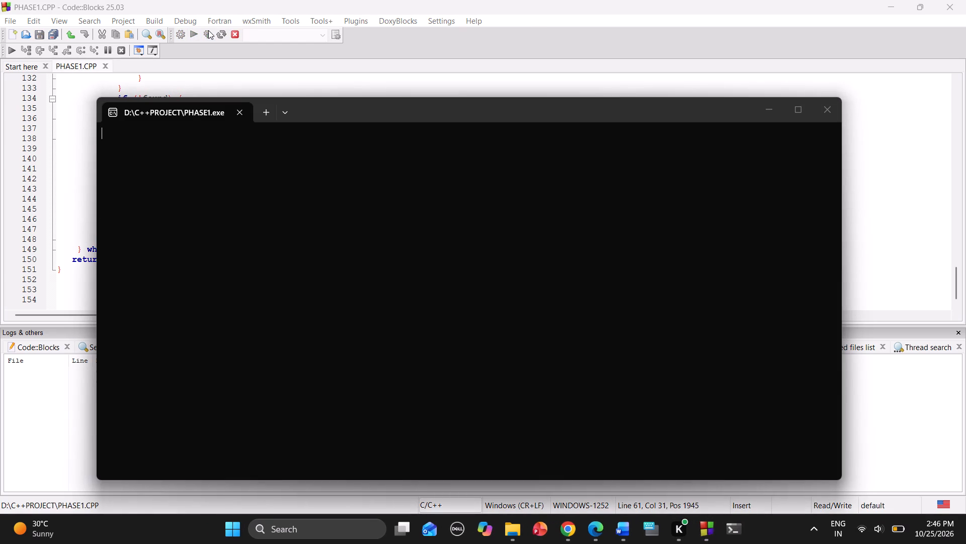
Test adding a Yatra record with route w, date s, repeated non-numeric pilgrim entries followed by 5, and fare 5.
key(1)
key(Return)
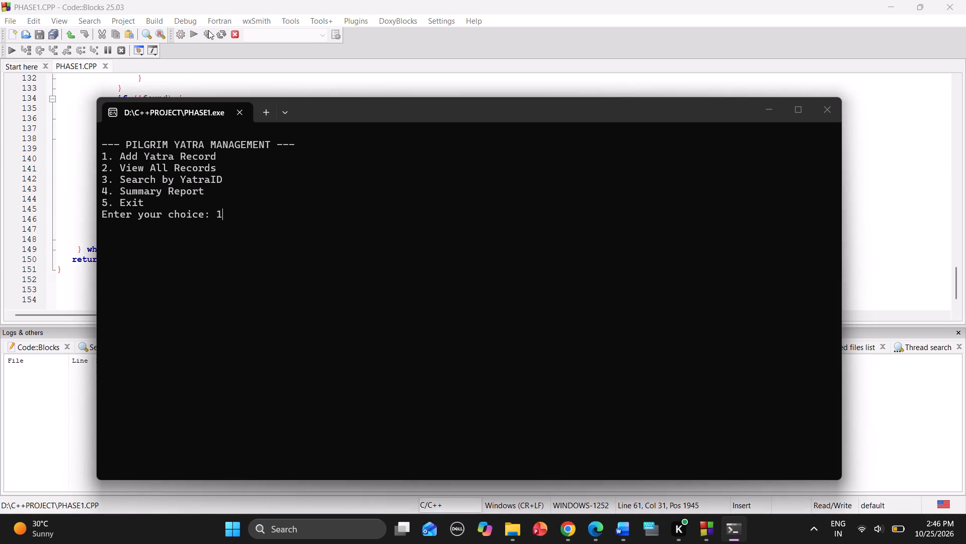
key(w)
key(Return)
key(s)
key(Return)
key(s)
key(Return)
key(s)
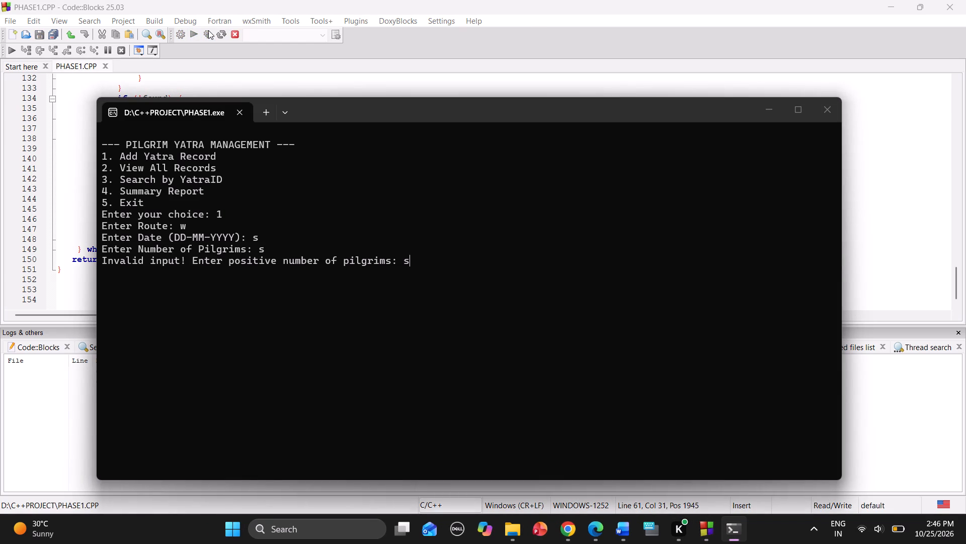
key(Return)
key(s)
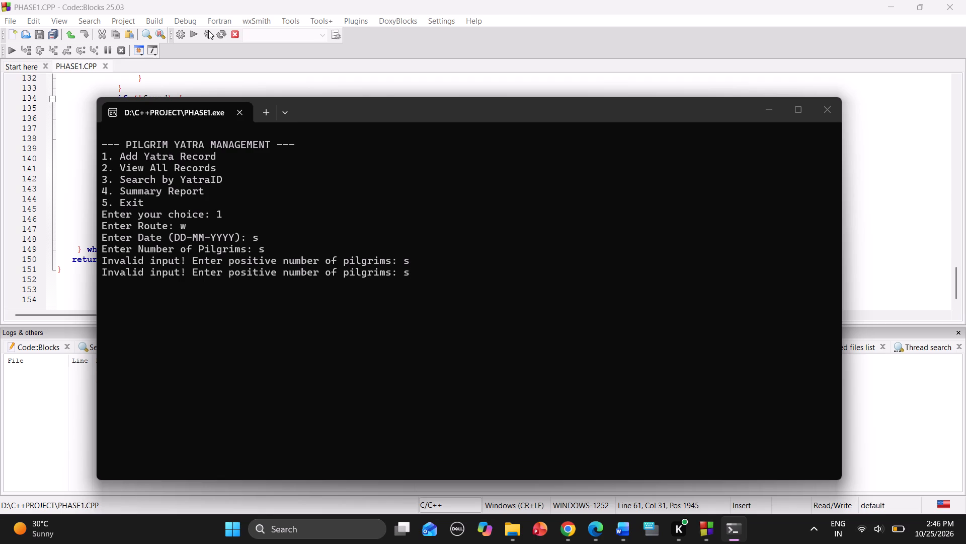
key(Return)
key(Return)
key(Return)
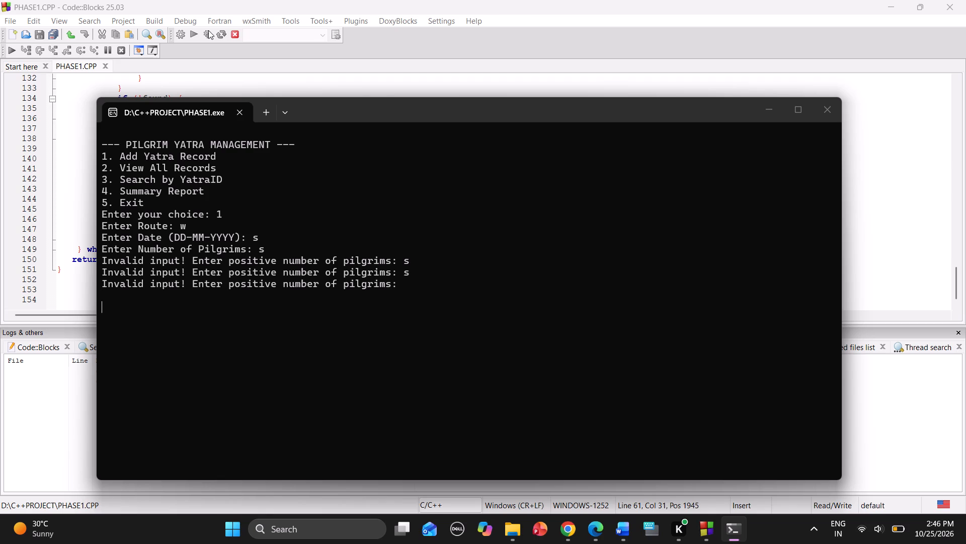
key(Return)
key(5)
key(Return)
key(Return)
key(5)
key(Return)
key(Return)
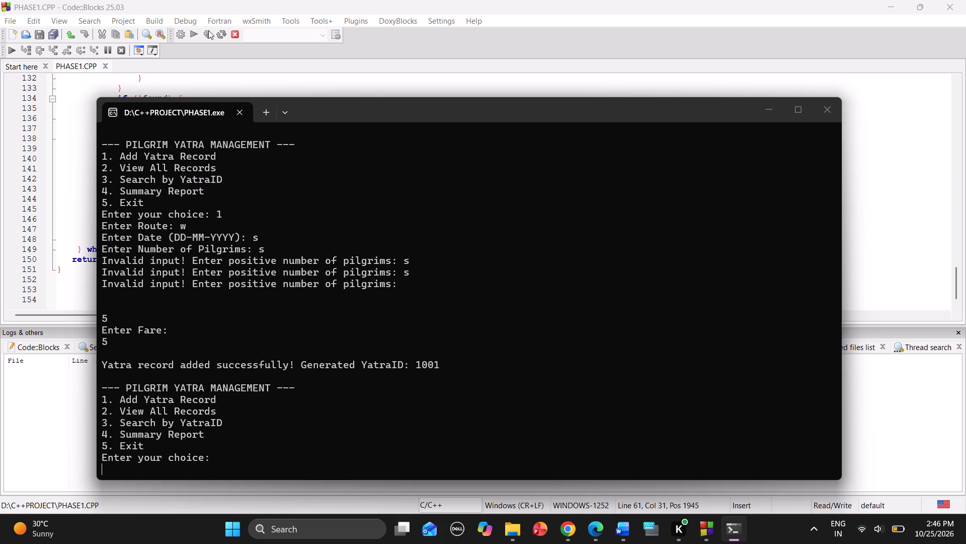
Test the main menu with the invalid choice hhh and close the program's console window.
text(hhh)
key(Return)
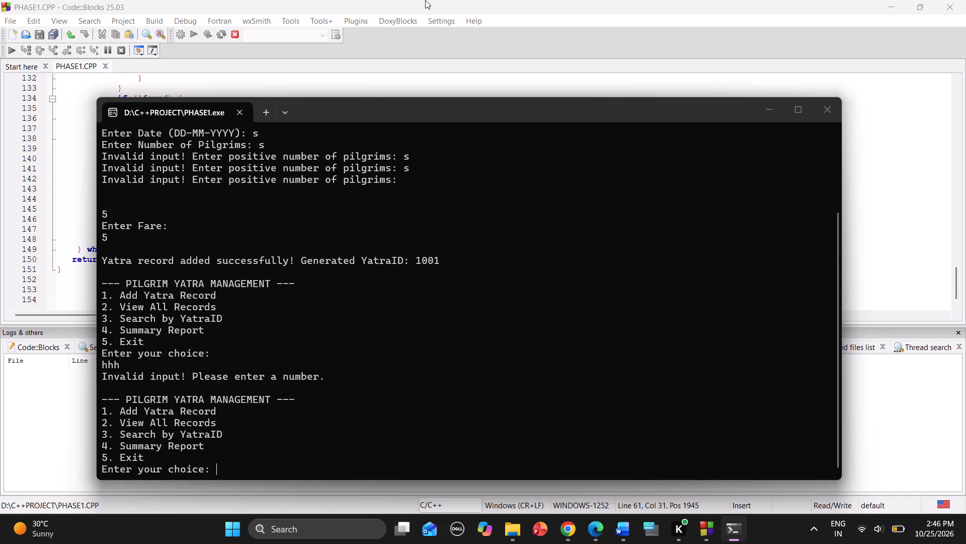
click(830, 104)
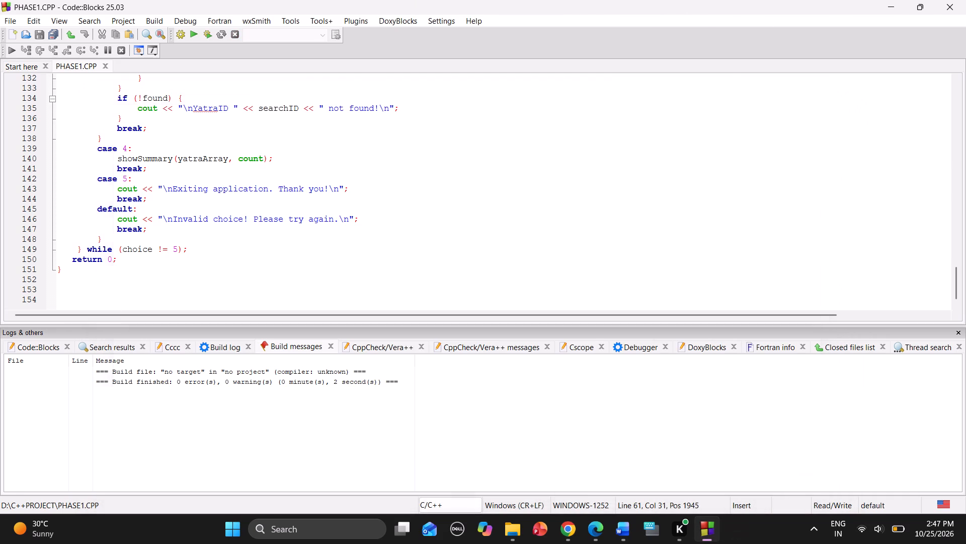
Copy the entire PHASE1.CPP code and paste it into the Word report's section 7, directly above the OUTPUT heading.
click(601, 158)
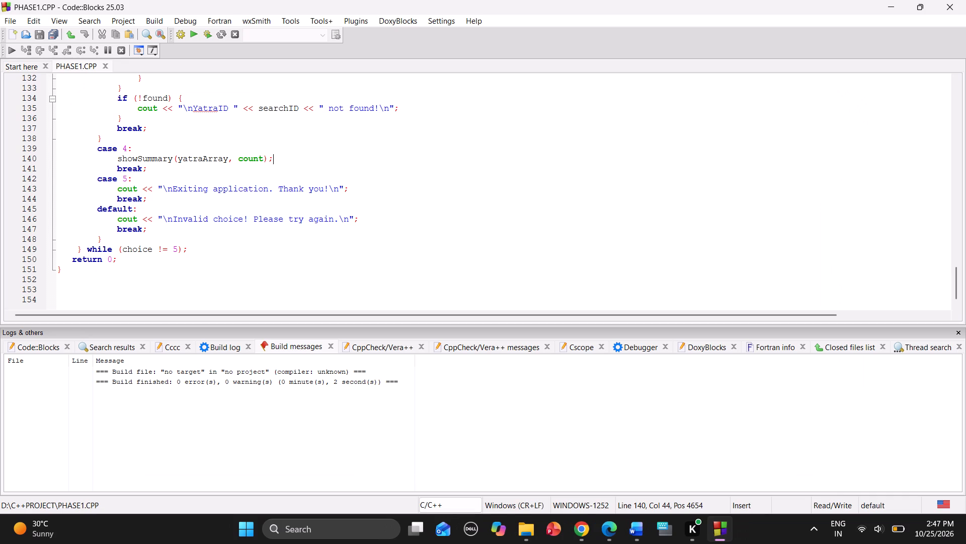
key(ctrl+a)
key(ctrl+c)
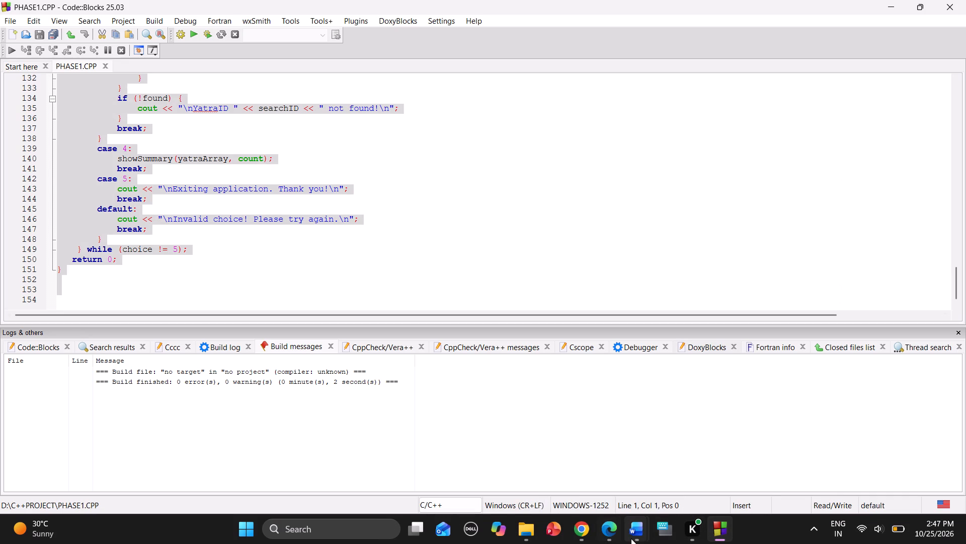
click(673, 474)
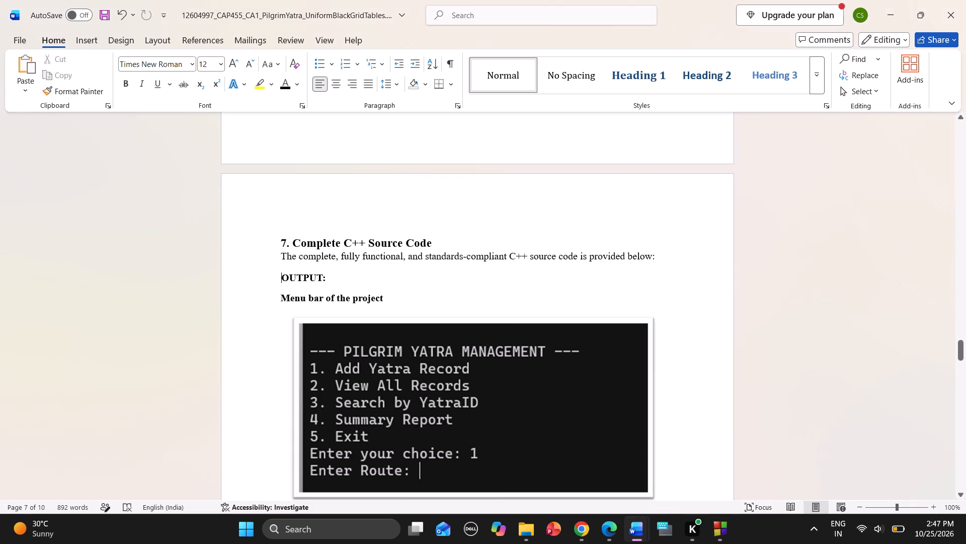
key(ctrl+v)
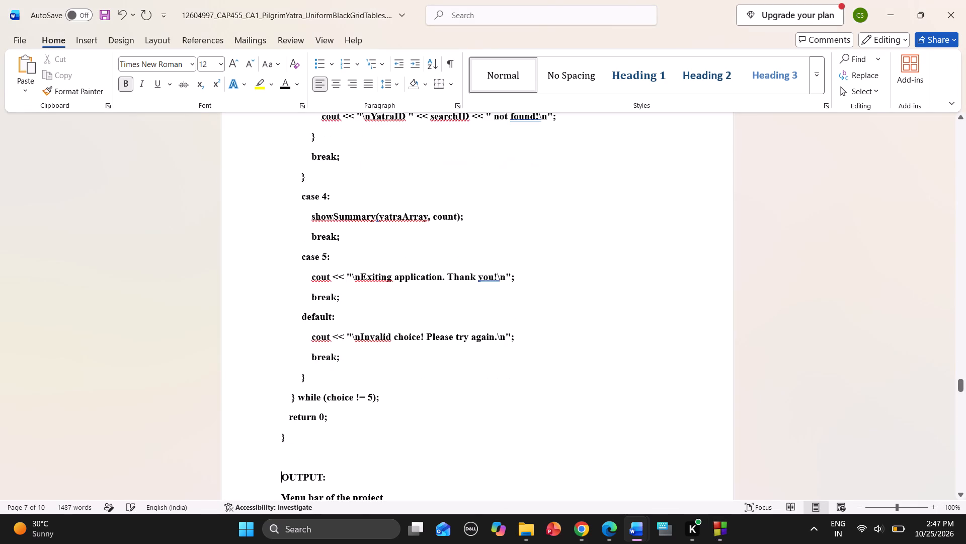
Format the whole pasted C++ source code in section 7 as Times New Roman, size 12, without bold.
scroll(396, 344, down, 1)
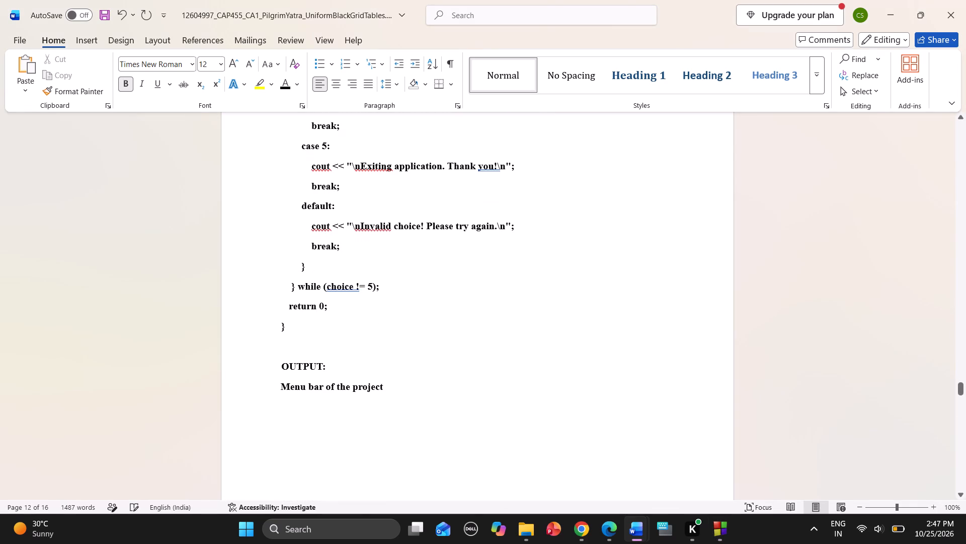
drag(290, 334, 258, 211)
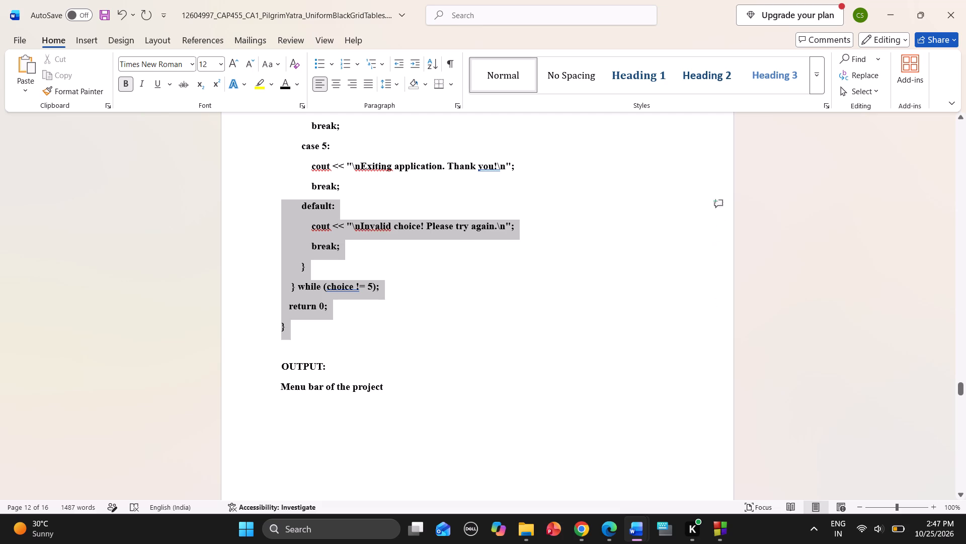
drag(258, 211, 265, 77)
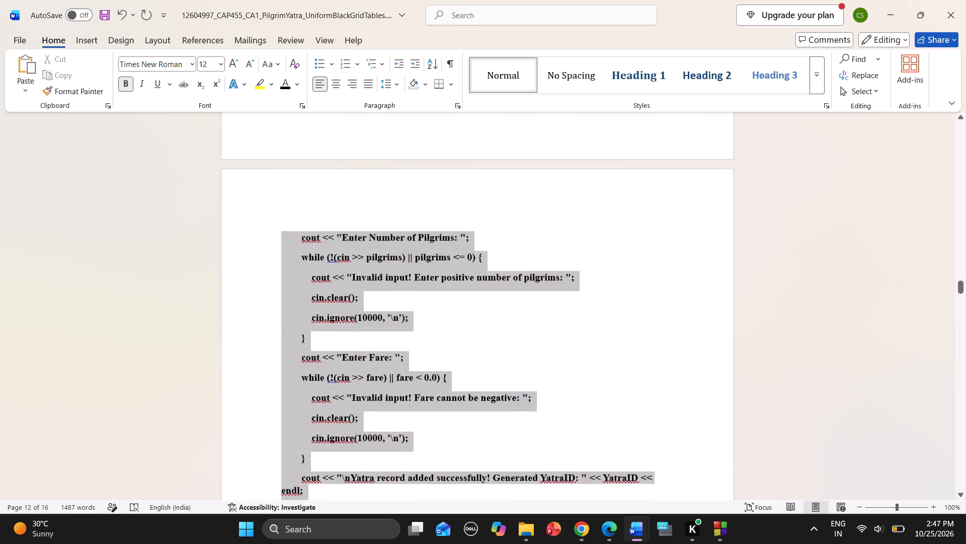
drag(265, 77, 275, 196)
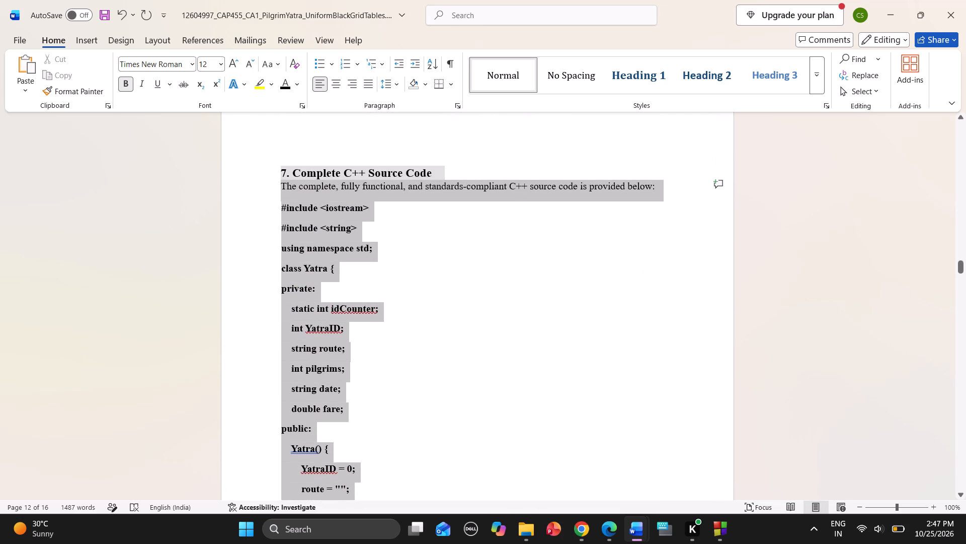
drag(275, 196, 276, 202)
click(191, 65)
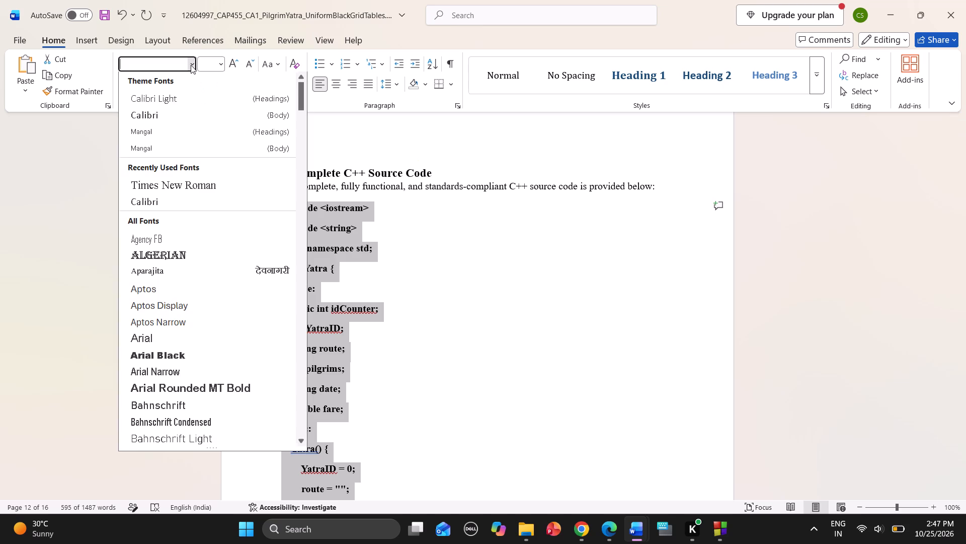
click(181, 184)
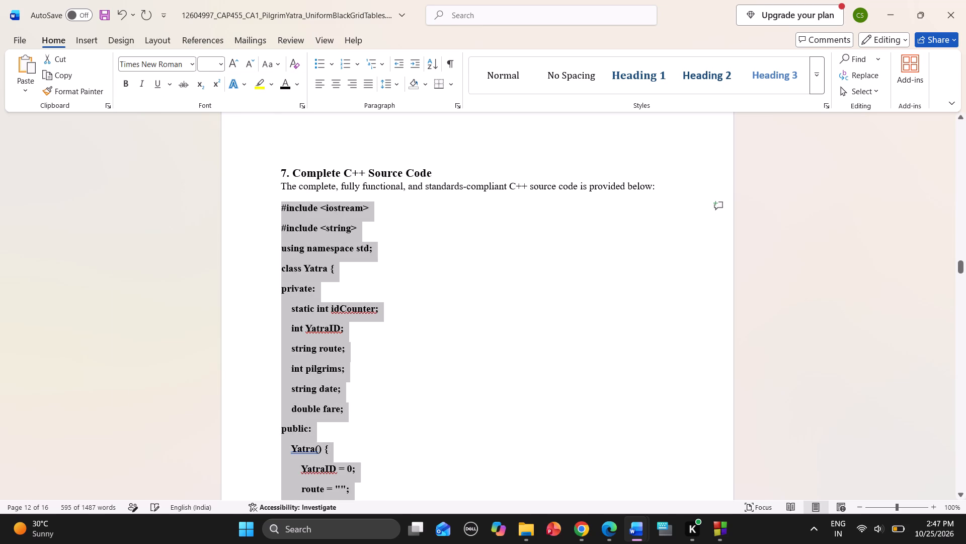
click(217, 64)
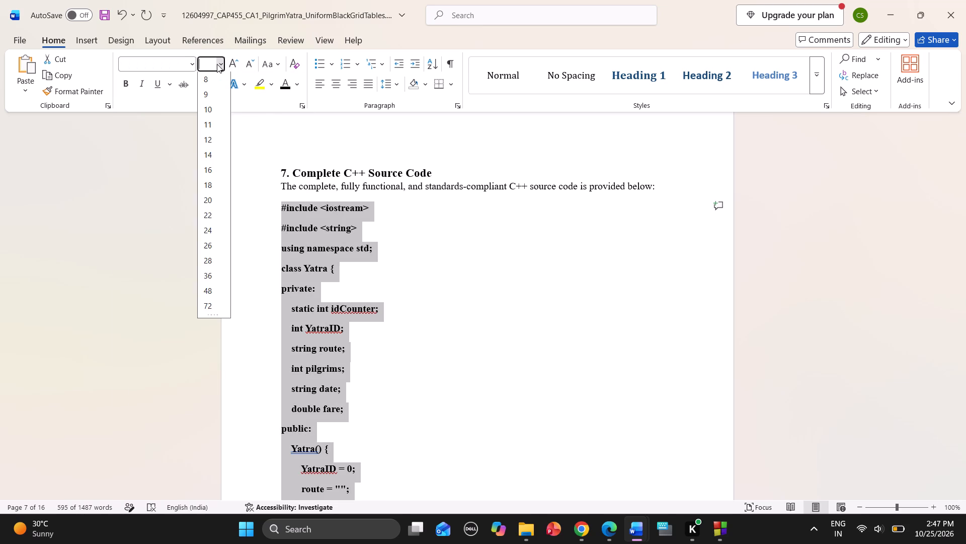
click(217, 139)
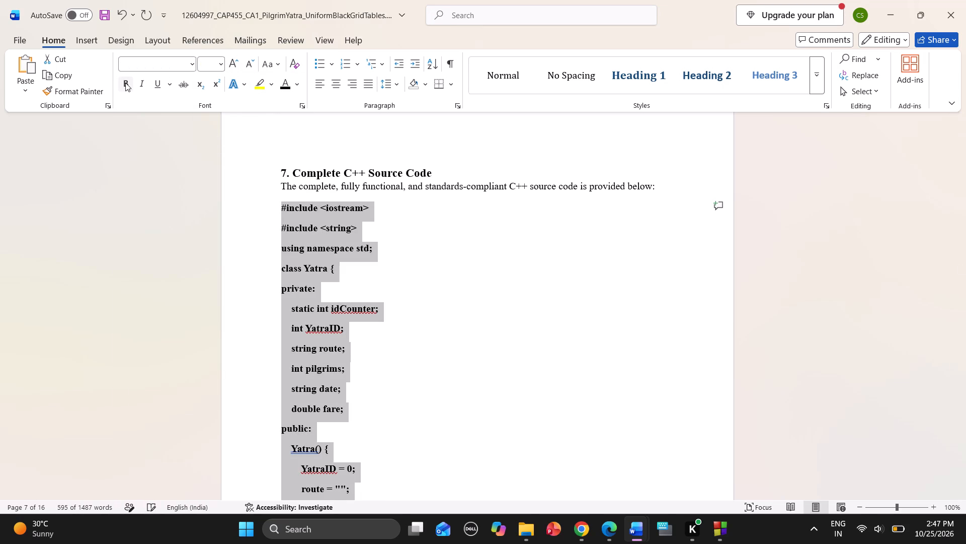
click(126, 83)
click(442, 319)
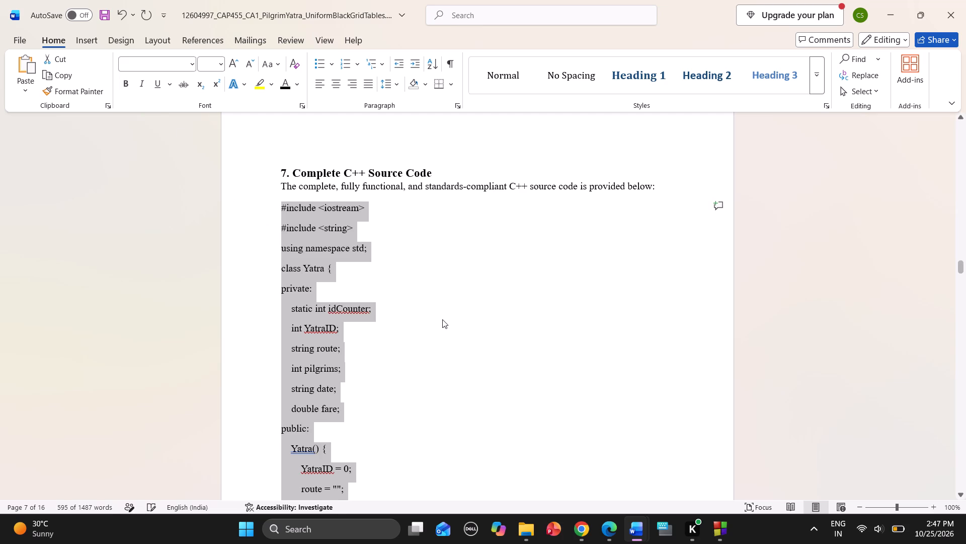
Review the reformatted code and the page layout of the first screenshots under the OUTPUT heading.
scroll(442, 319, down, 6)
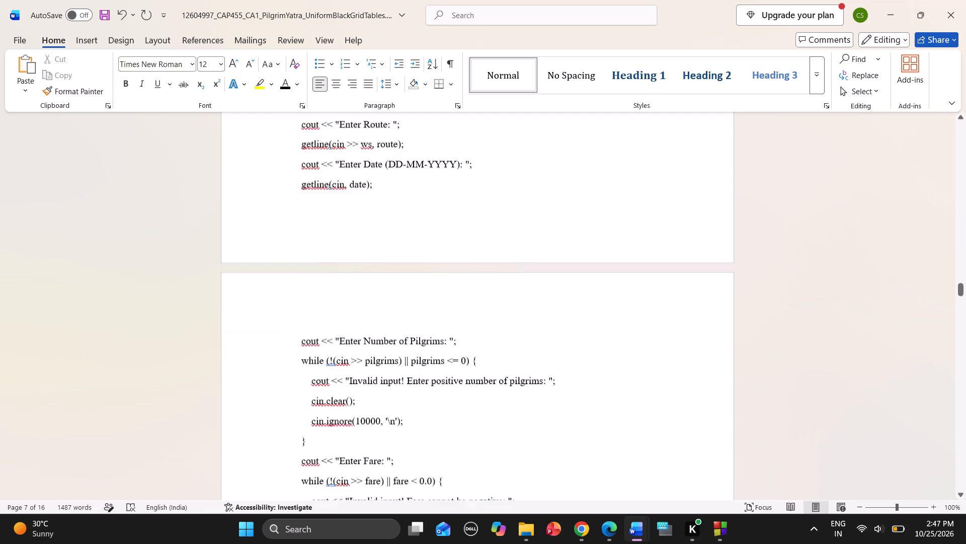
scroll(442, 319, down, 6)
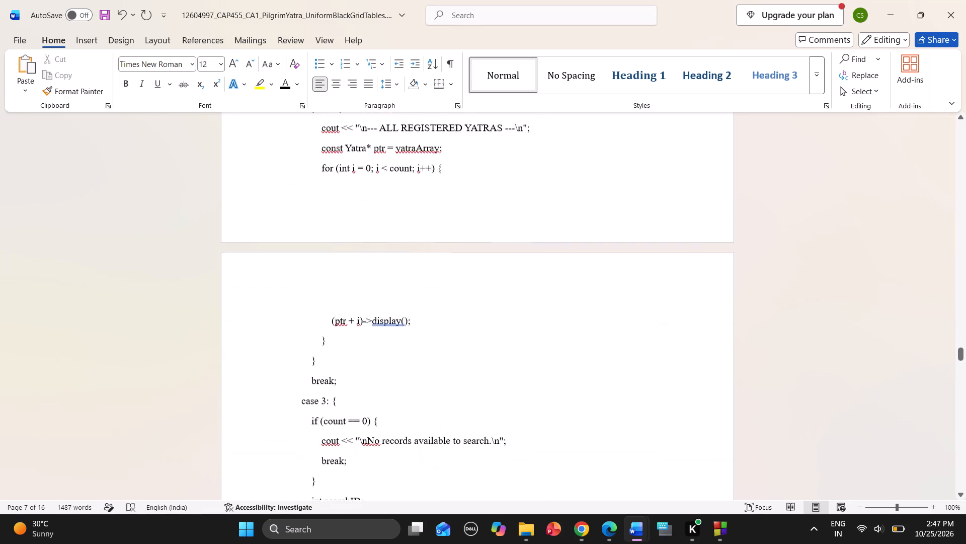
scroll(442, 319, down, 3)
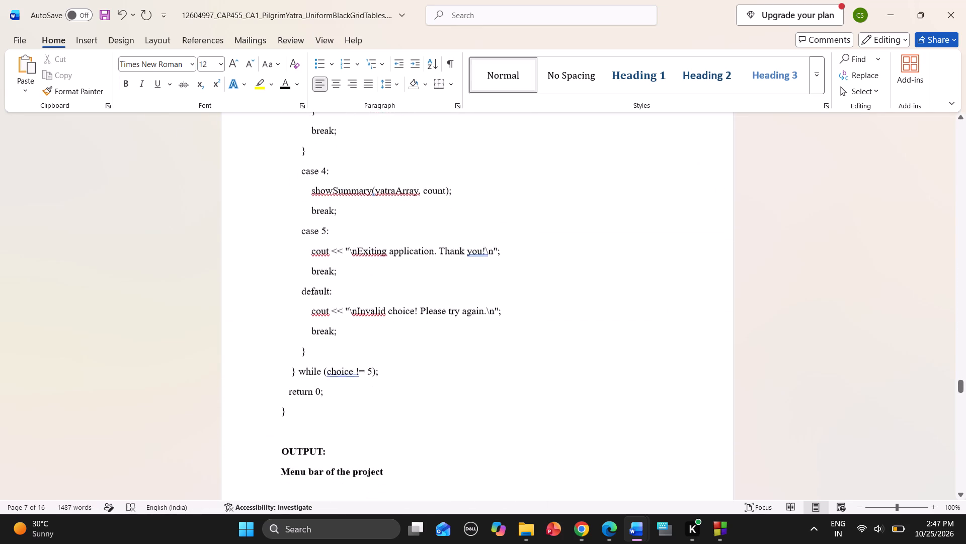
scroll(442, 319, down, 2)
scroll(442, 319, up, 1)
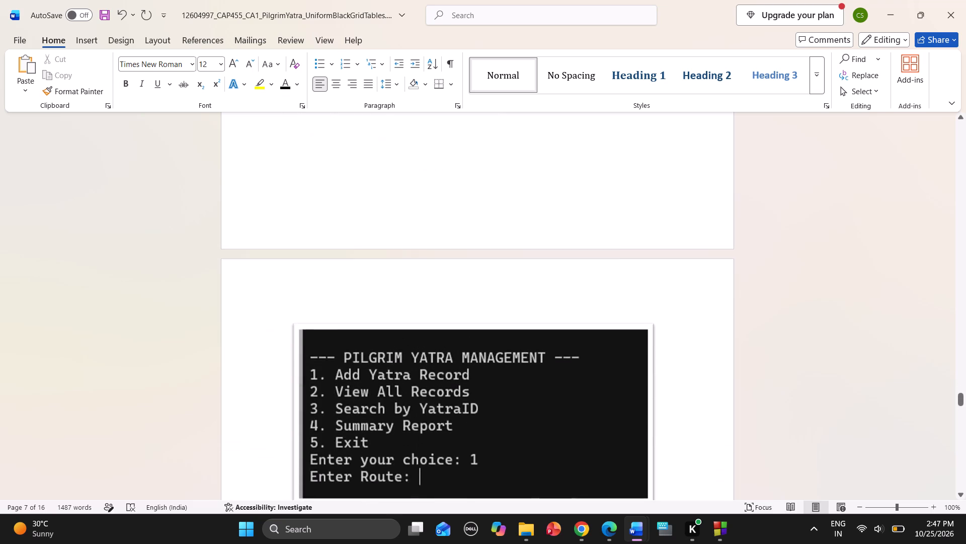
scroll(442, 319, up, 1)
scroll(442, 319, down, 3)
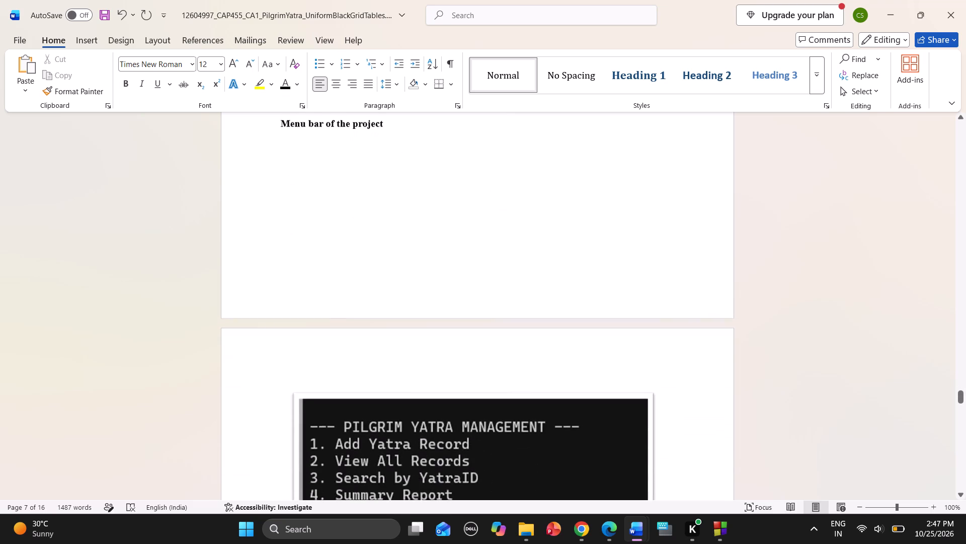
scroll(442, 319, up, 1)
scroll(442, 319, down, 3)
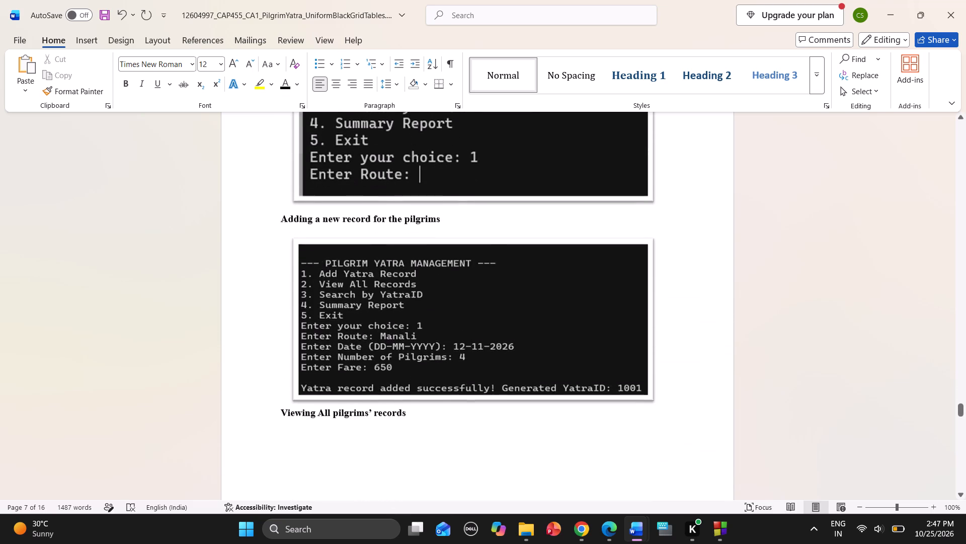
scroll(442, 319, down, 1)
scroll(442, 319, up, 4)
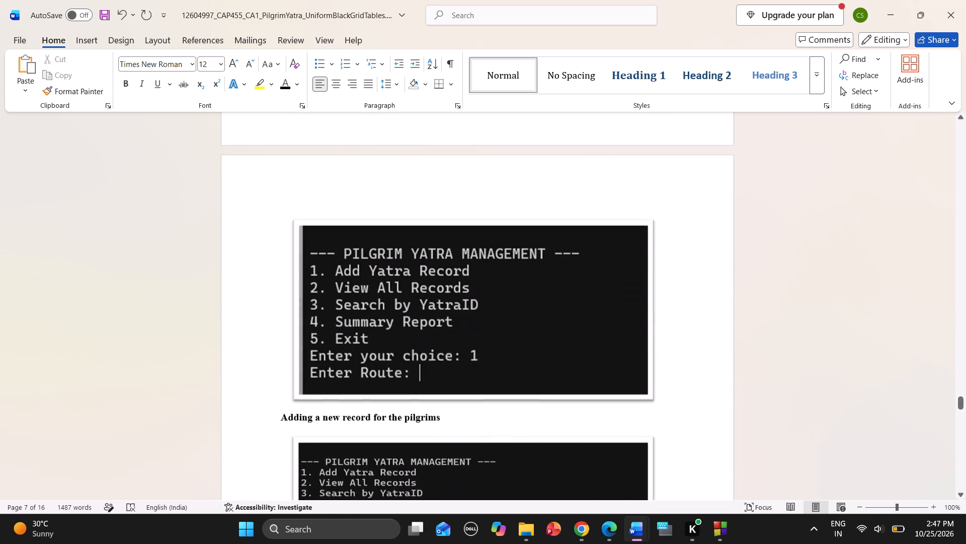
scroll(442, 319, up, 1)
Reduce the height of the project menu screenshot so it fits directly beneath its "Menu bar of the project" caption.
click(438, 381)
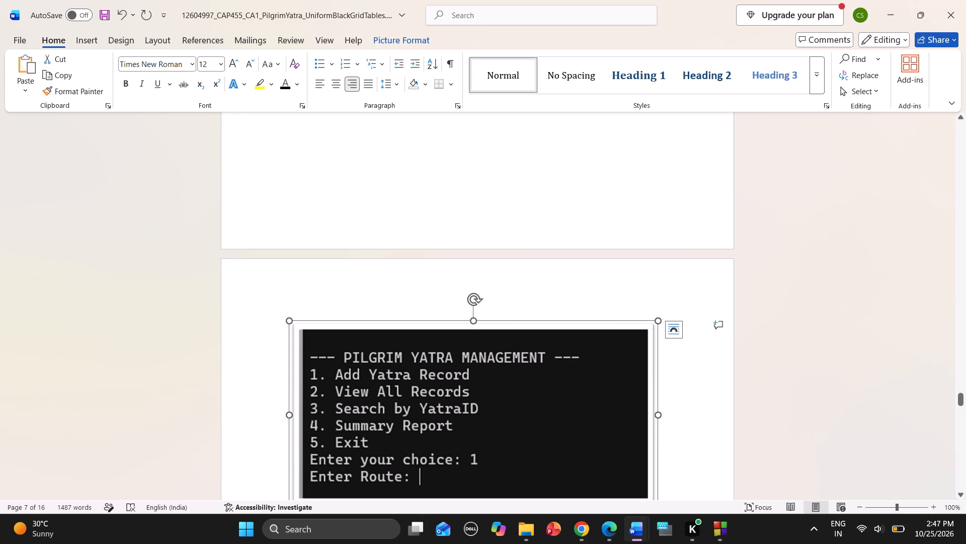
scroll(463, 456, down, 1)
drag(472, 375, 475, 363)
drag(475, 363, 476, 338)
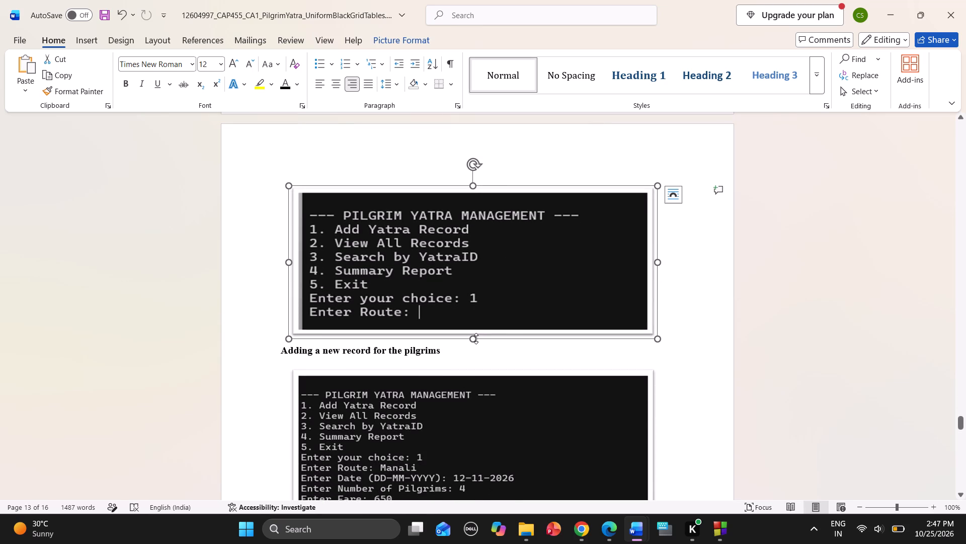
drag(476, 338, 477, 316)
drag(477, 316, 477, 301)
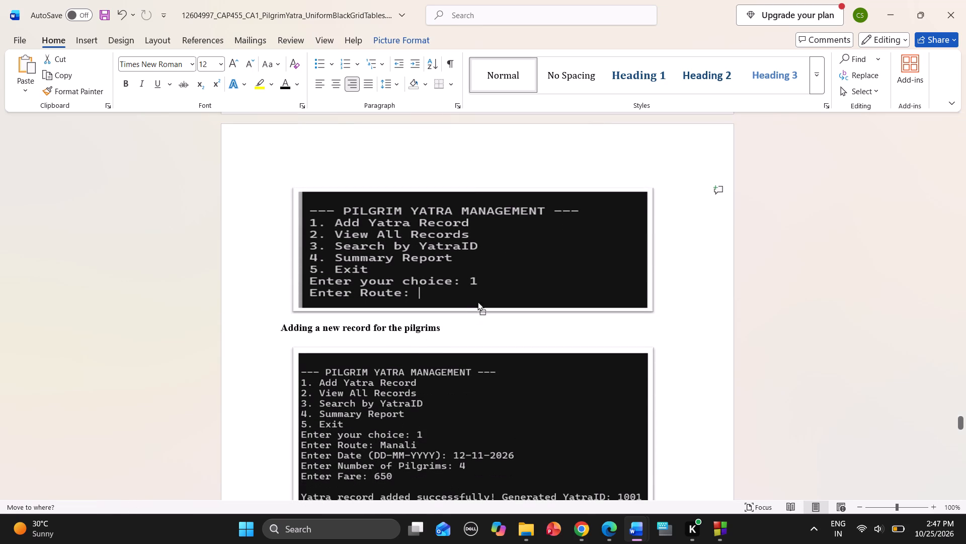
drag(477, 301, 473, 311)
click(473, 311)
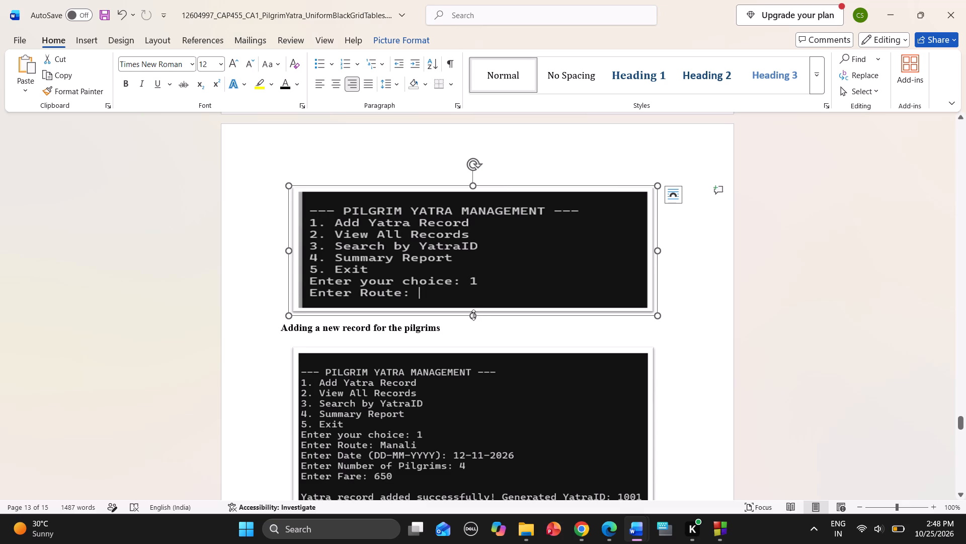
drag(473, 314, 476, 290)
Delete the blank line between the code's closing brace and the OUTPUT heading.
scroll(476, 290, up, 1)
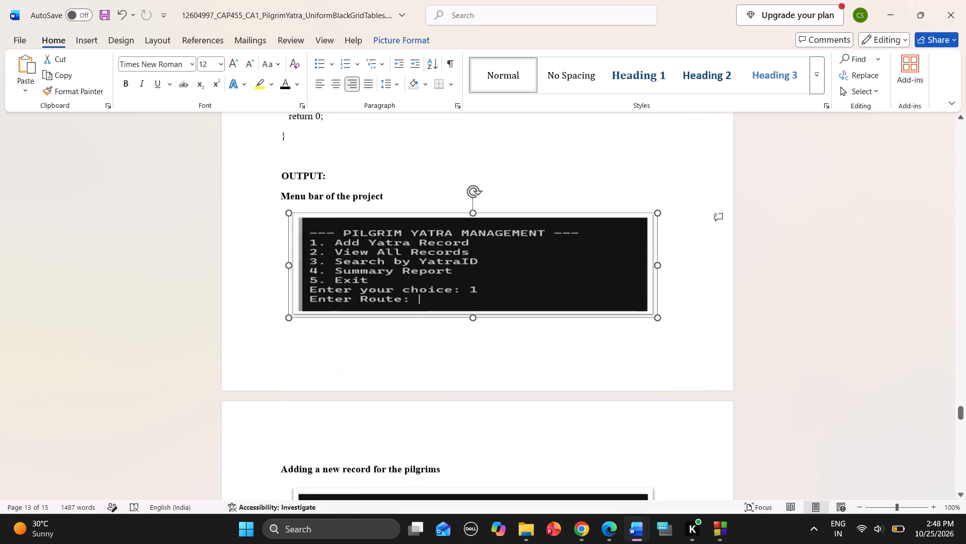
scroll(476, 290, up, 2)
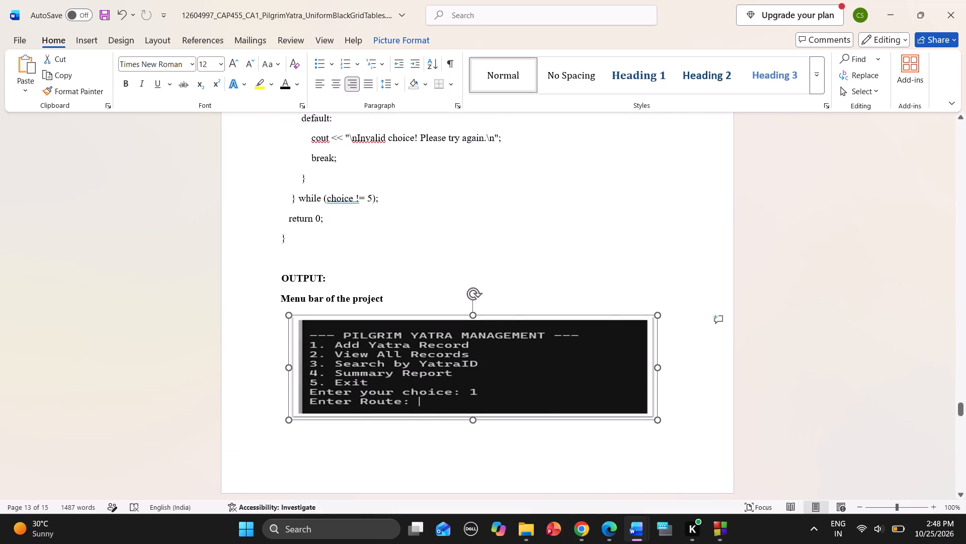
click(290, 260)
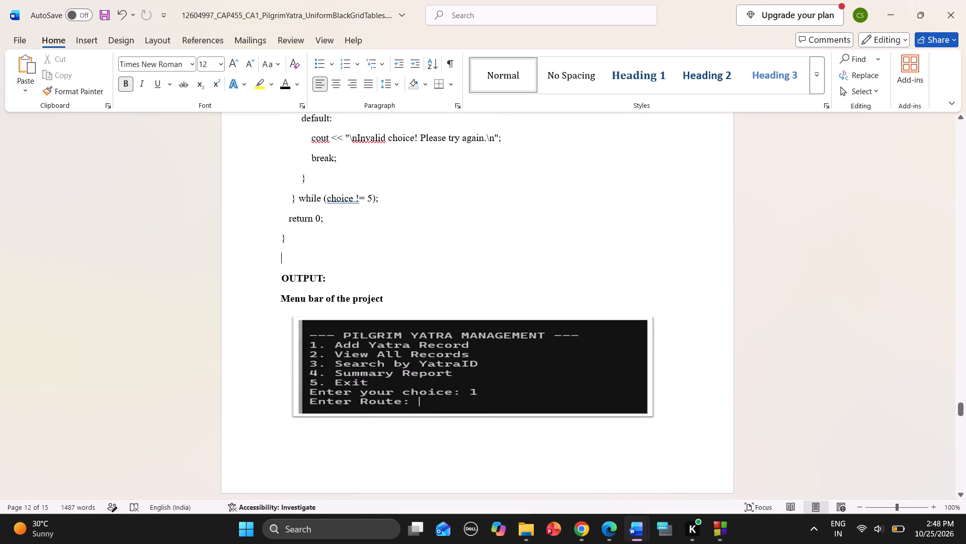
key(BackSpace)
Make the project menu screenshot slightly taller, using the free space at the bottom of its page.
scroll(314, 264, down, 1)
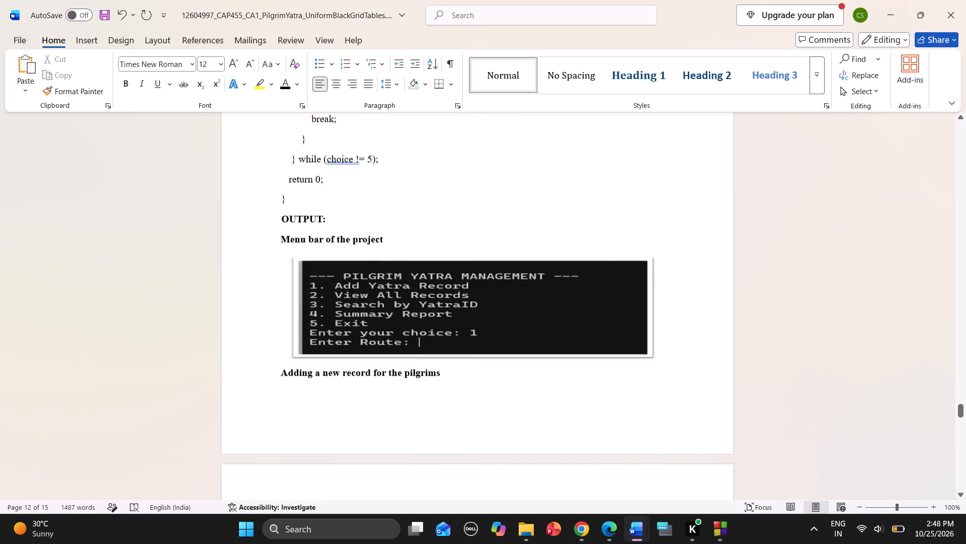
click(458, 320)
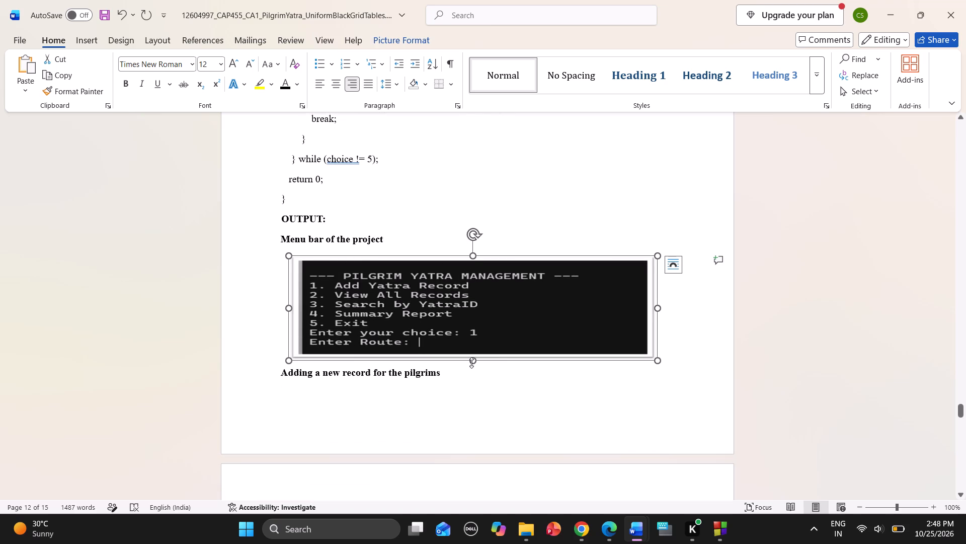
drag(471, 363, 473, 390)
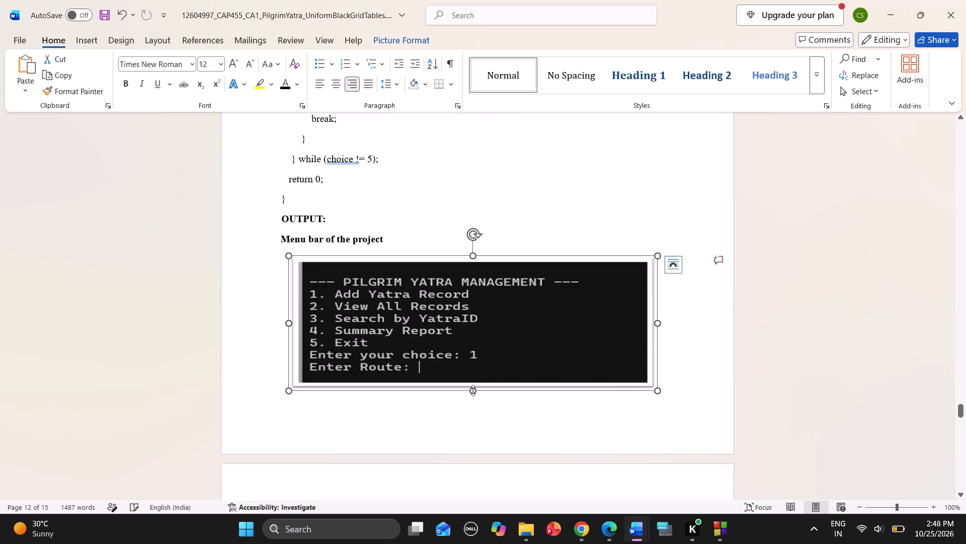
click(710, 391)
Check the captions and placement of the remaining output screenshots down to section 8.
scroll(710, 391, down, 2)
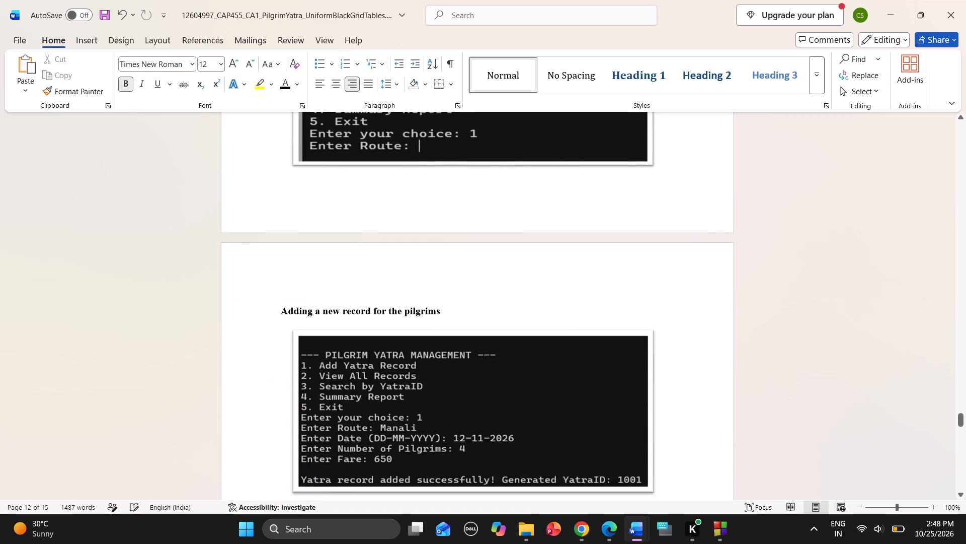
scroll(710, 391, down, 1)
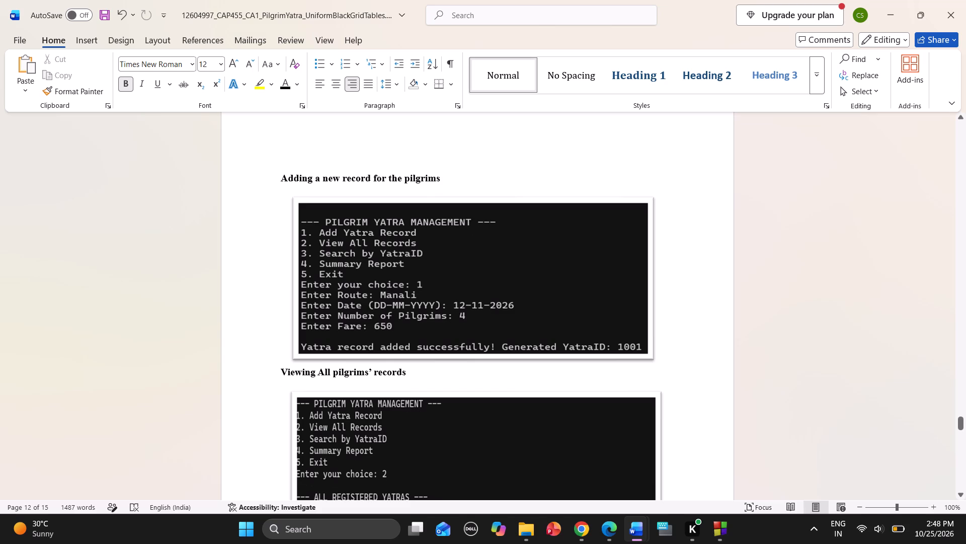
drag(451, 176, 273, 184)
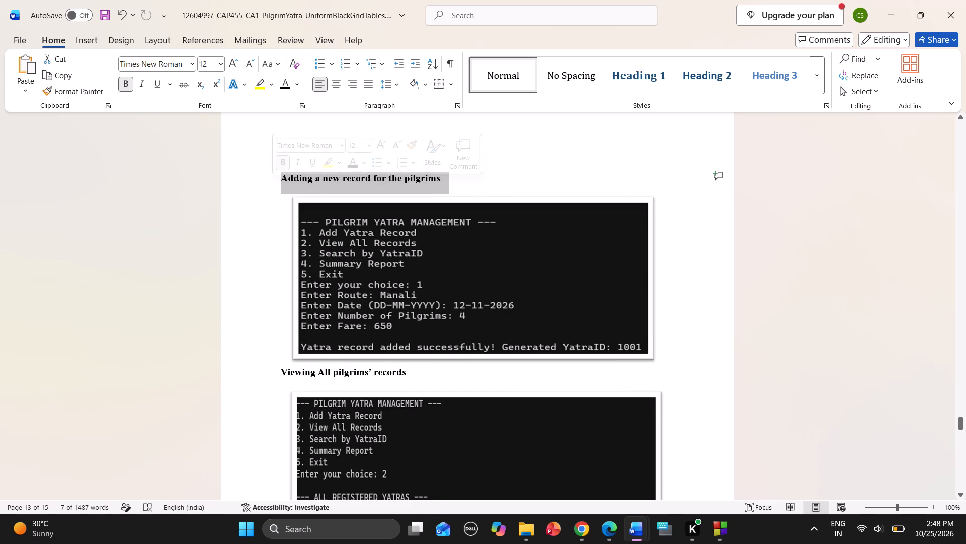
click(278, 218)
scroll(278, 218, down, 1)
scroll(655, 262, down, 1)
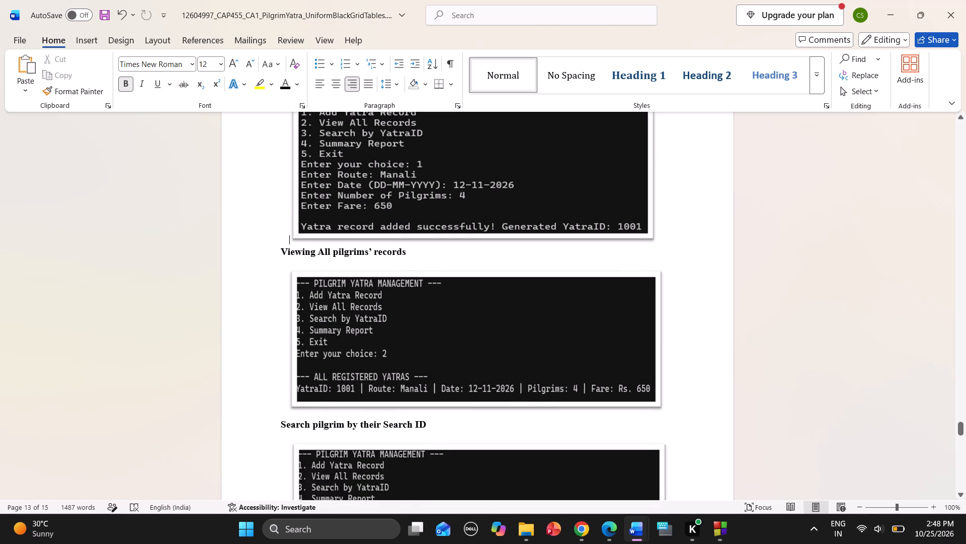
scroll(655, 262, down, 4)
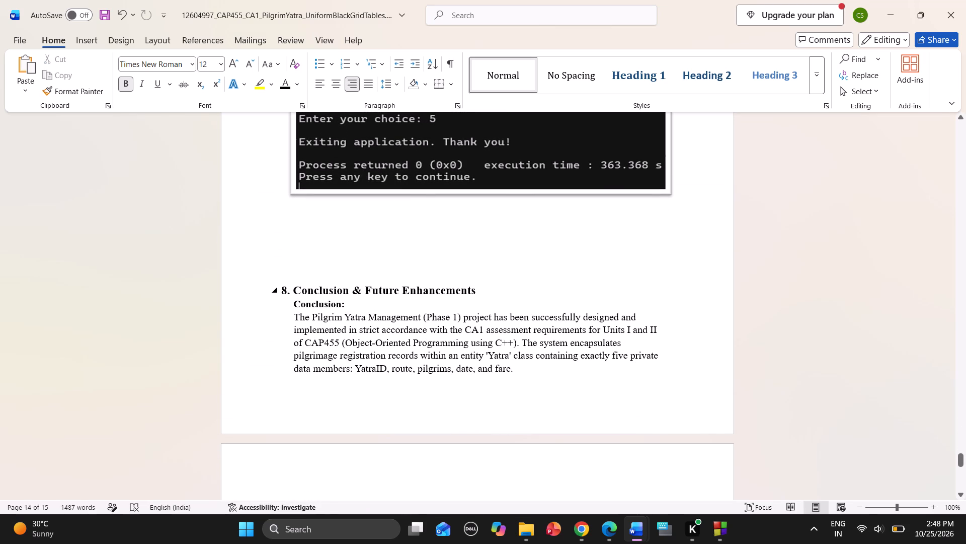
Delete everything from "& Future Enhancements" in the section 8 heading to the document's end, keeping only "8. Conclusion".
drag(353, 285, 501, 517)
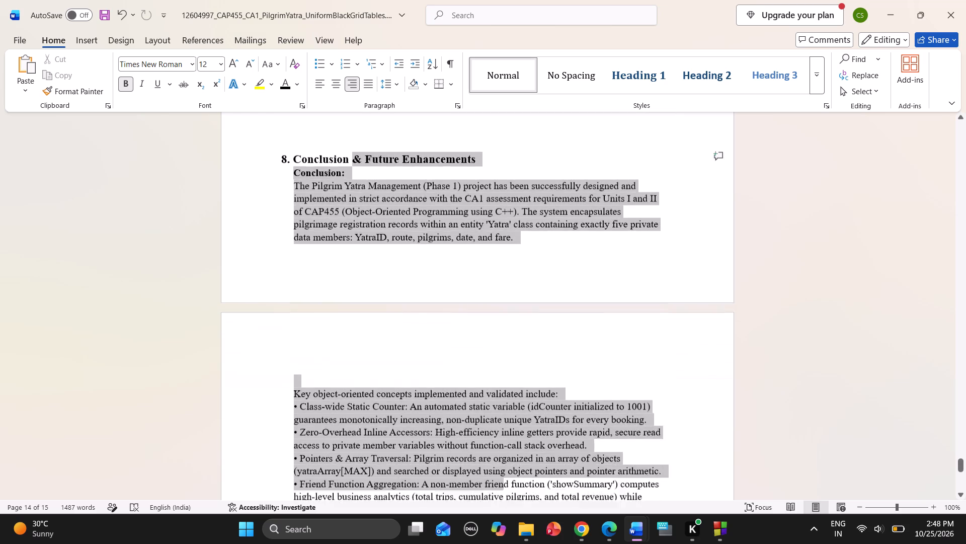
drag(501, 517, 502, 511)
key(BackSpace)
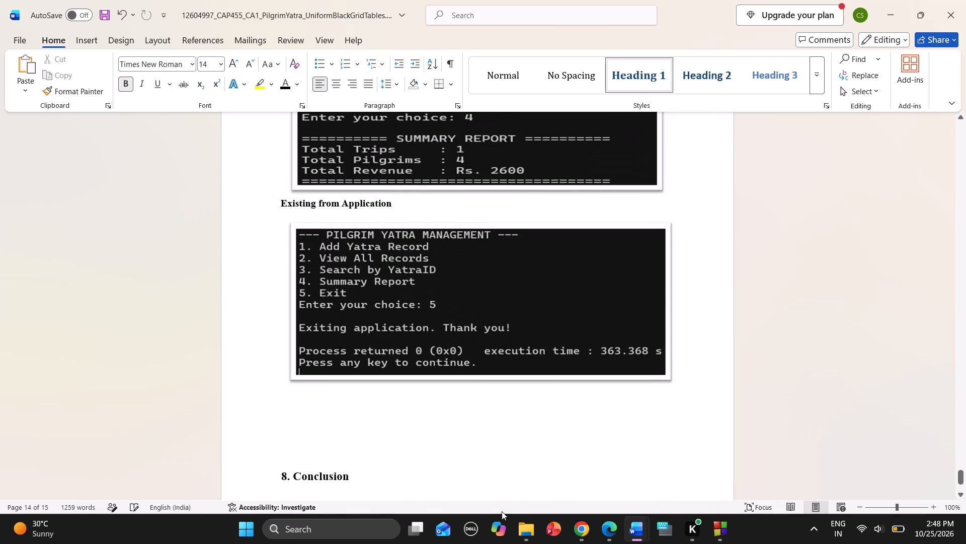
Insert six blank lines above the "8. Conclusion" heading so that it starts on a new page.
scroll(502, 511, down, 2)
scroll(409, 505, down, 1)
scroll(372, 428, down, 1)
click(281, 338)
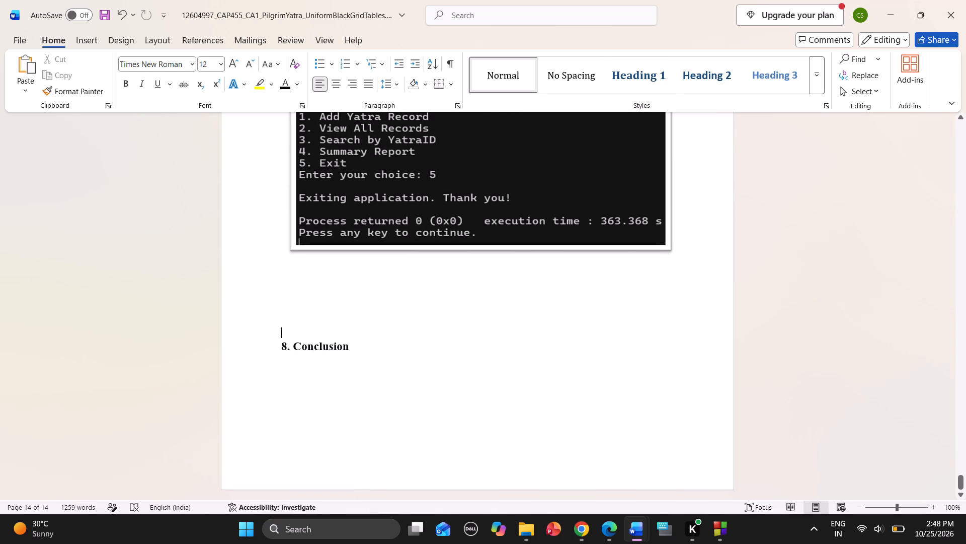
key(Return)
key(Return)
key(Return)
key(Return)
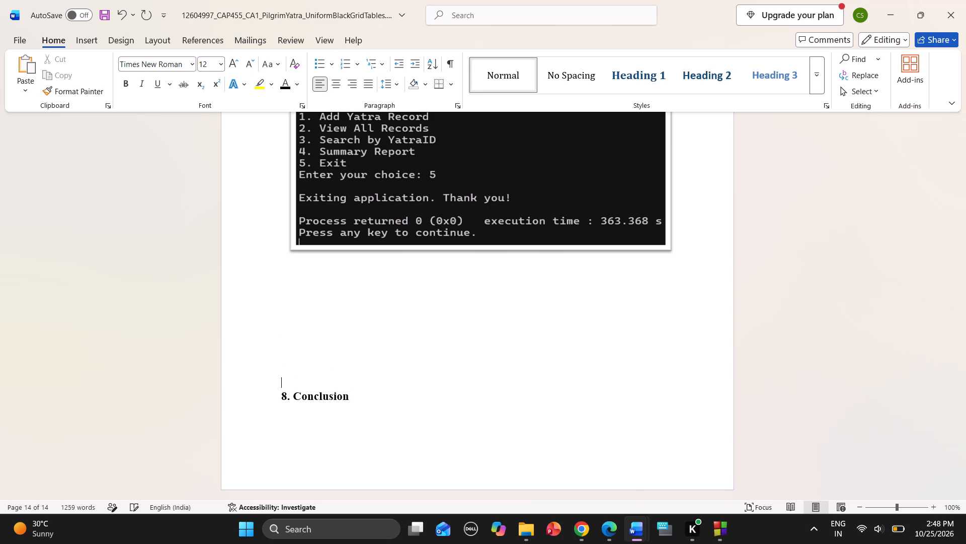
key(Return)
key(Return)
scroll(281, 338, down, 1)
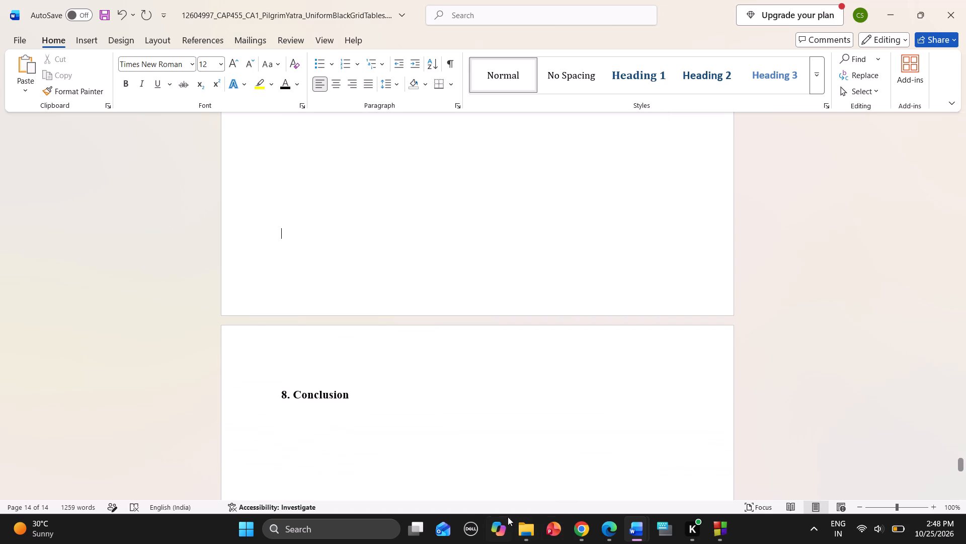
Copy the two Conclusion paragraphs from the PilgrimYatra_Formatted document and paste them below "8. Conclusion" in the UniformBlackGridTables report.
click(554, 494)
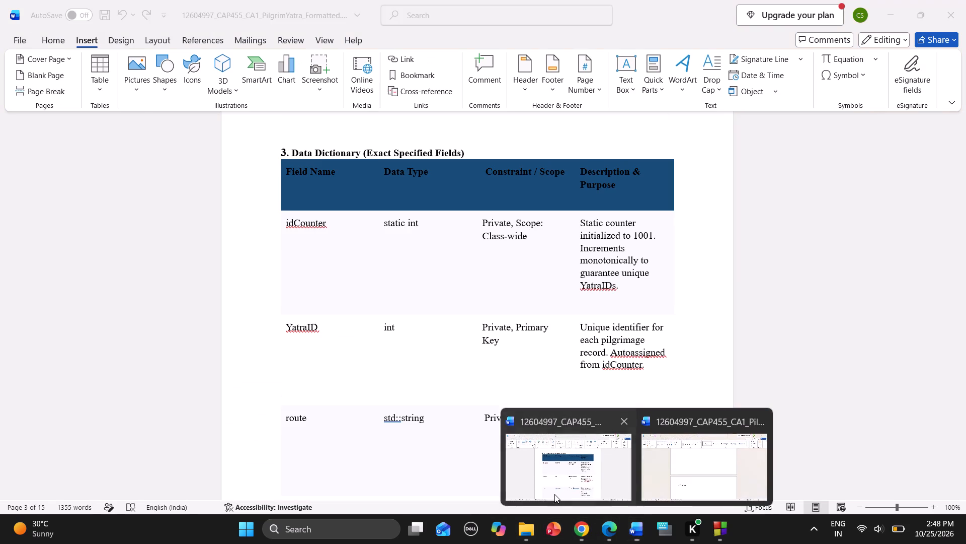
scroll(467, 402, down, 20)
scroll(467, 402, down, 7)
scroll(467, 402, up, 2)
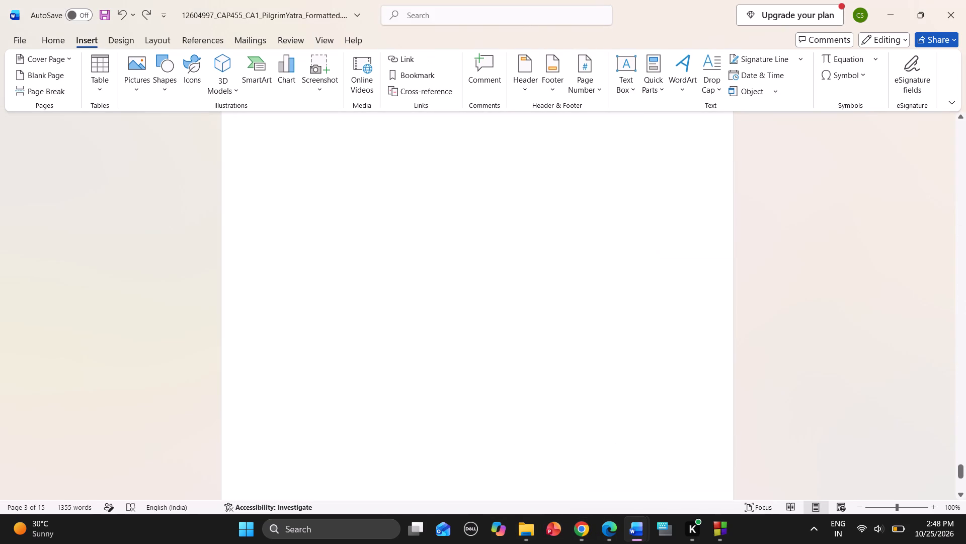
scroll(467, 402, up, 1)
scroll(467, 402, down, 1)
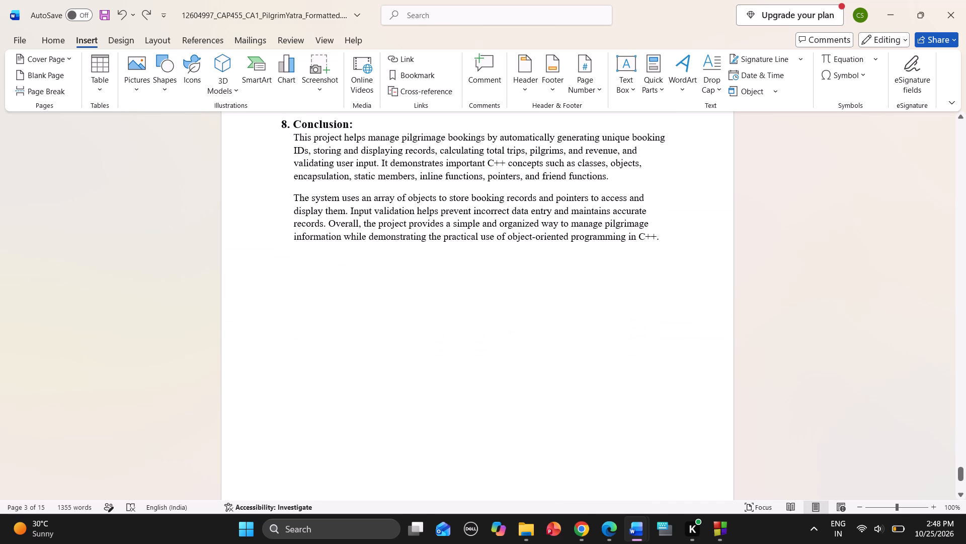
drag(668, 242, 292, 139)
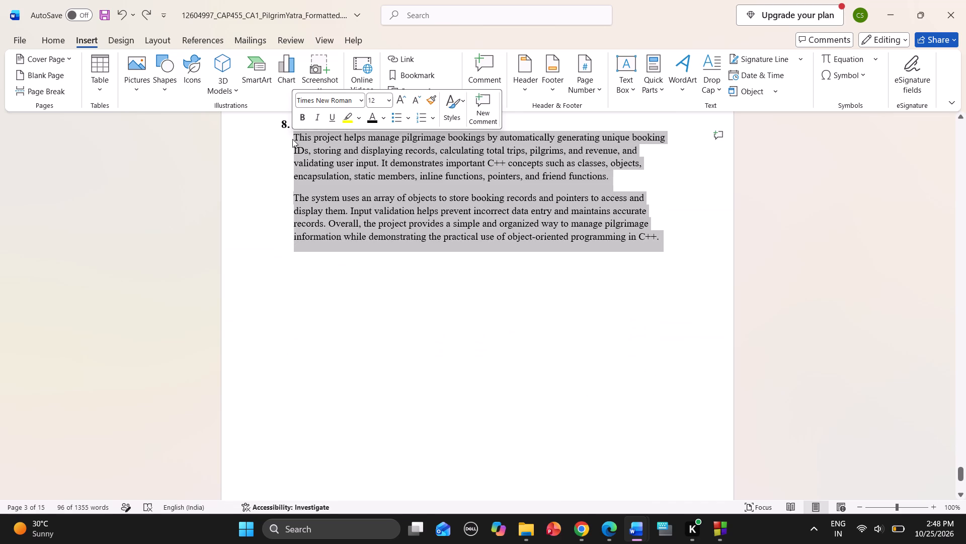
key(ctrl+c)
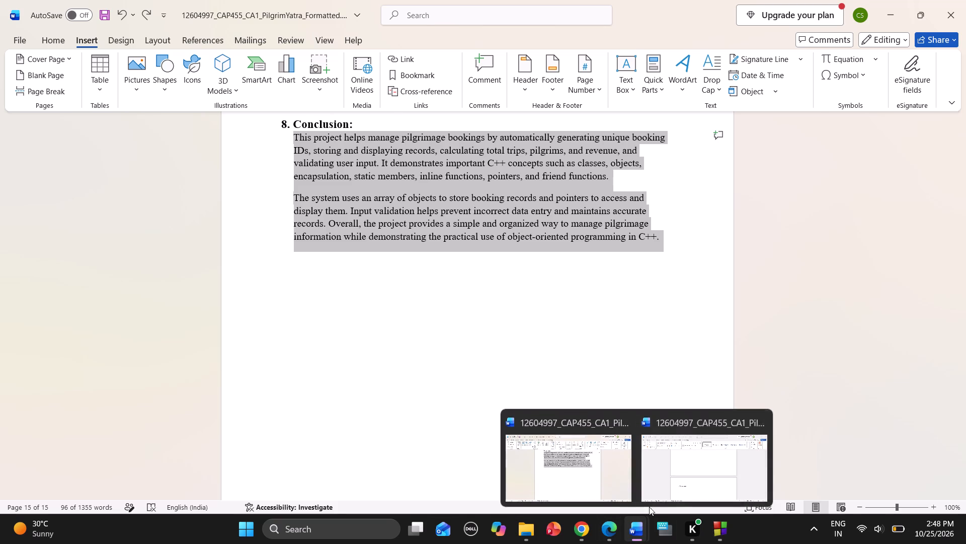
click(664, 485)
click(359, 406)
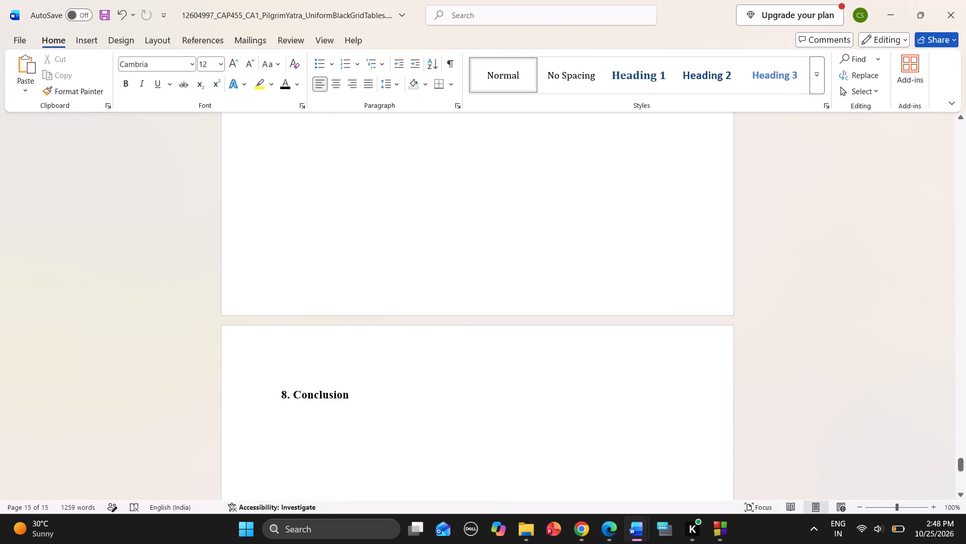
key(ctrl+v)
Review the report's title lines and the project details table on the first page.
scroll(403, 405, up, 1)
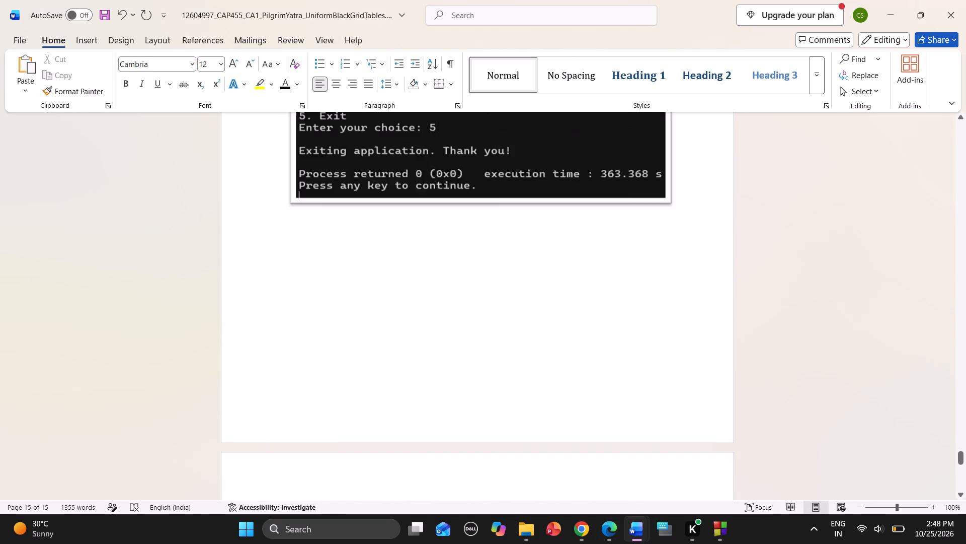
scroll(403, 405, up, 20)
scroll(403, 405, up, 5)
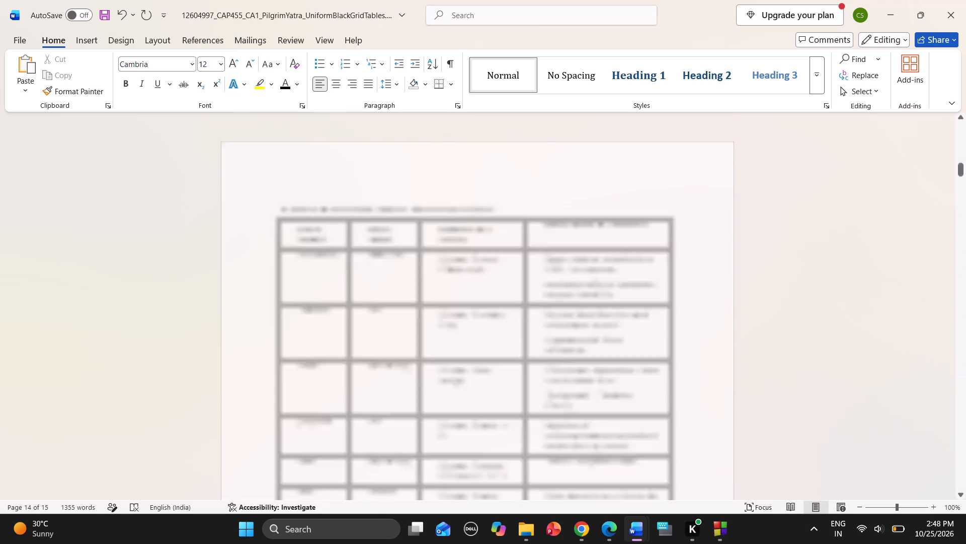
scroll(403, 405, up, 7)
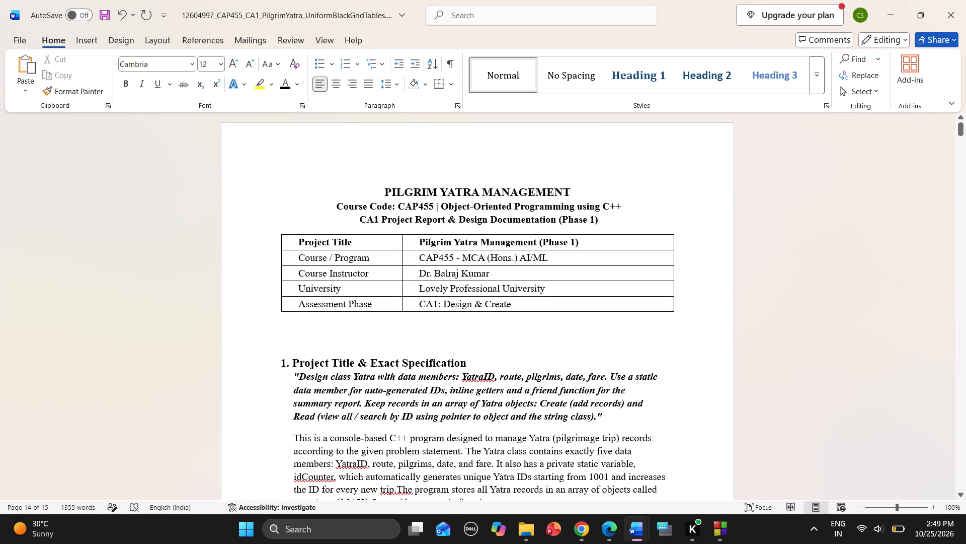
drag(386, 188, 577, 185)
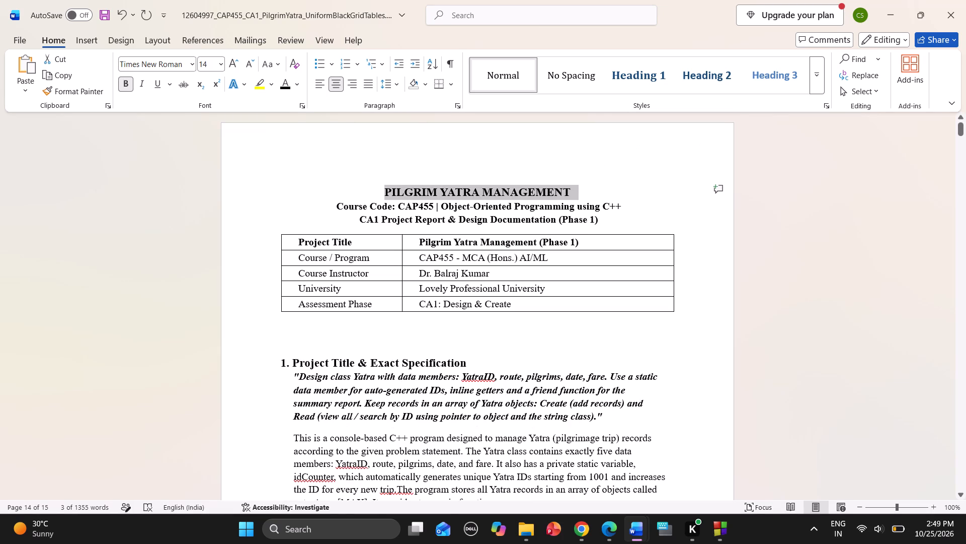
drag(337, 205, 557, 297)
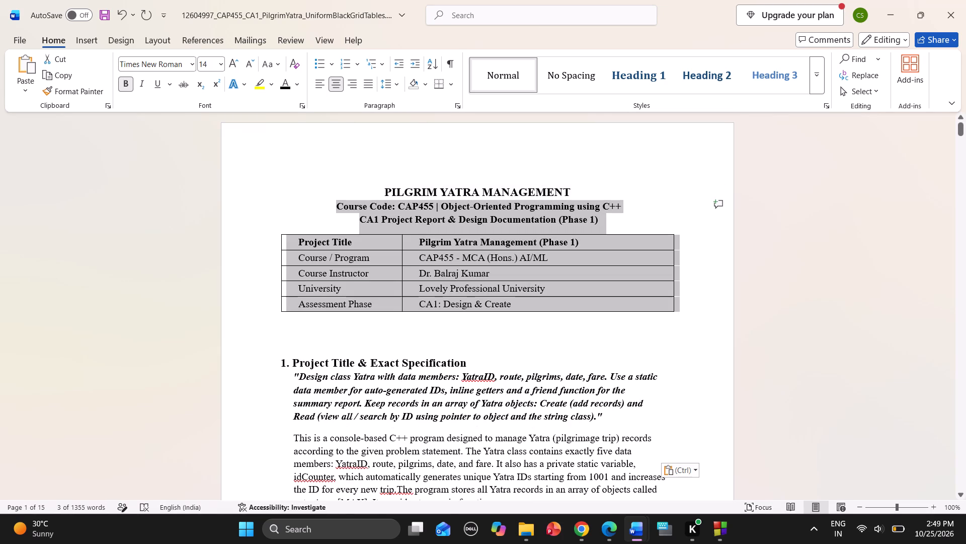
drag(557, 297, 556, 298)
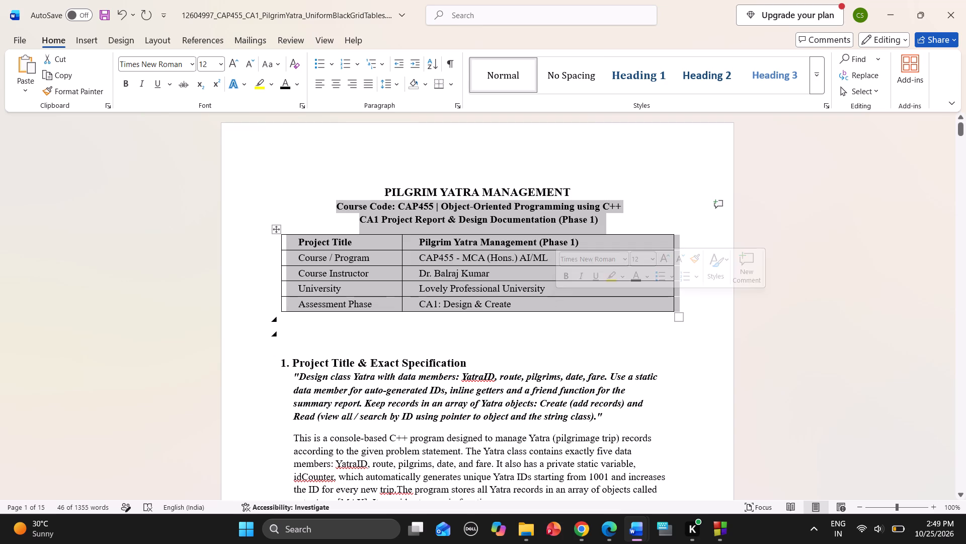
click(542, 326)
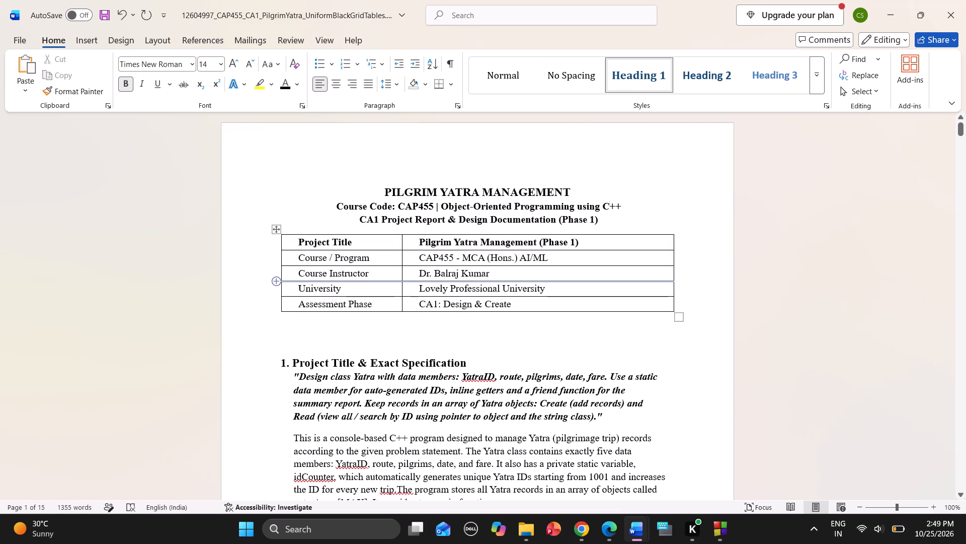
click(273, 227)
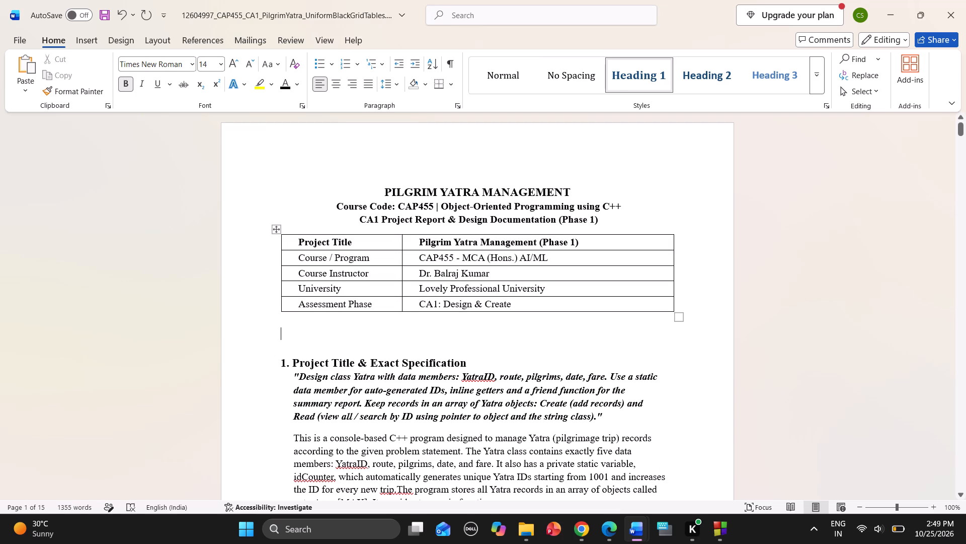
click(277, 229)
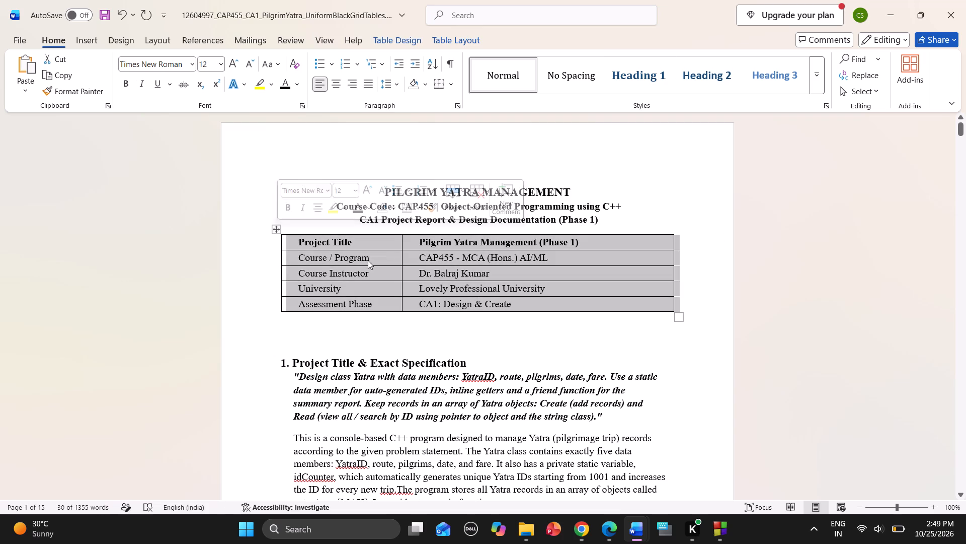
click(536, 336)
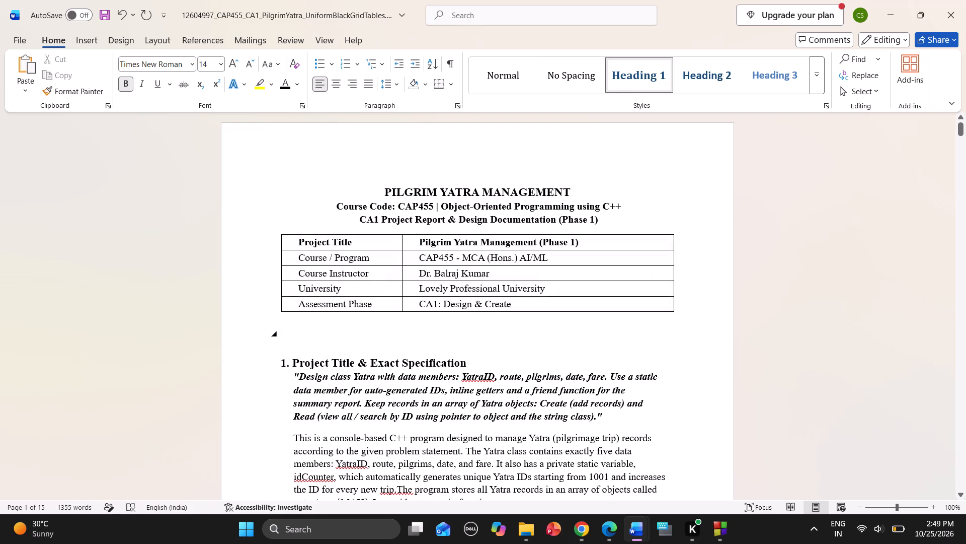
Replace "(Hons.) AI/ML" in the Course / Program row so that the entry reads "CAP455 - MCA (D1P2636)".
click(553, 254)
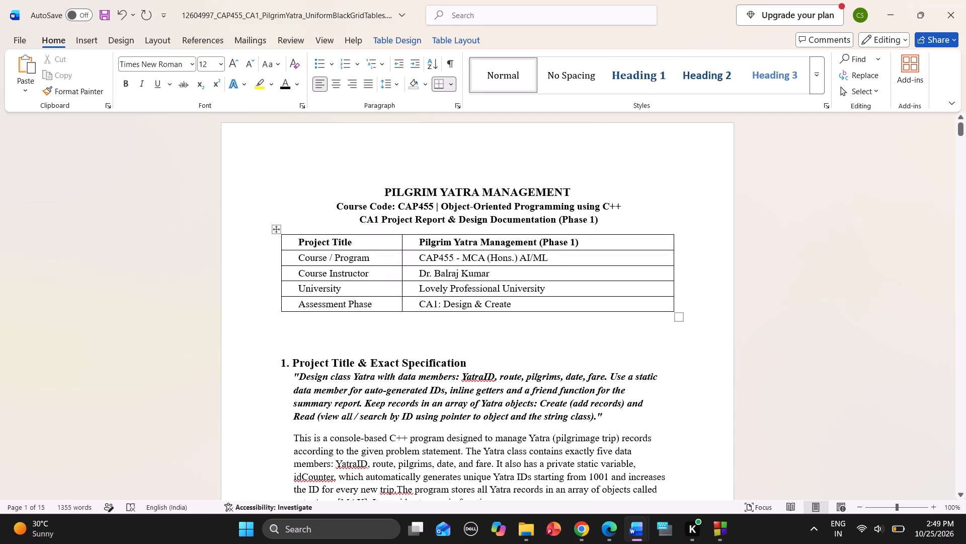
key(BackSpace)
key(BackSpace)
key(BackSpace)
key(BackSpace)
key(BackSpace)
key(BackSpace)
key(BackSpace)
key(BackSpace)
key(BackSpace)
key(BackSpace)
key(BackSpace)
key(BackSpace)
key(BackSpace)
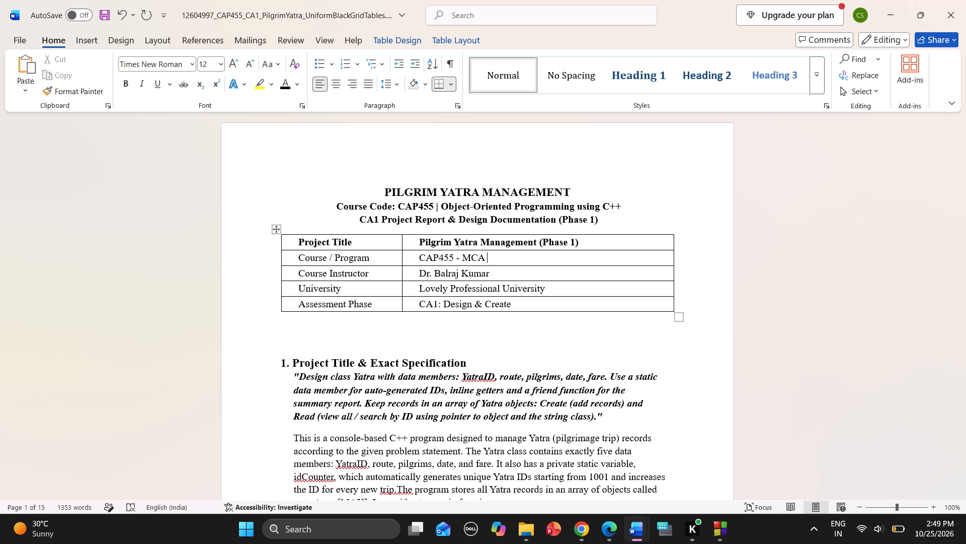
key(shift+parenleft)
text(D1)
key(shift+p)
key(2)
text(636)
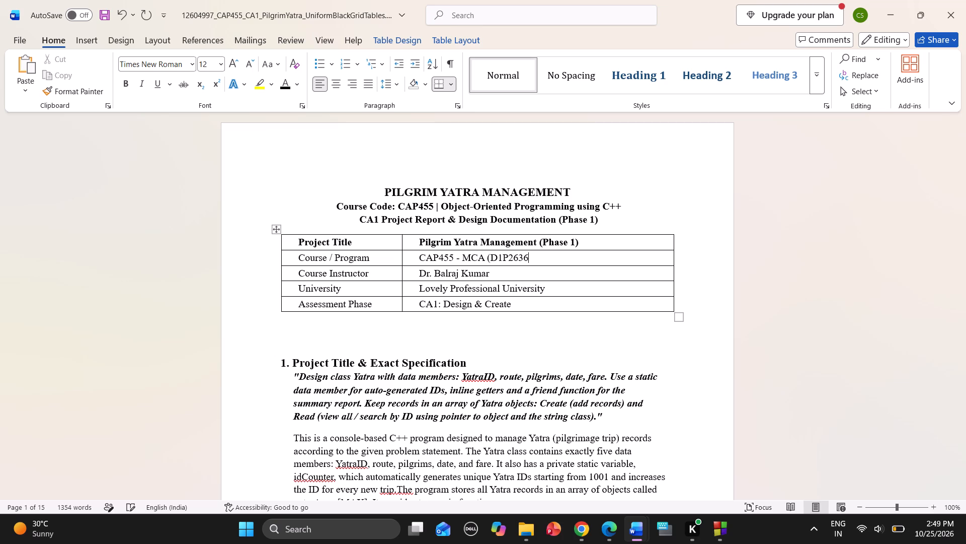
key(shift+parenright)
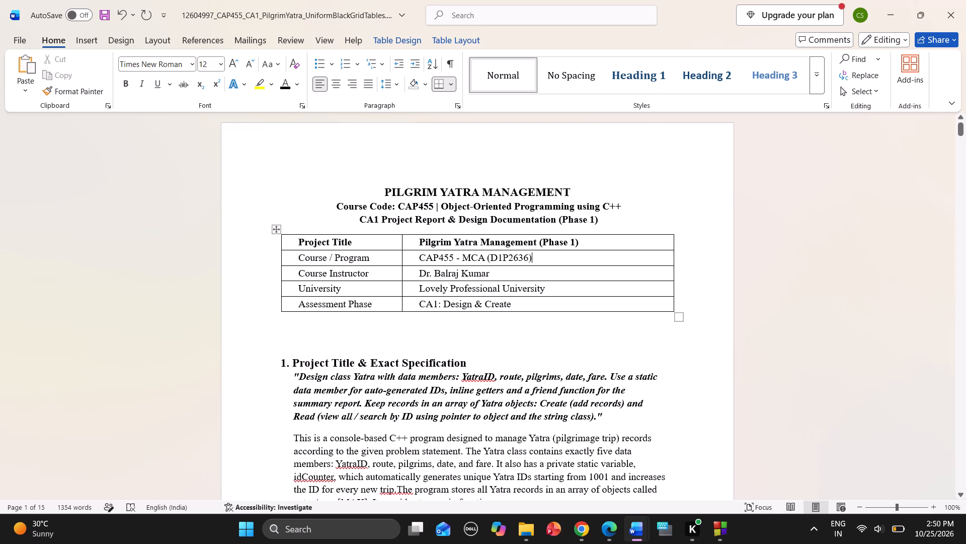
Enlarge the project details table on the first page slightly, with taller rows and a little more width.
drag(681, 319, 682, 327)
drag(686, 332, 688, 348)
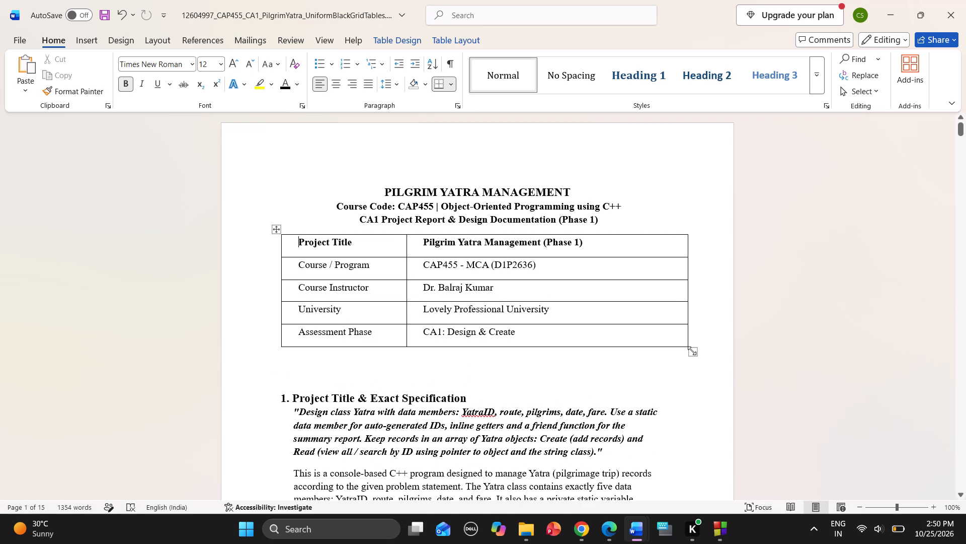
drag(692, 351, 687, 341)
drag(690, 347, 687, 338)
click(661, 361)
Review section 1, Project Title & Exact Specification, including its heading, quoted specification and description.
scroll(661, 361, down, 1)
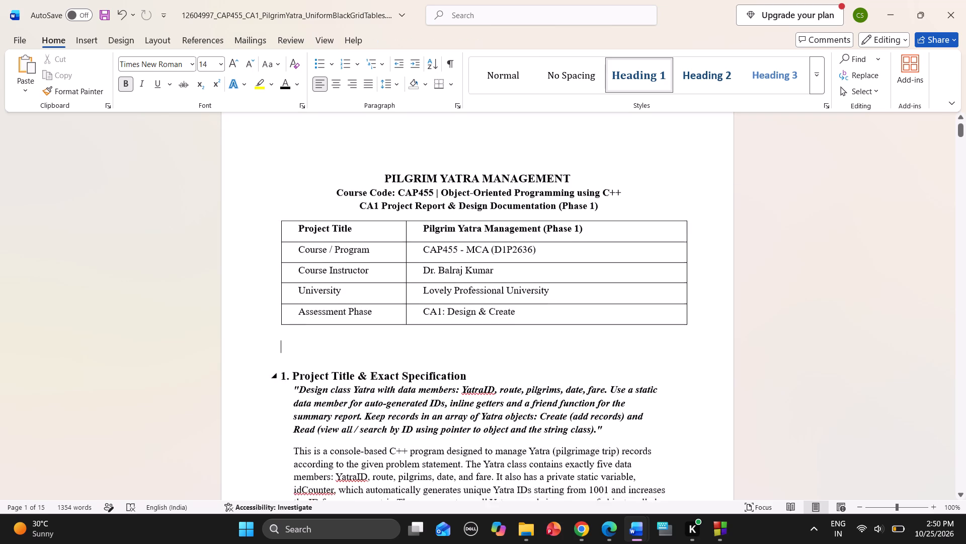
scroll(661, 361, down, 1)
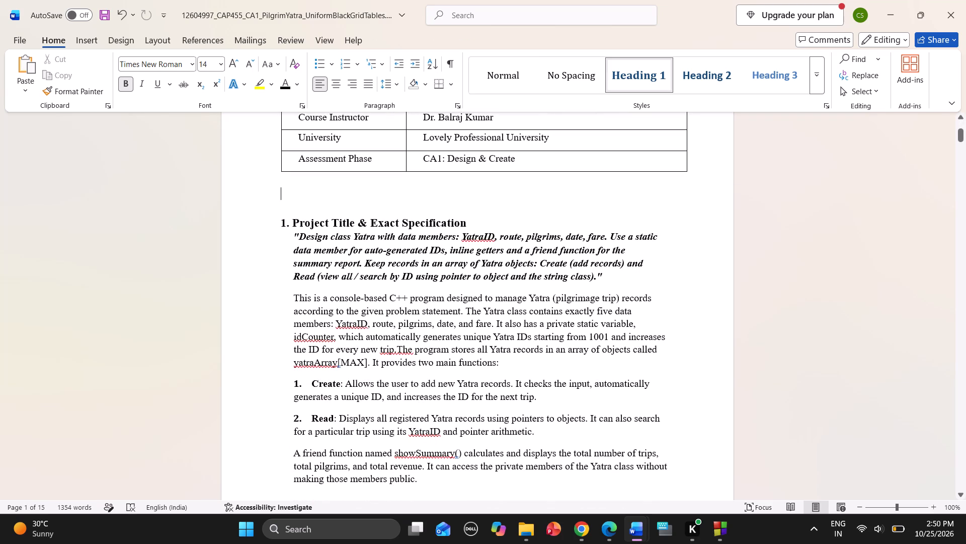
drag(294, 222, 435, 217)
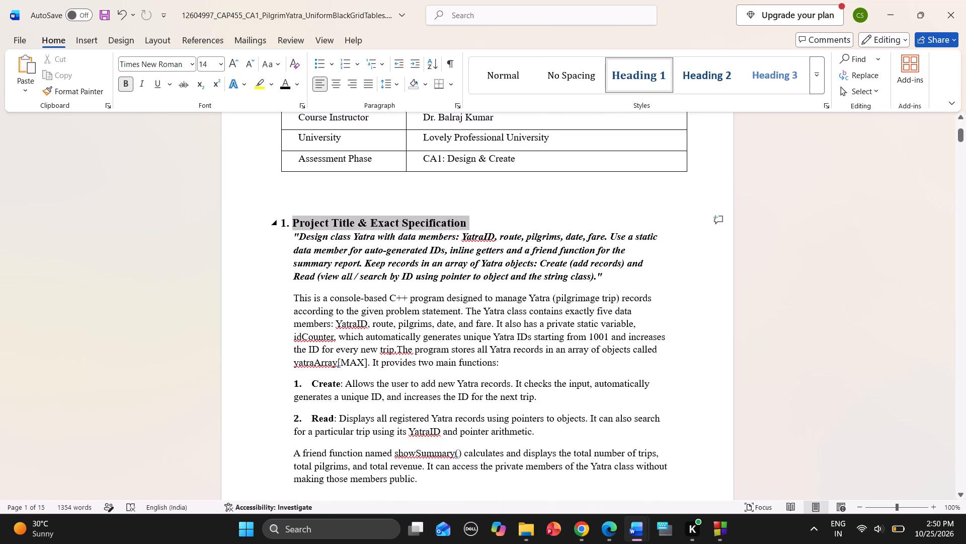
drag(435, 217, 454, 217)
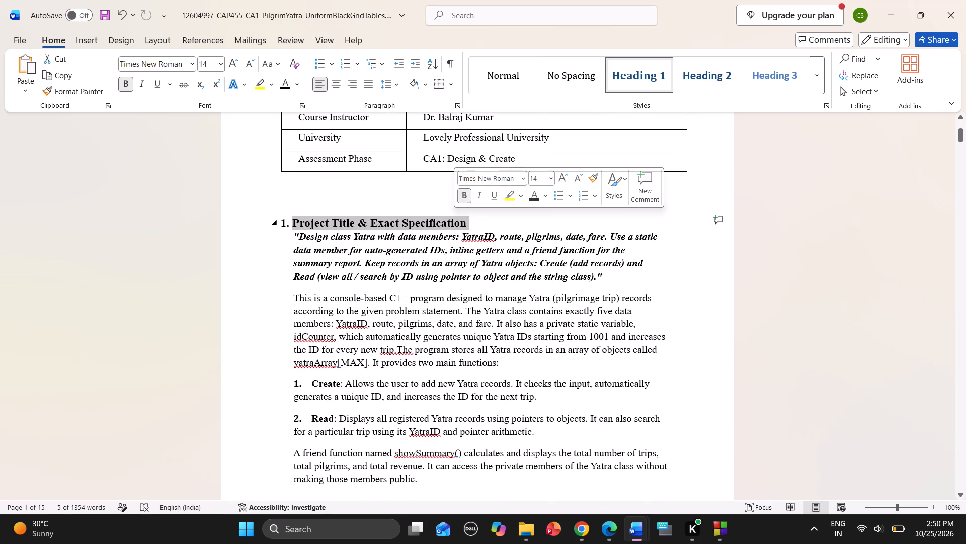
click(490, 226)
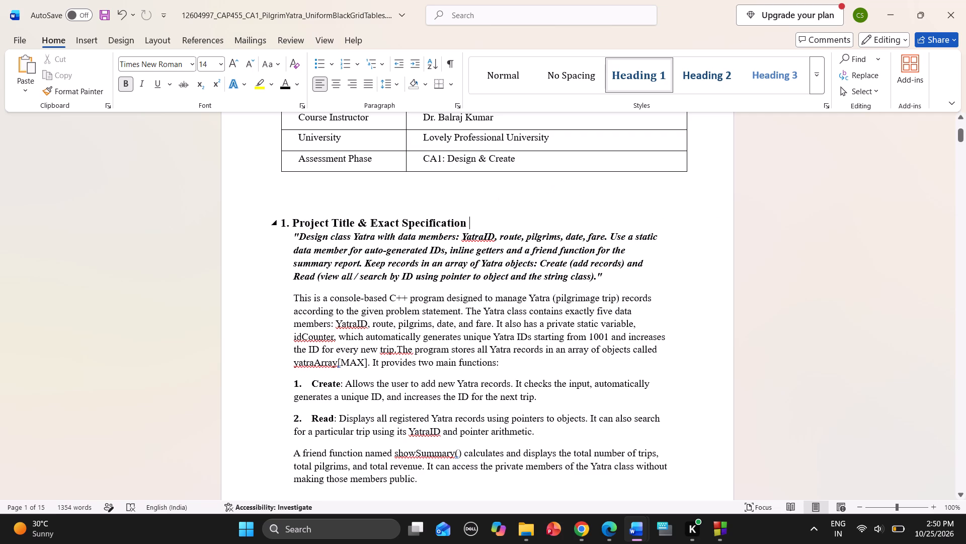
scroll(480, 226, up, 1)
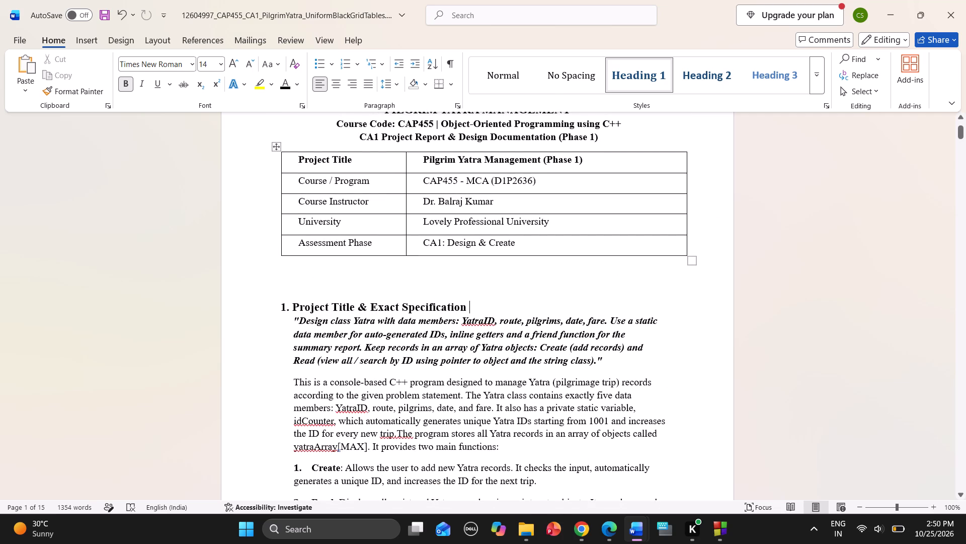
scroll(480, 226, down, 1)
scroll(441, 247, down, 1)
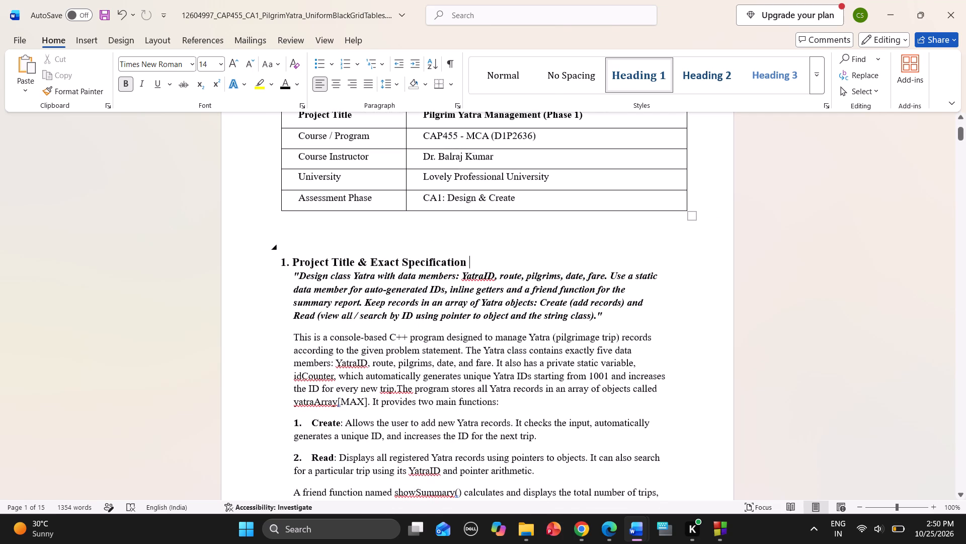
scroll(443, 255, down, 1)
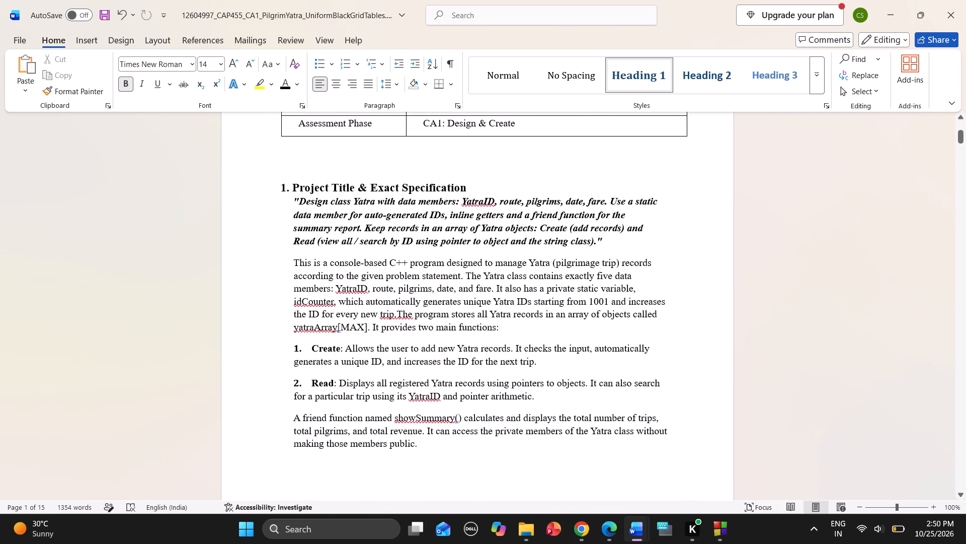
scroll(443, 255, down, 2)
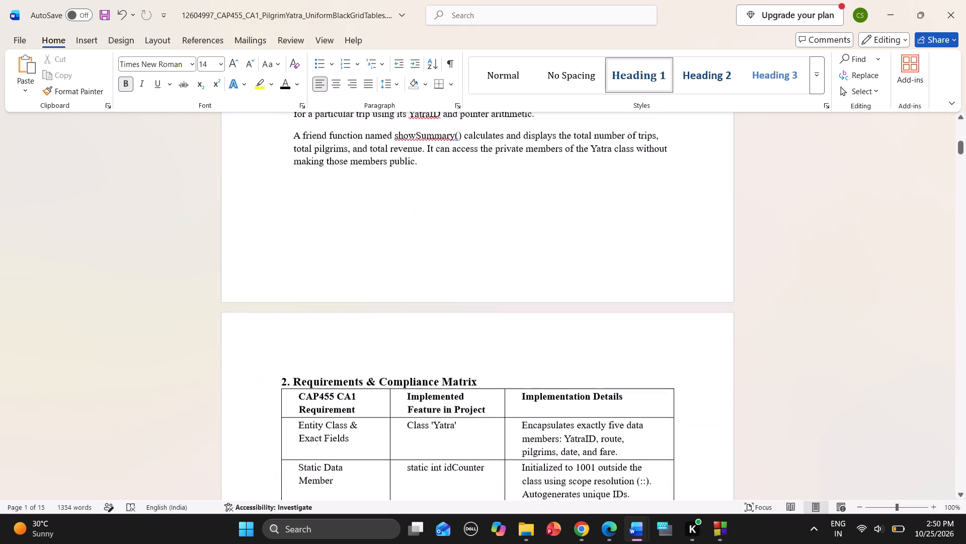
Delete "CAP455" from the first column header of the Requirements & Compliance Matrix table in section 2.
scroll(410, 255, down, 3)
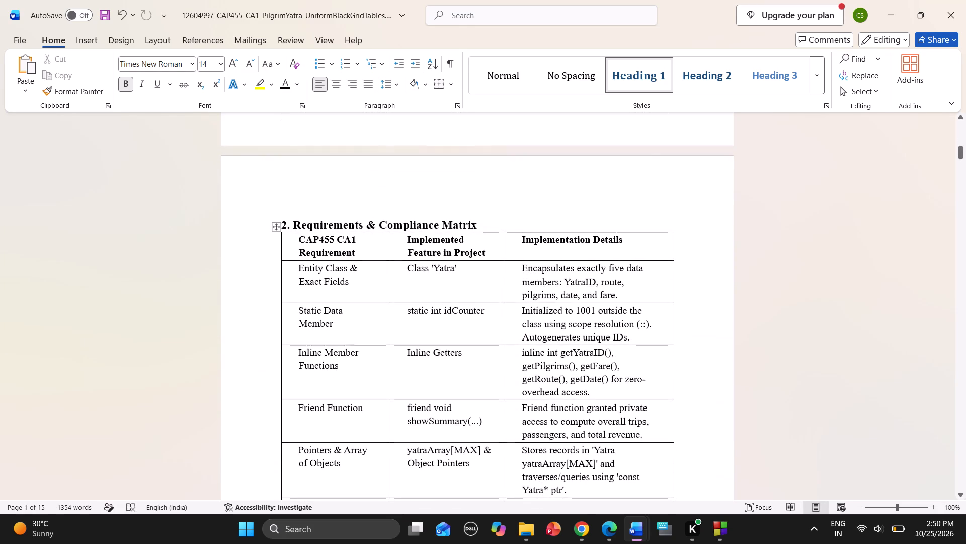
scroll(410, 255, down, 2)
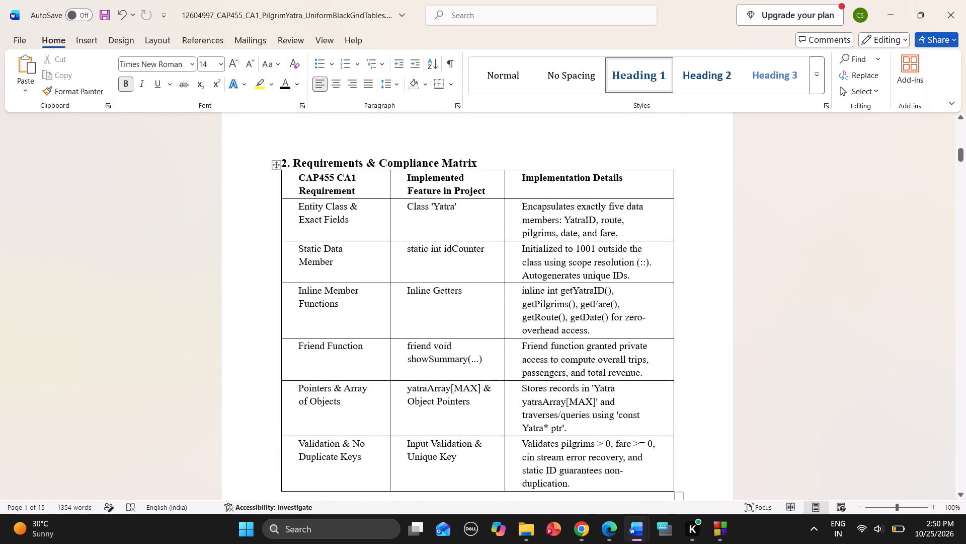
scroll(410, 255, down, 1)
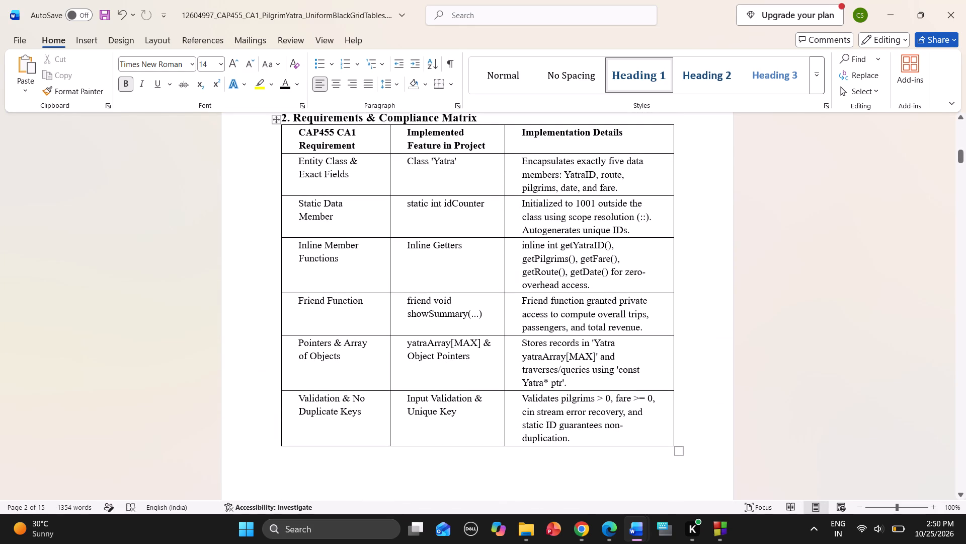
click(338, 132)
key(BackSpace)
key(BackSpace)
key(BackSpace)
key(BackSpace)
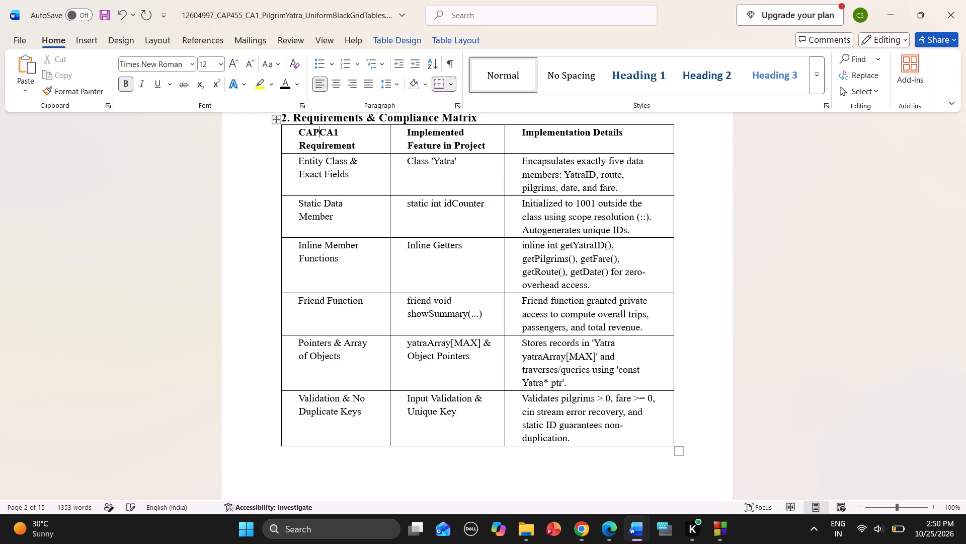
key(BackSpace)
key(BackSpace)
key(BackSpace)
key(BackSpace)
Fit the matrix's first column header on one line as "CA1 Requirement", removing its left indent and keeping a space between the words.
click(297, 145)
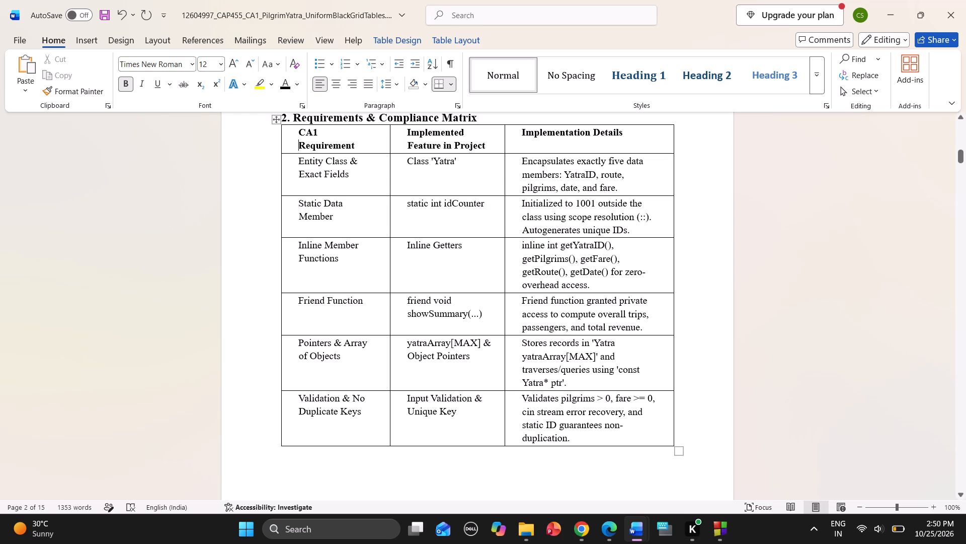
key(BackSpace)
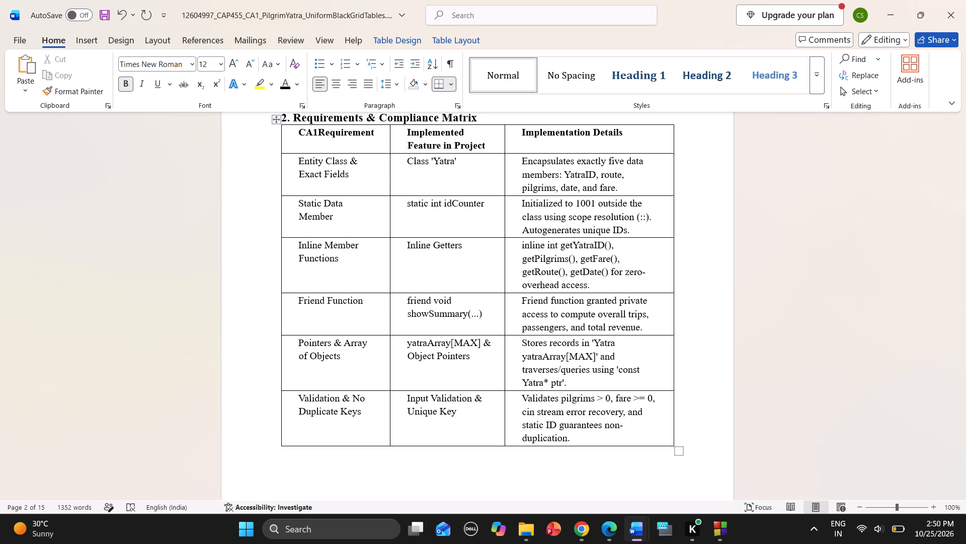
key(space)
key(BackSpace)
click(298, 132)
key(BackSpace)
key(BackSpace)
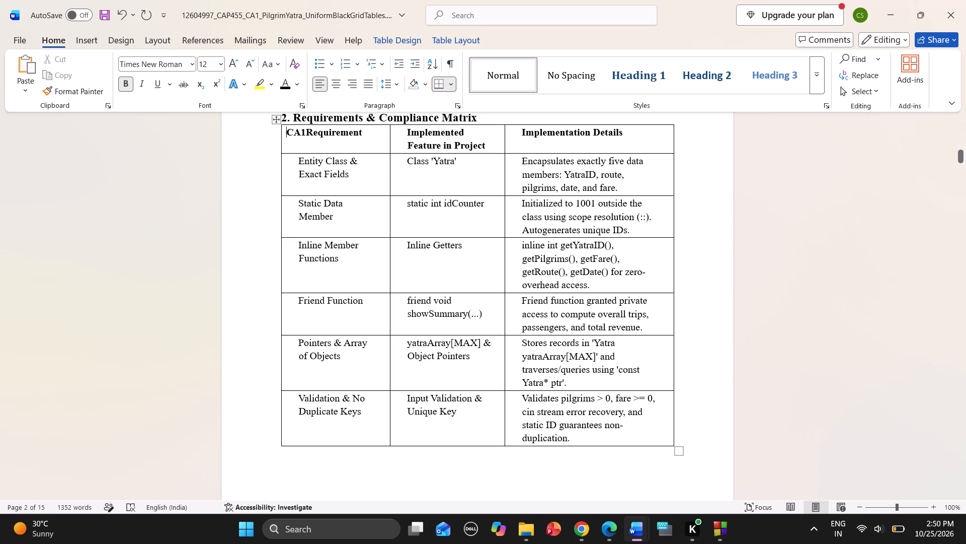
key(Right)
key(Right)
key(Right)
key(space)
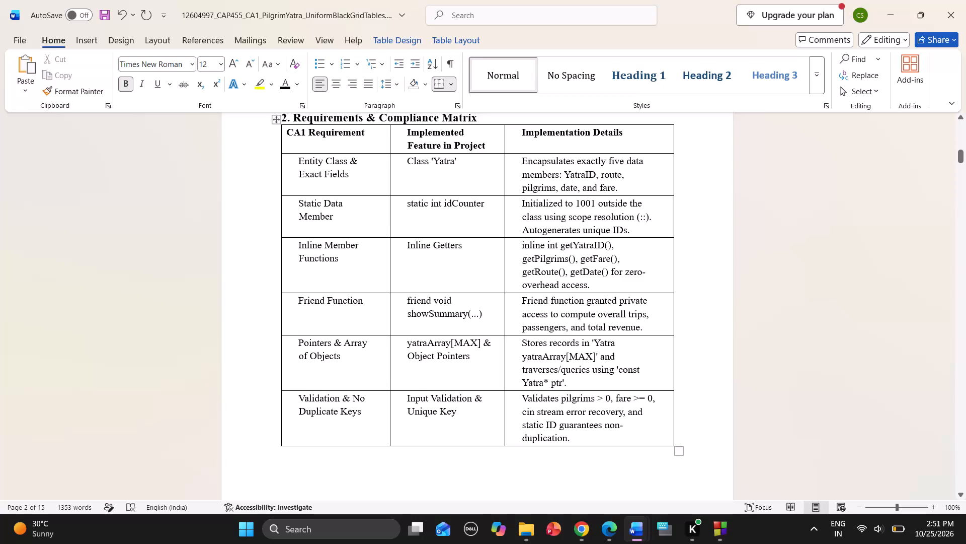
Review the rest of the compliance matrix, the class data members table, and section 4's UML class diagram with its heading and introduction.
scroll(289, 132, down, 1)
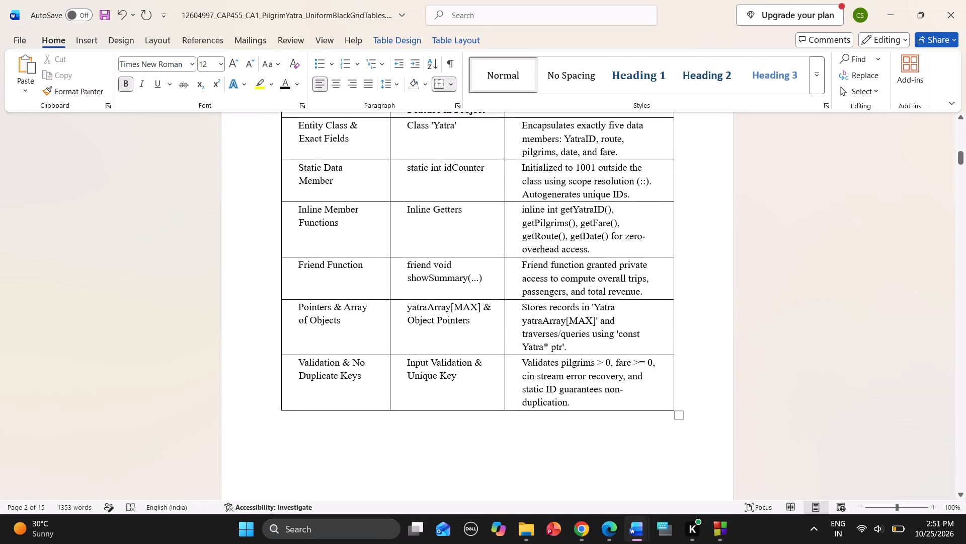
scroll(341, 222, down, 3)
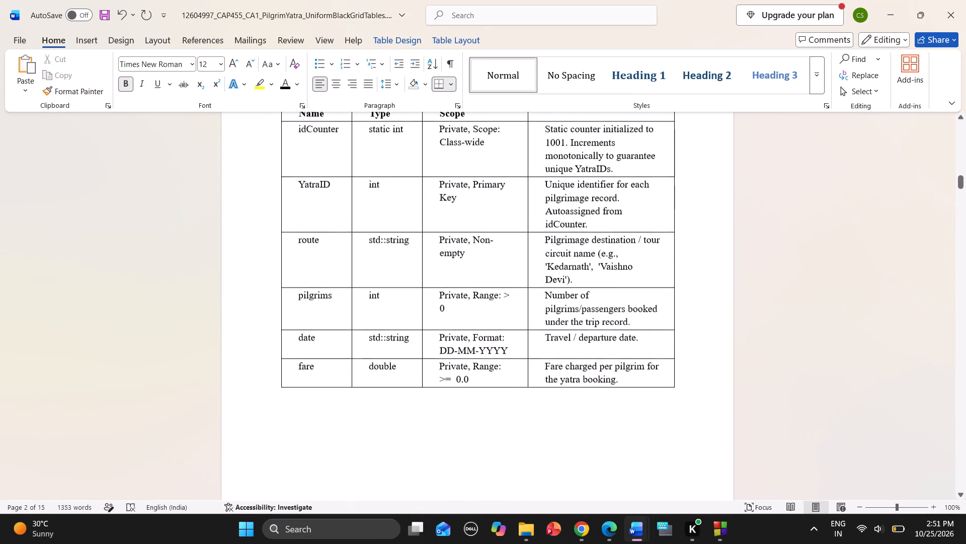
scroll(341, 222, up, 1)
scroll(341, 222, down, 1)
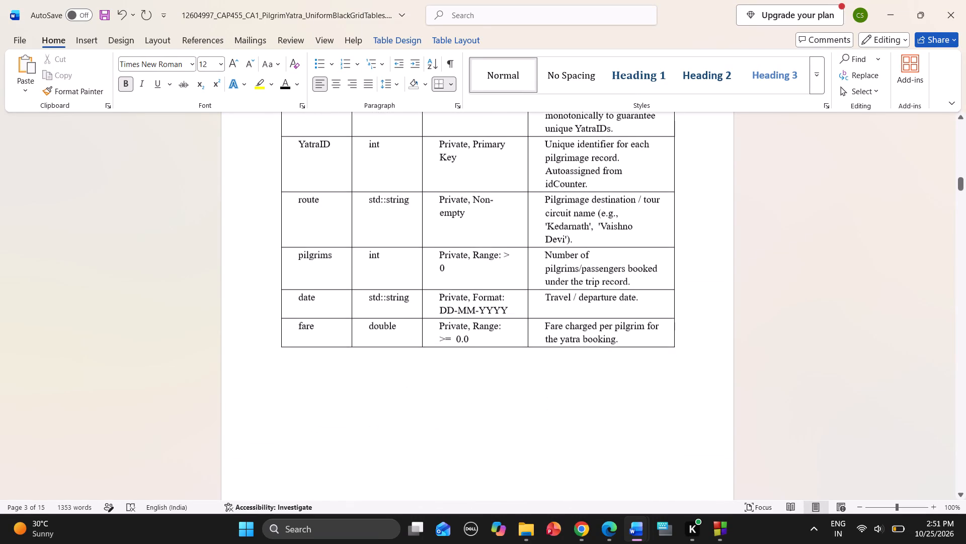
scroll(341, 222, down, 4)
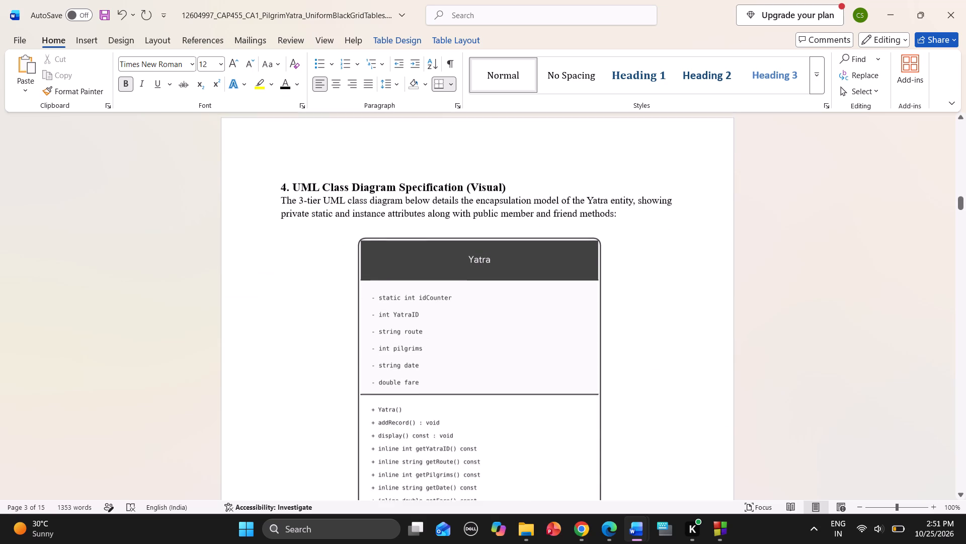
scroll(341, 222, down, 1)
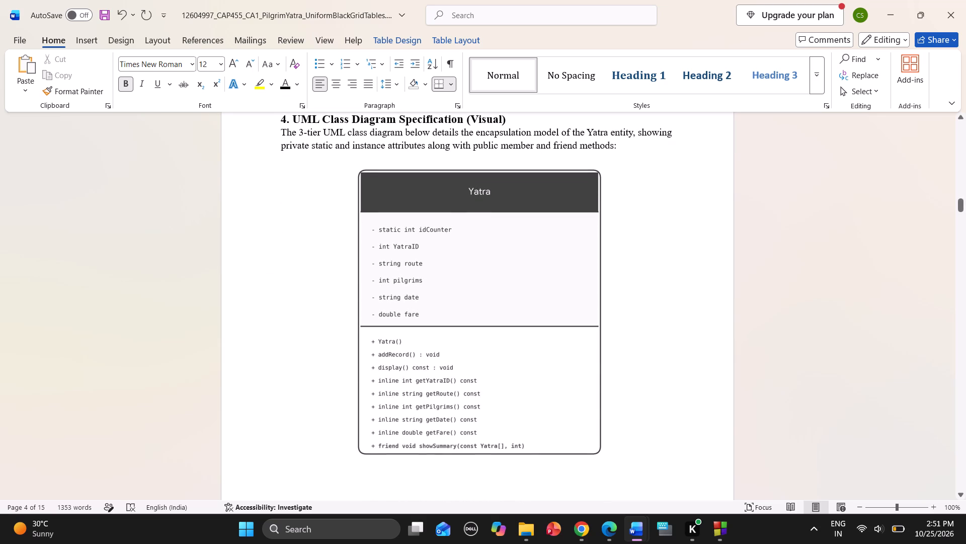
drag(621, 148, 577, 131)
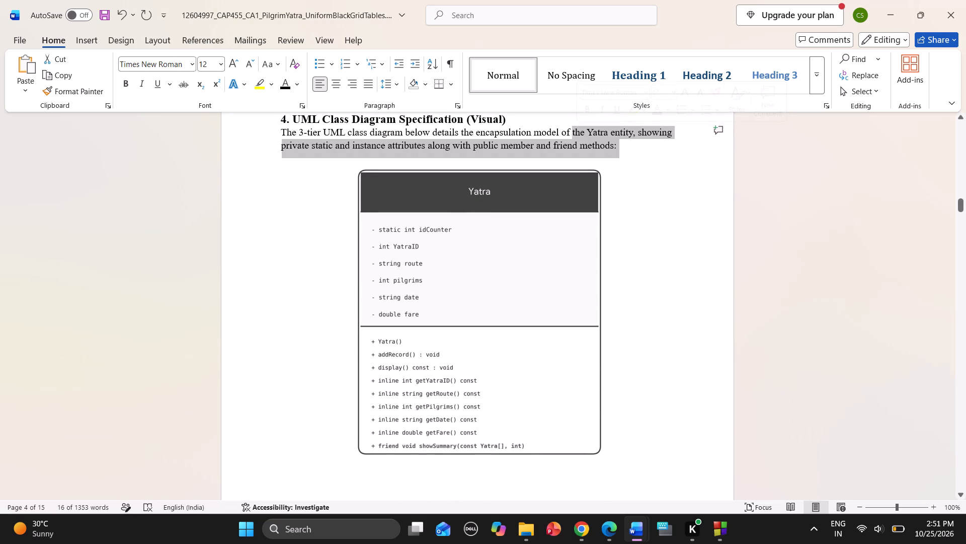
click(656, 169)
scroll(656, 169, up, 1)
drag(510, 186, 468, 190)
click(643, 232)
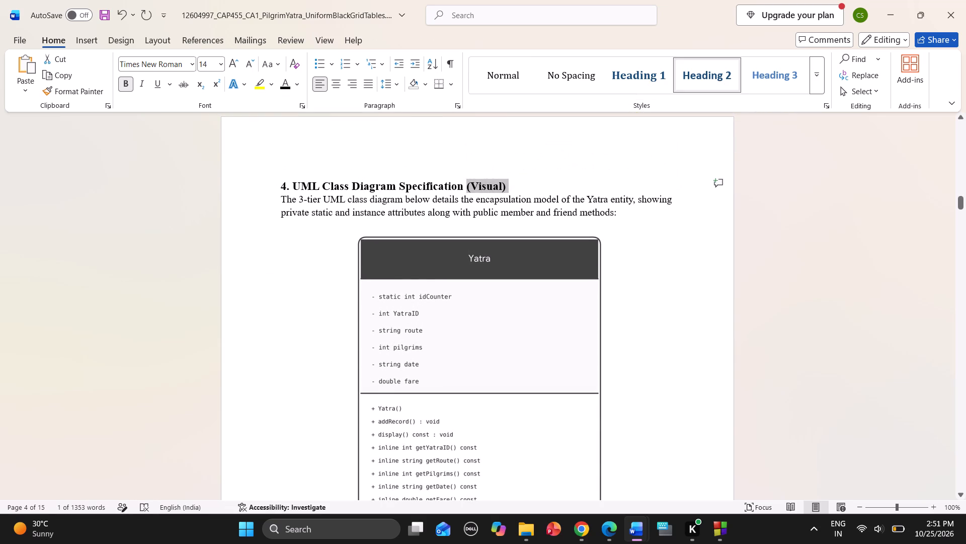
Review the rest of the report: flowchart, data flow diagrams, C++ source code, output screenshots and the Conclusion.
scroll(643, 232, down, 4)
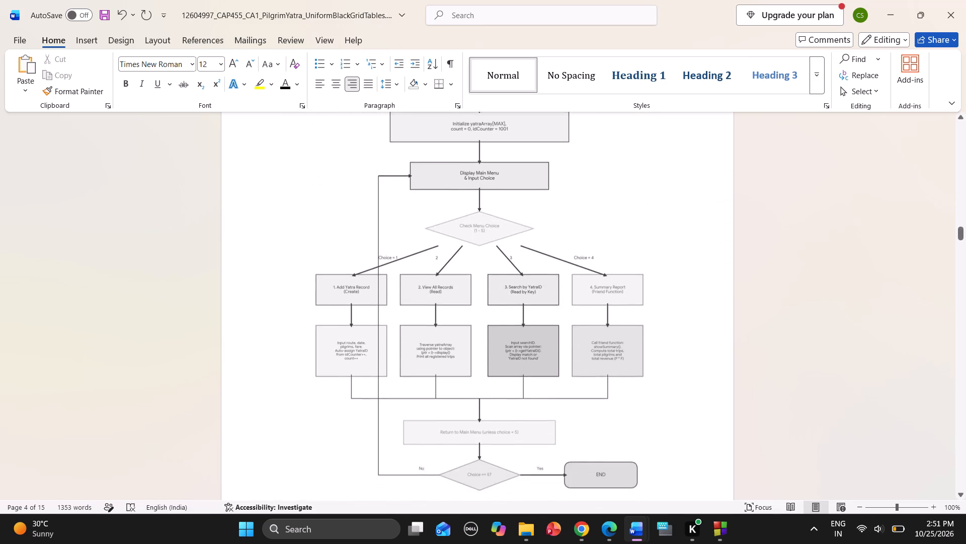
scroll(643, 232, down, 3)
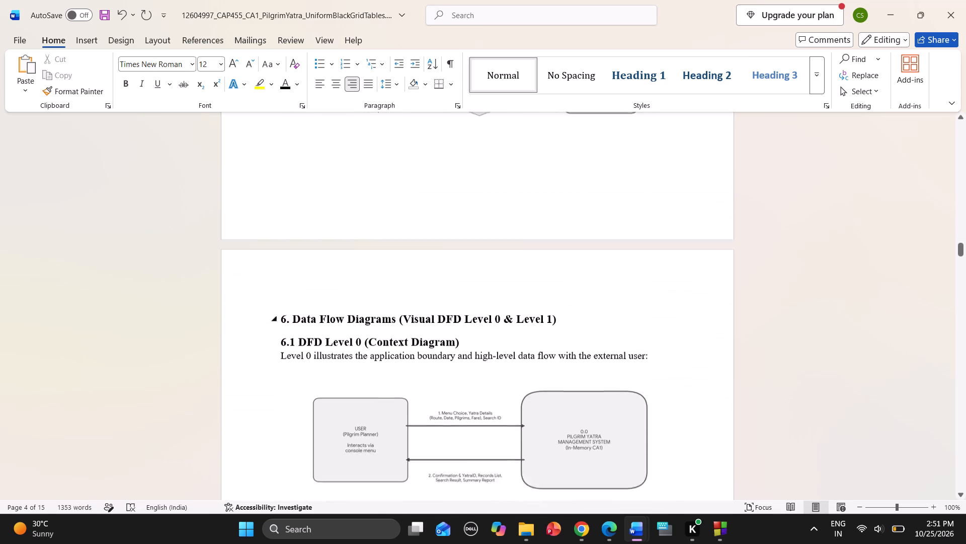
scroll(643, 232, down, 3)
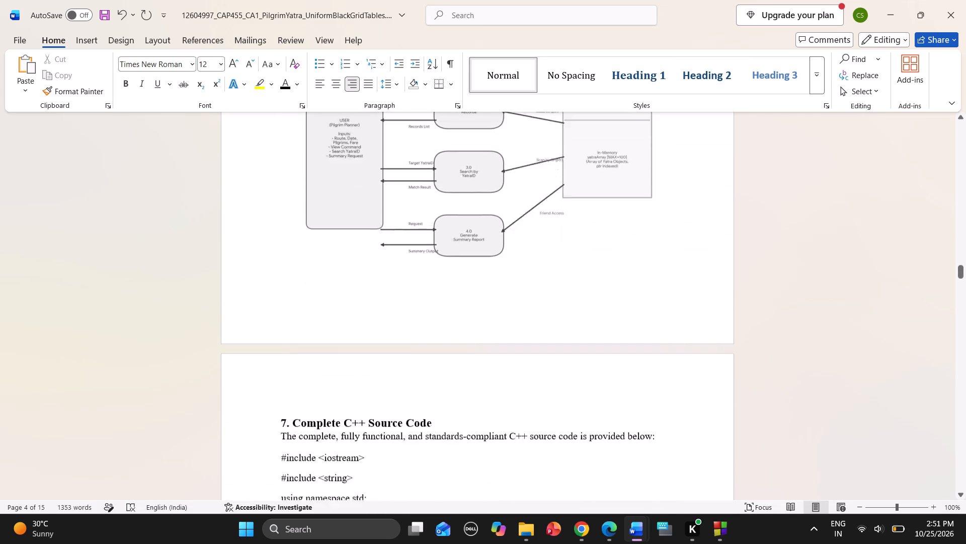
scroll(643, 232, down, 5)
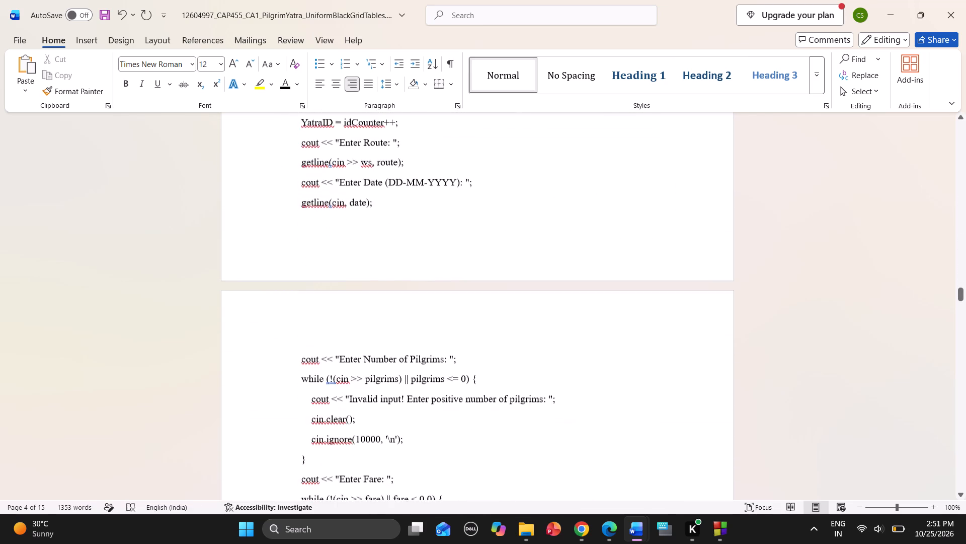
scroll(643, 232, down, 5)
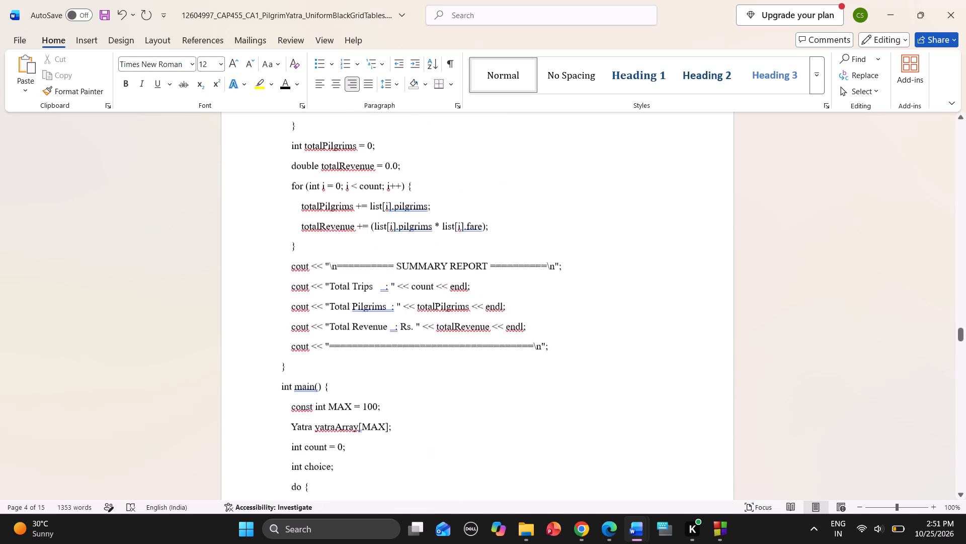
scroll(643, 232, down, 5)
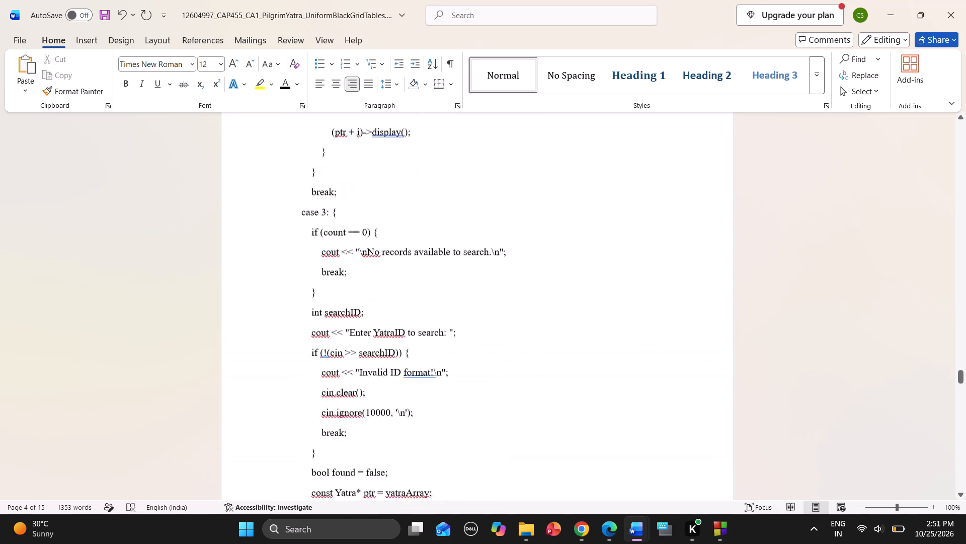
scroll(643, 232, down, 4)
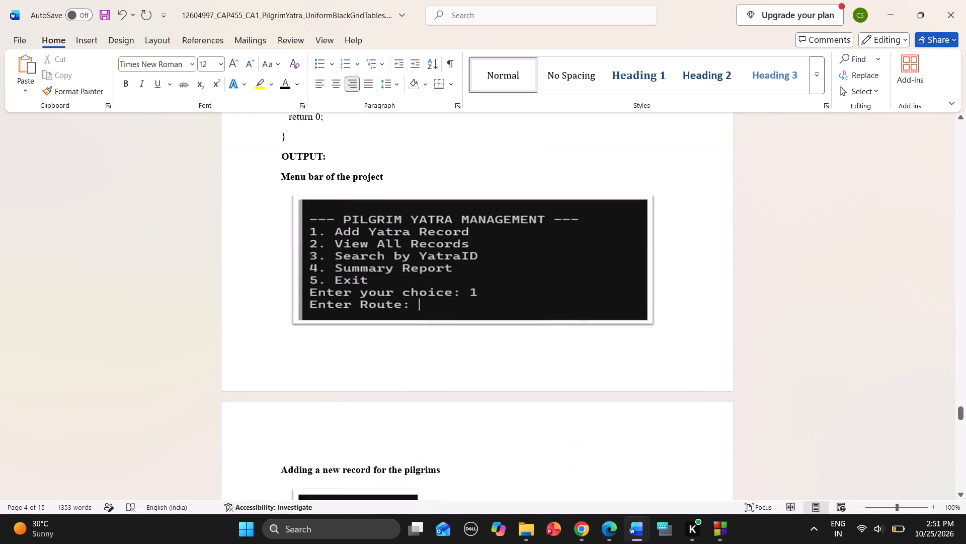
scroll(643, 232, down, 2)
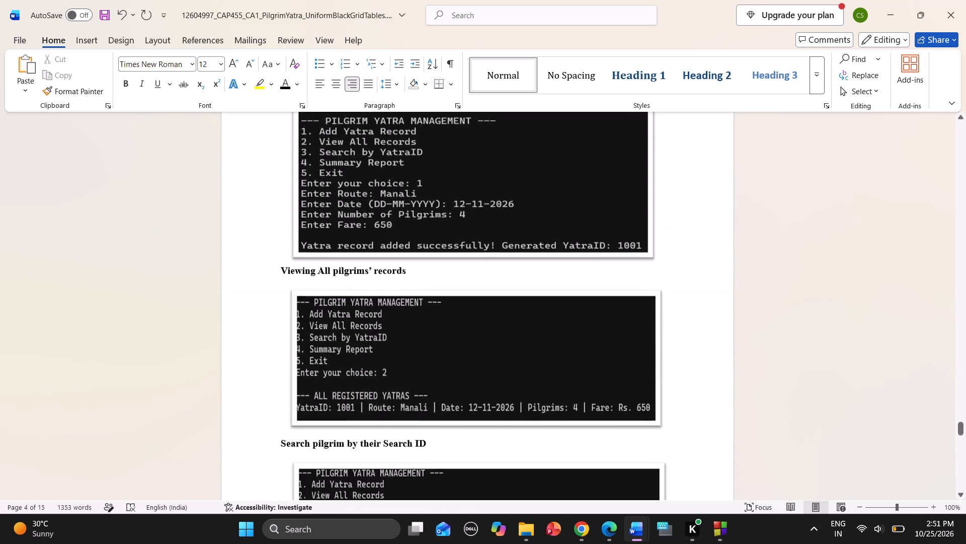
scroll(643, 232, down, 3)
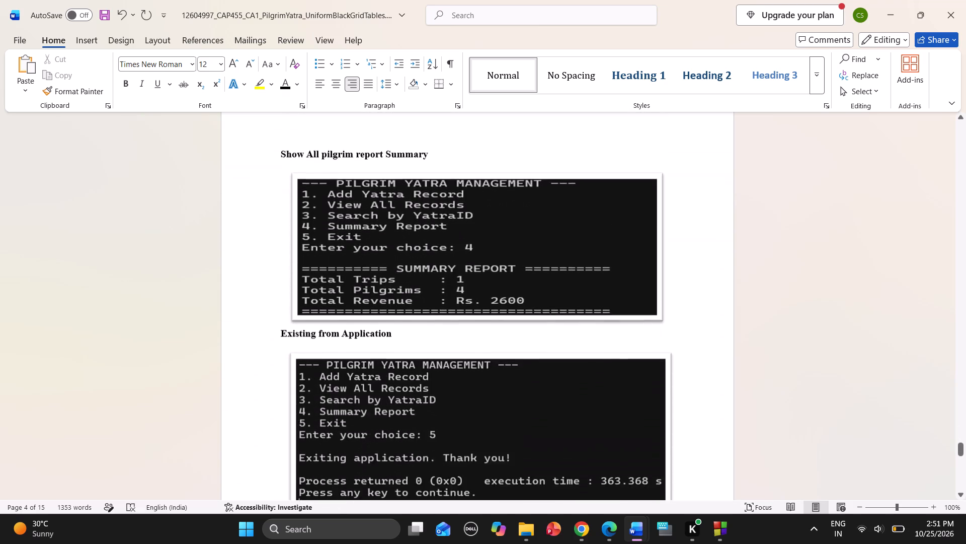
scroll(643, 232, down, 4)
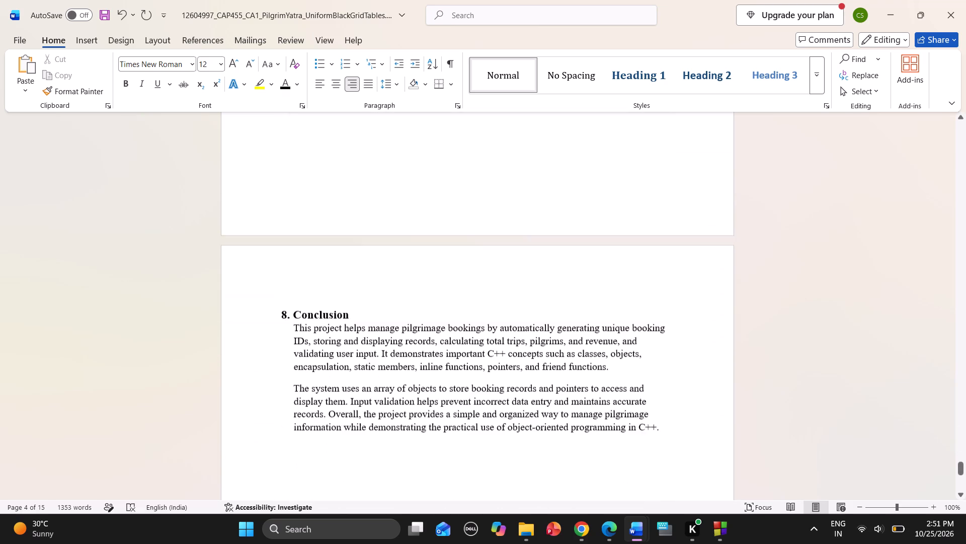
scroll(643, 232, up, 2)
scroll(643, 232, down, 2)
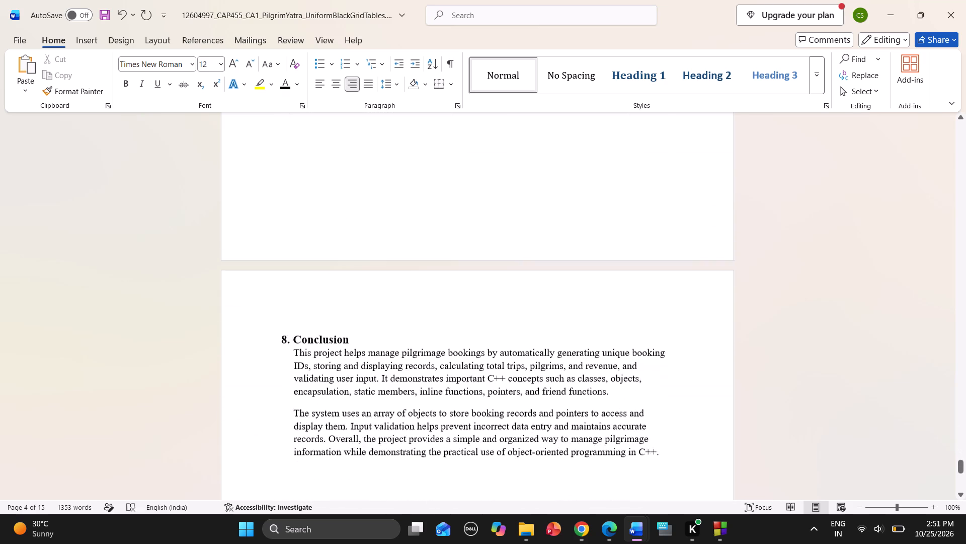
scroll(643, 232, down, 2)
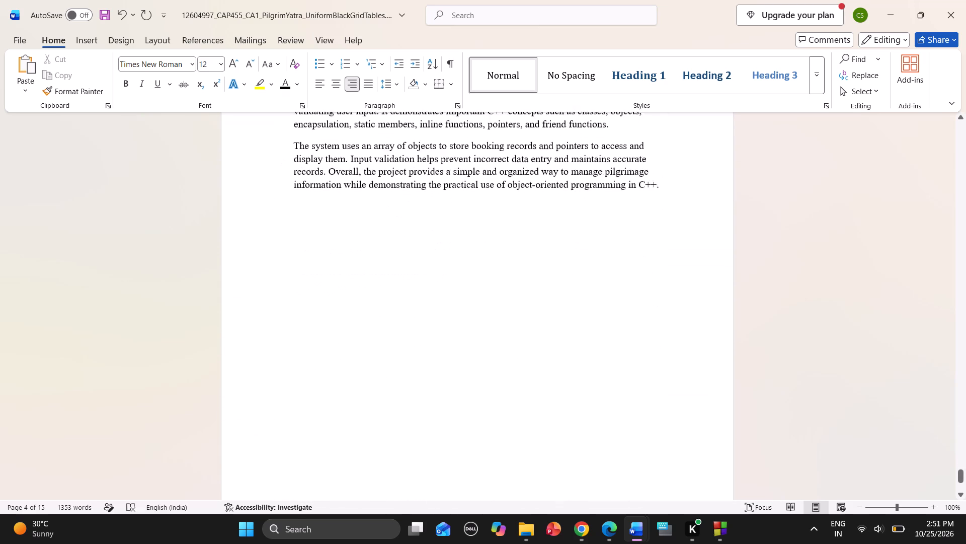
scroll(643, 232, down, 1)
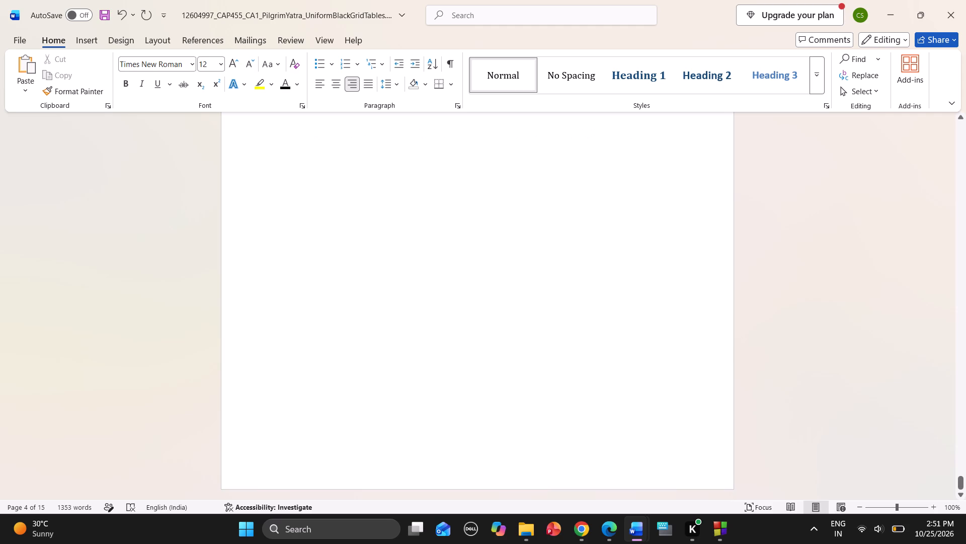
Save the report as a PDF in the C++PROJECT folder, shortening the file name so it ends with "CAP455_CA1_PilgrimYatra".
click(22, 40)
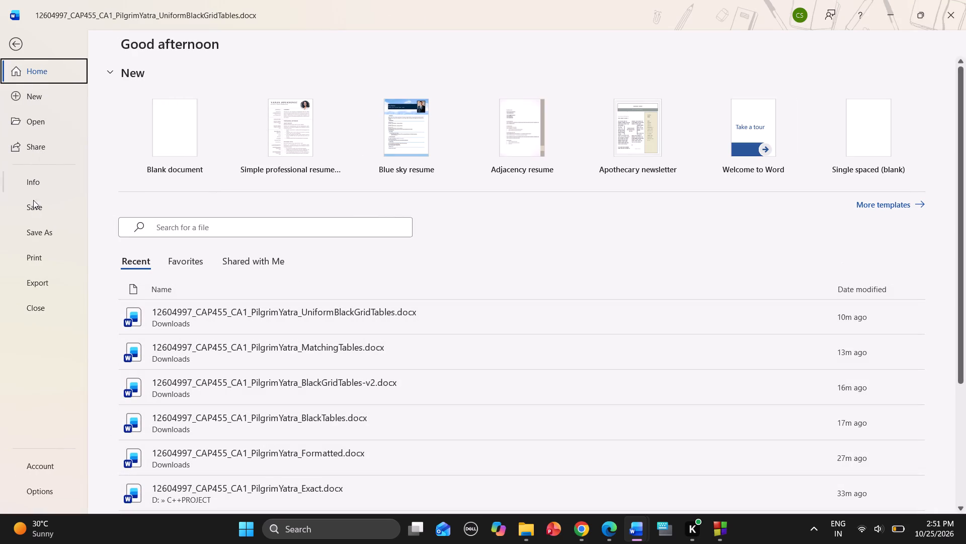
click(42, 230)
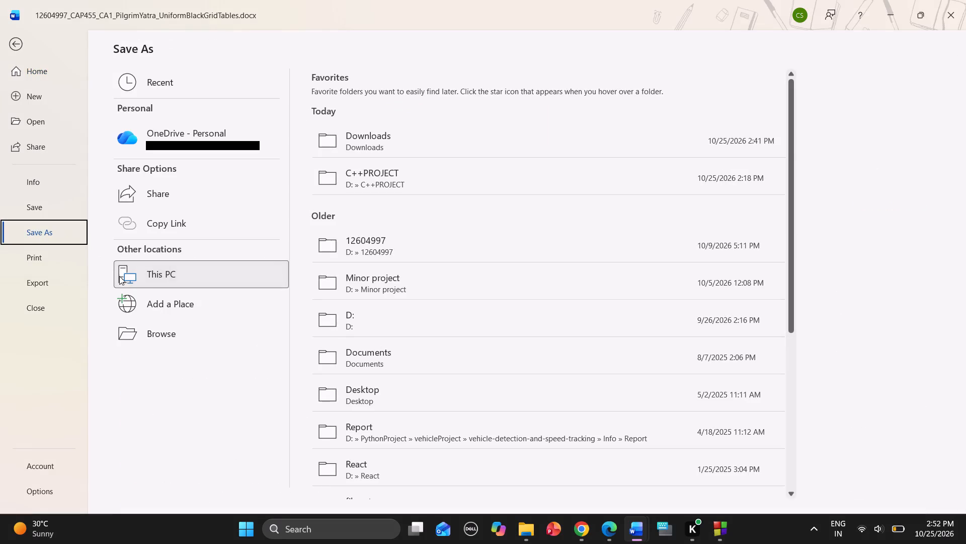
click(166, 331)
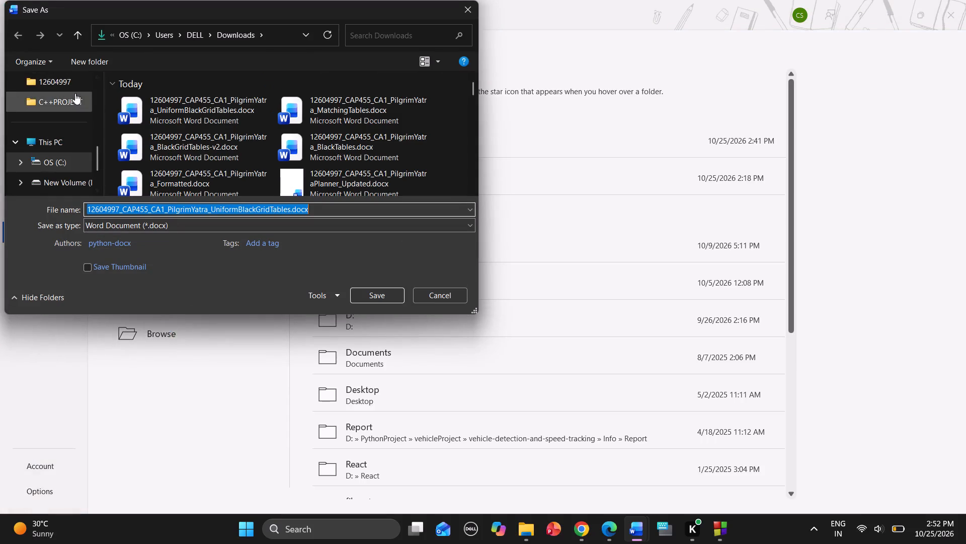
click(72, 111)
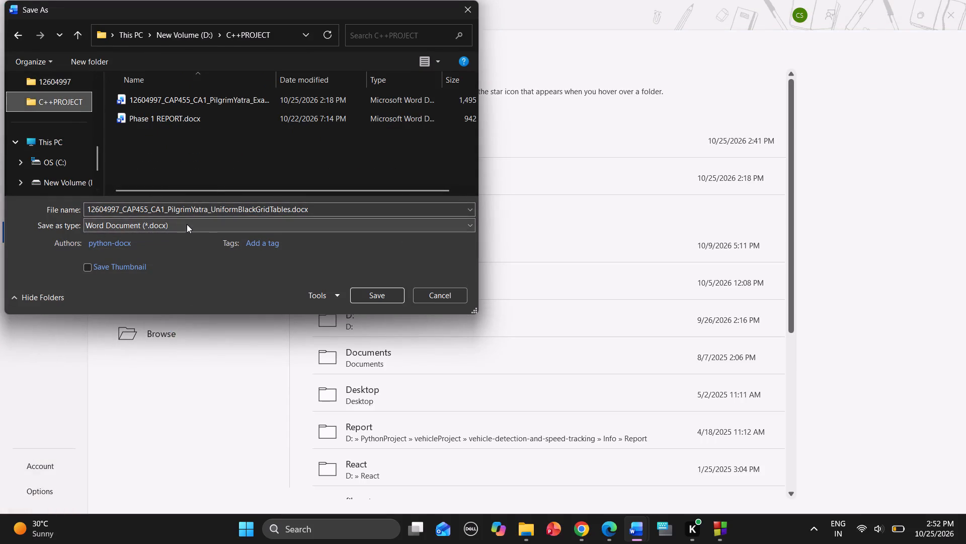
click(291, 211)
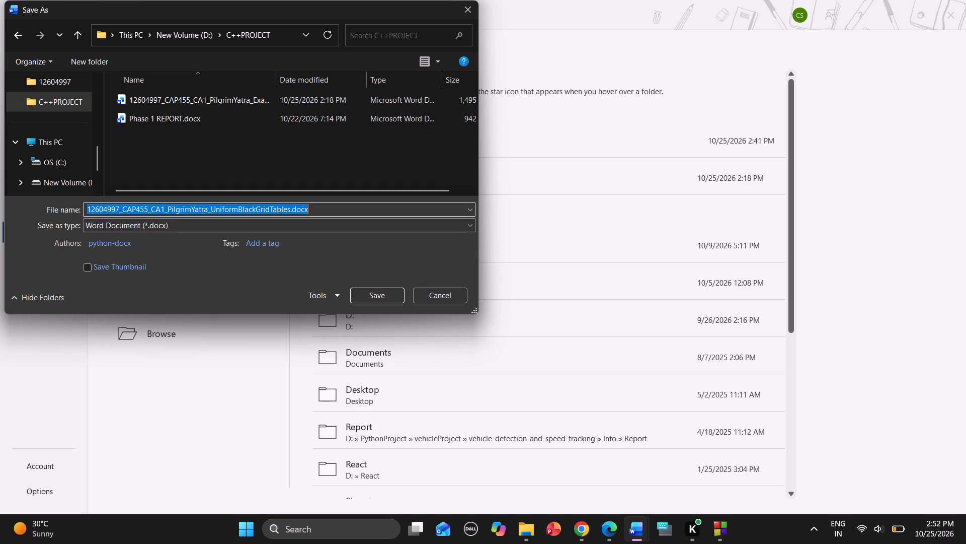
click(291, 211)
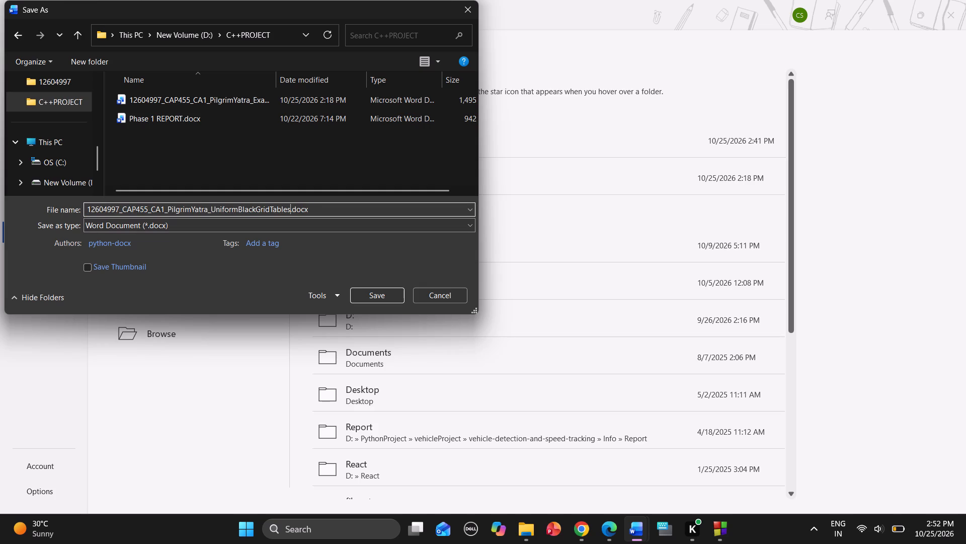
key(BackSpace)
key(BackSpace)
key(BackSpace)
key(BackSpace)
key(BackSpace)
key(BackSpace)
key(BackSpace)
key(BackSpace)
key(BackSpace)
key(BackSpace)
key(BackSpace)
key(BackSpace)
key(BackSpace)
key(BackSpace)
key(BackSpace)
key(BackSpace)
key(BackSpace)
key(BackSpace)
key(BackSpace)
key(BackSpace)
key(BackSpace)
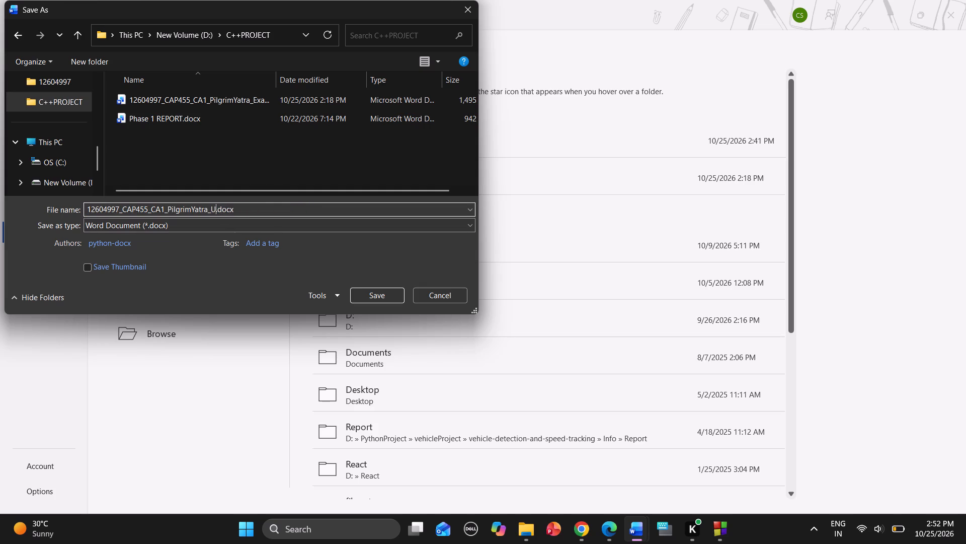
key(BackSpace)
key(BackSpace)
click(296, 221)
click(118, 299)
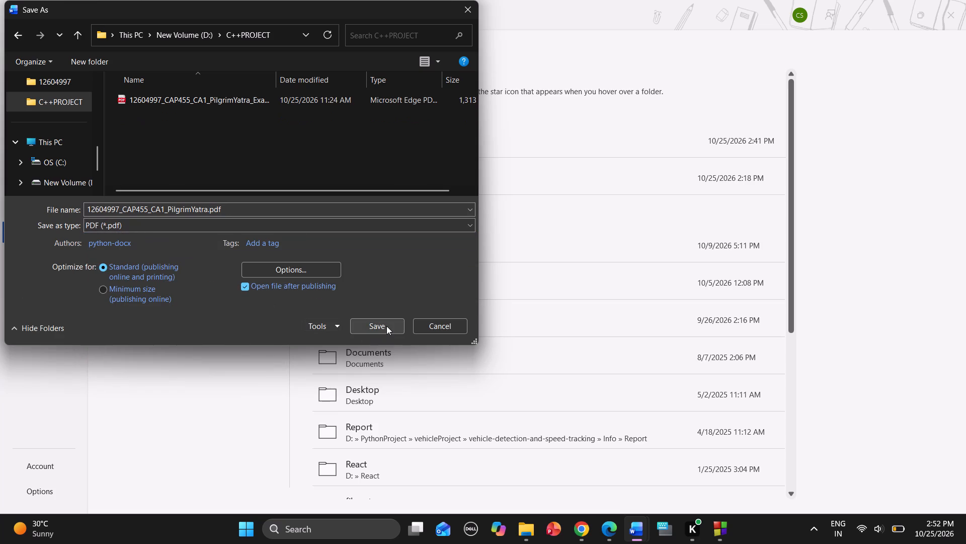
click(386, 326)
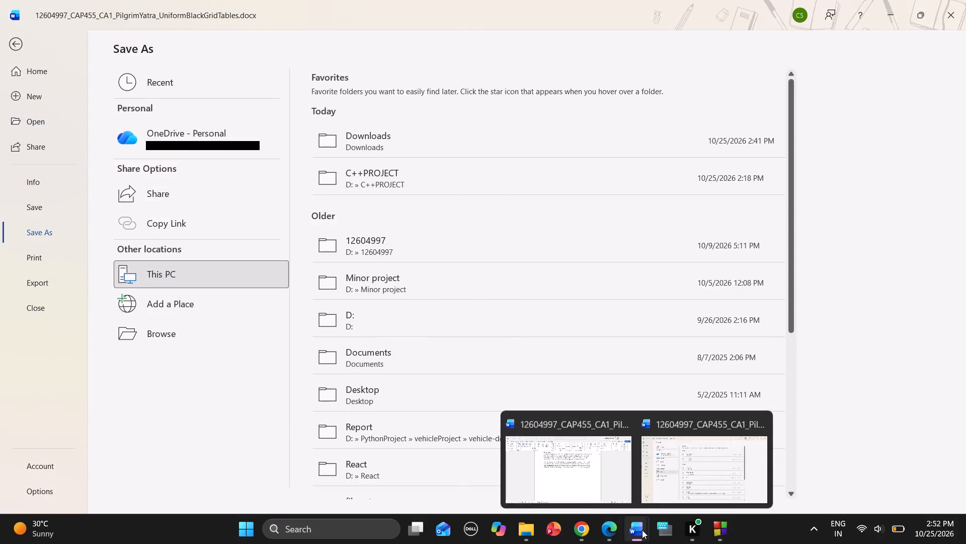
Switch back to the report in Word and save it under its current name.
click(680, 472)
scroll(510, 354, up, 1)
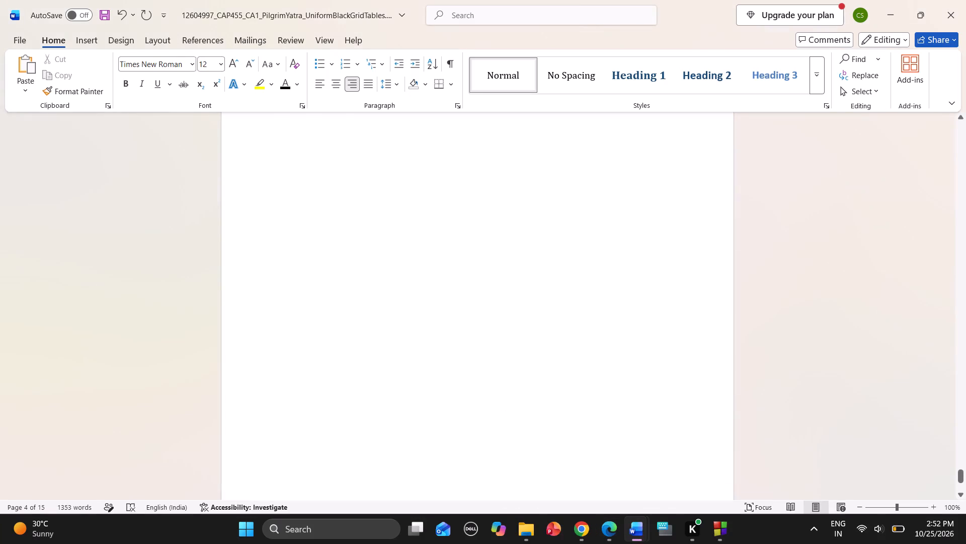
scroll(510, 354, up, 2)
click(15, 43)
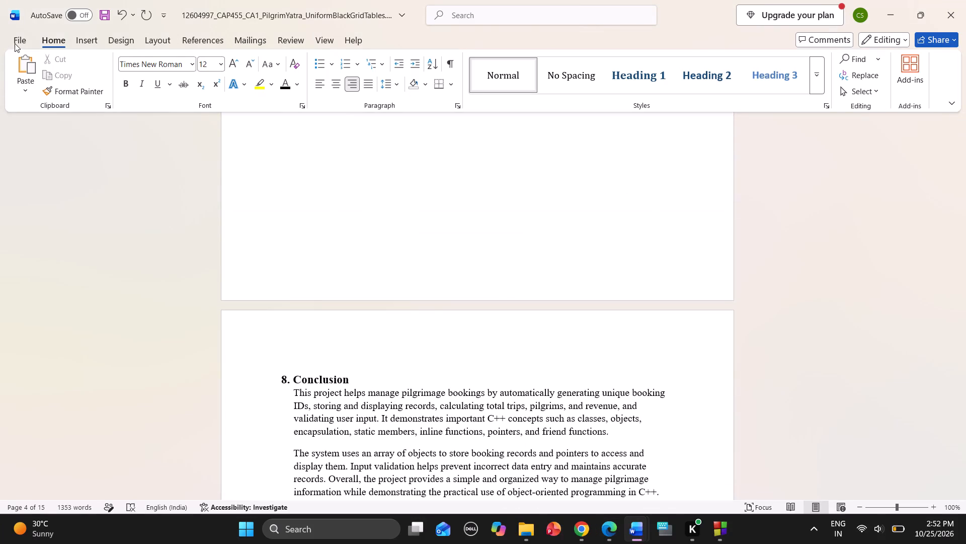
click(37, 209)
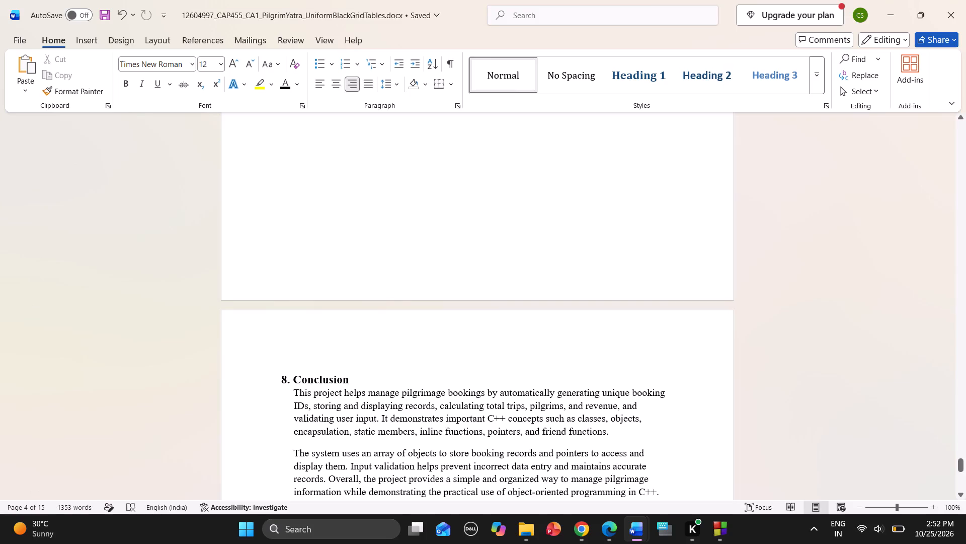
Save a Word copy of the report in the C++PROJECT folder, keeping the existing "UniformBlackGridTables" file name.
click(15, 40)
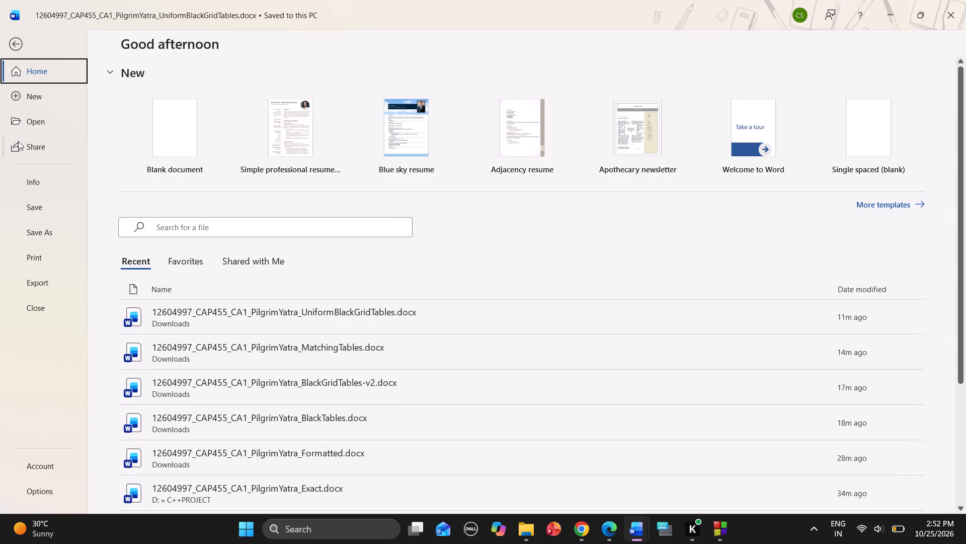
click(42, 235)
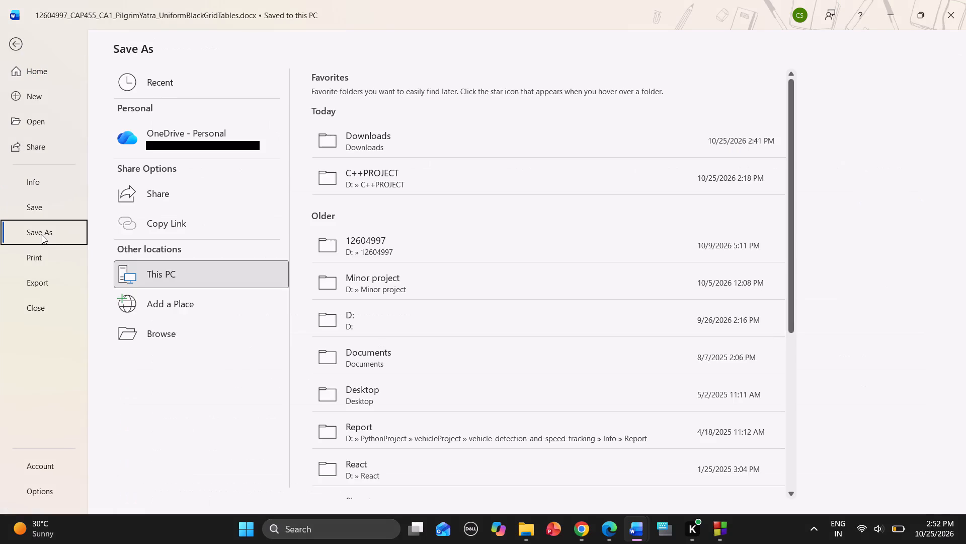
click(159, 331)
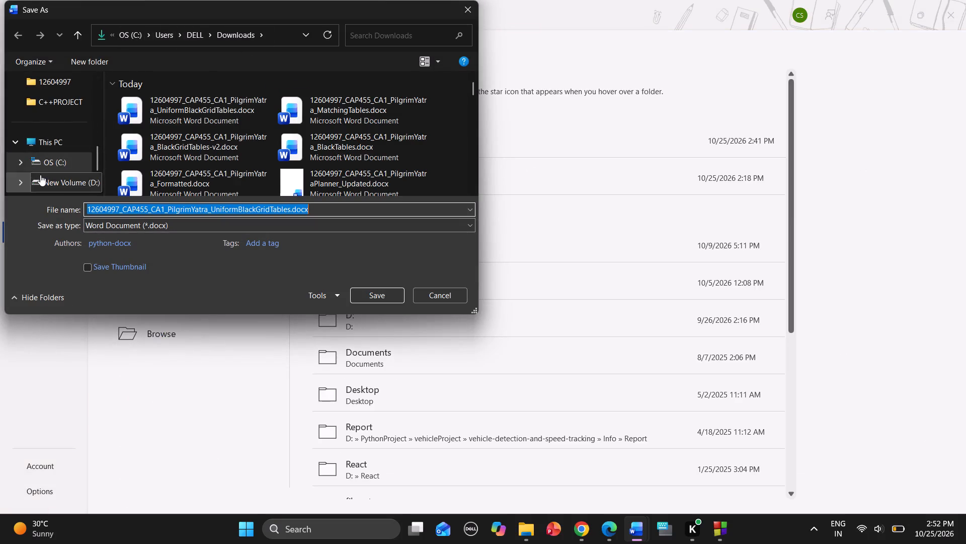
click(53, 98)
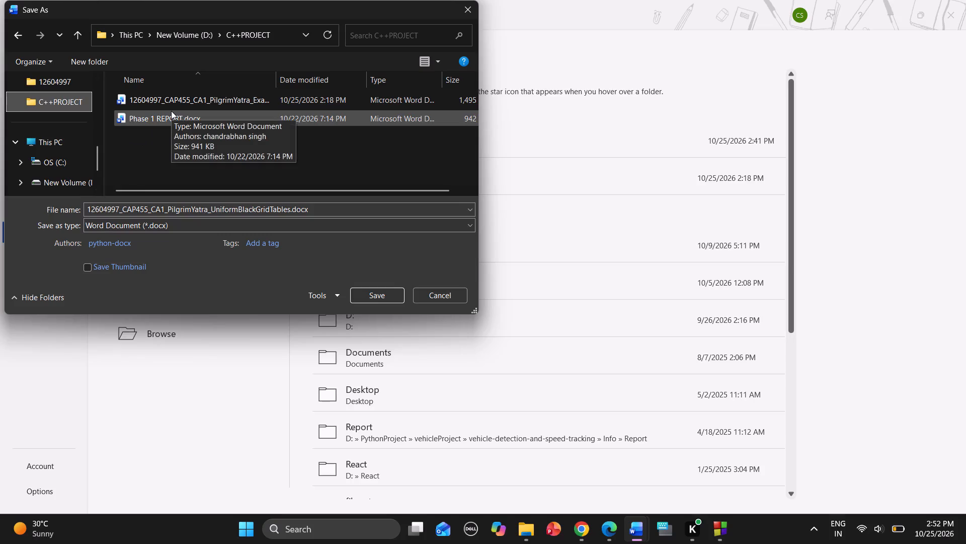
click(385, 297)
Switch to File Explorer and delete "Phase 1 REPORT.docx" from the C++PROJECT folder.
click(526, 537)
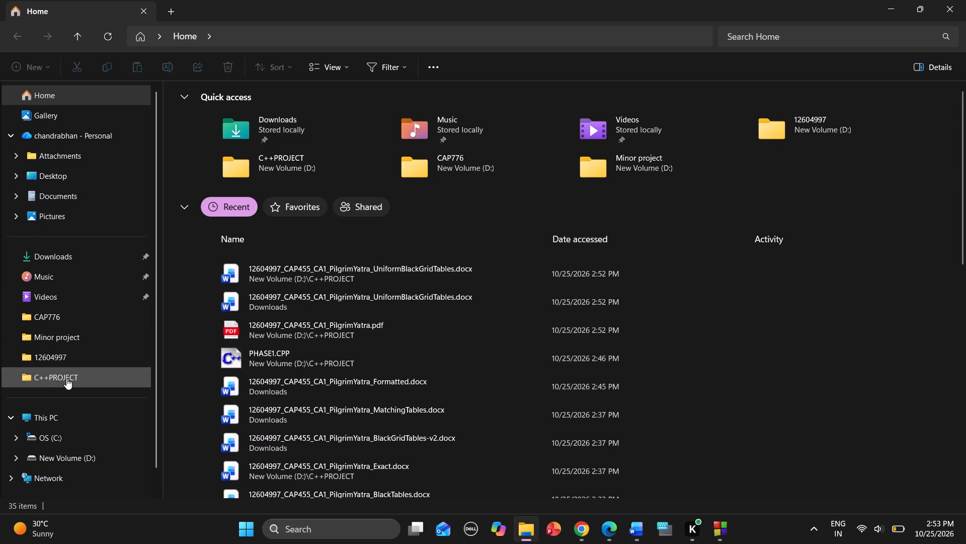
click(66, 378)
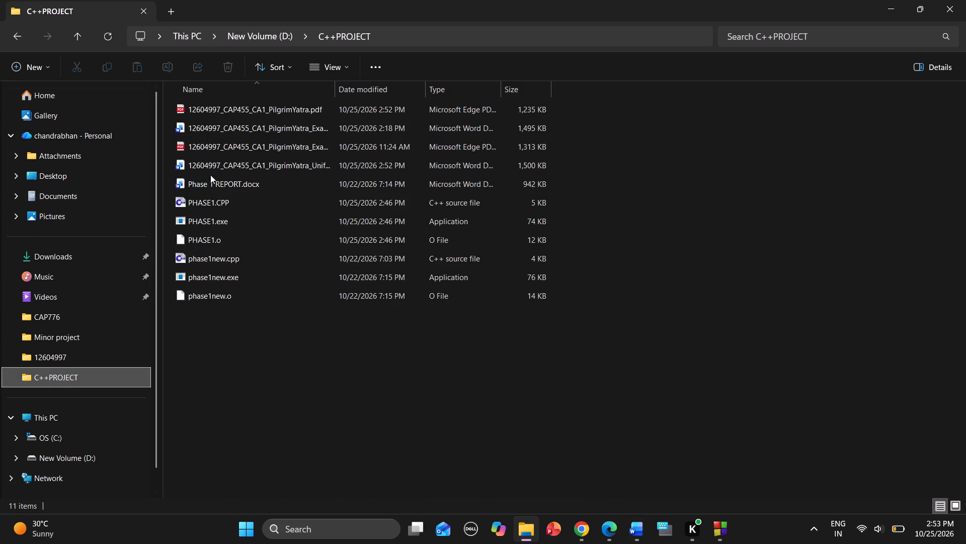
click(241, 183)
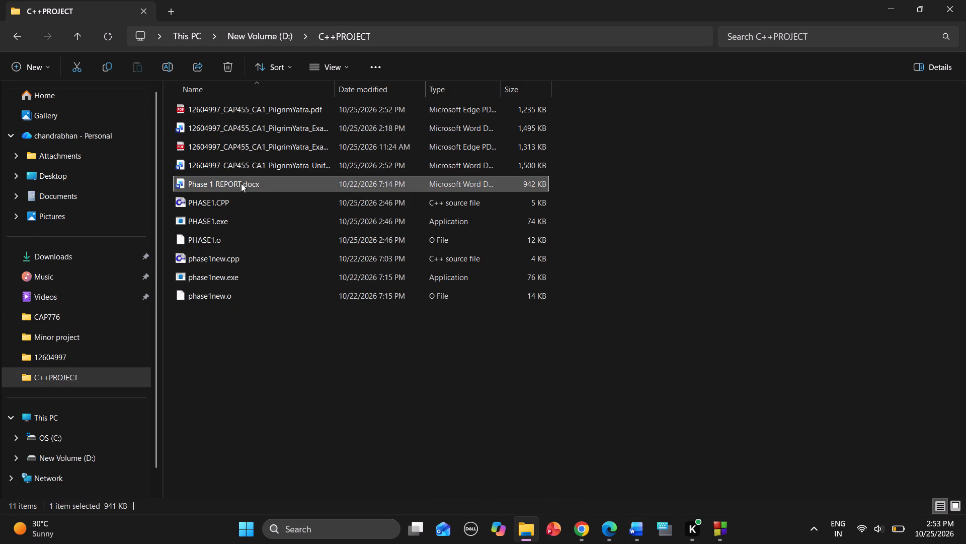
click(225, 66)
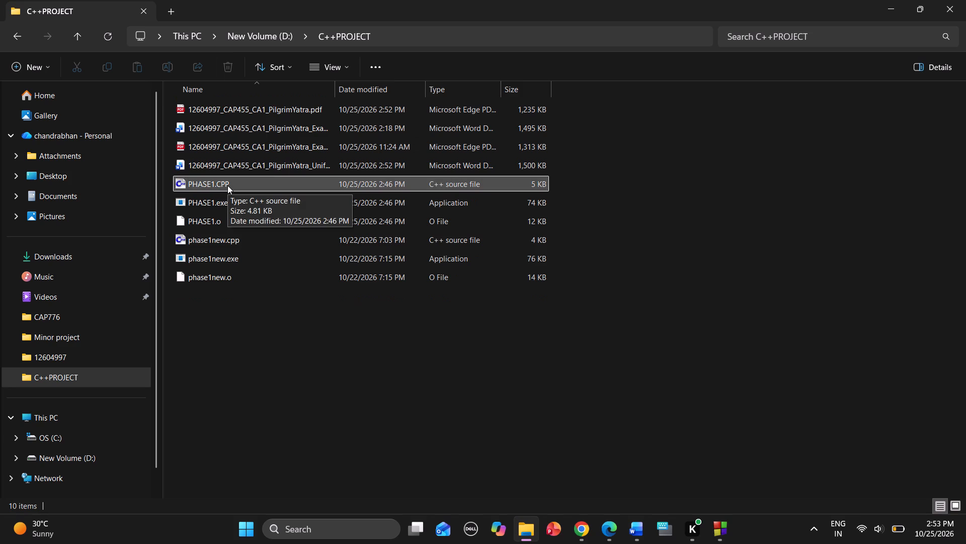
Delete phase1new.cpp, phase1new.exe and phase1new.o from the C++PROJECT folder.
click(211, 245)
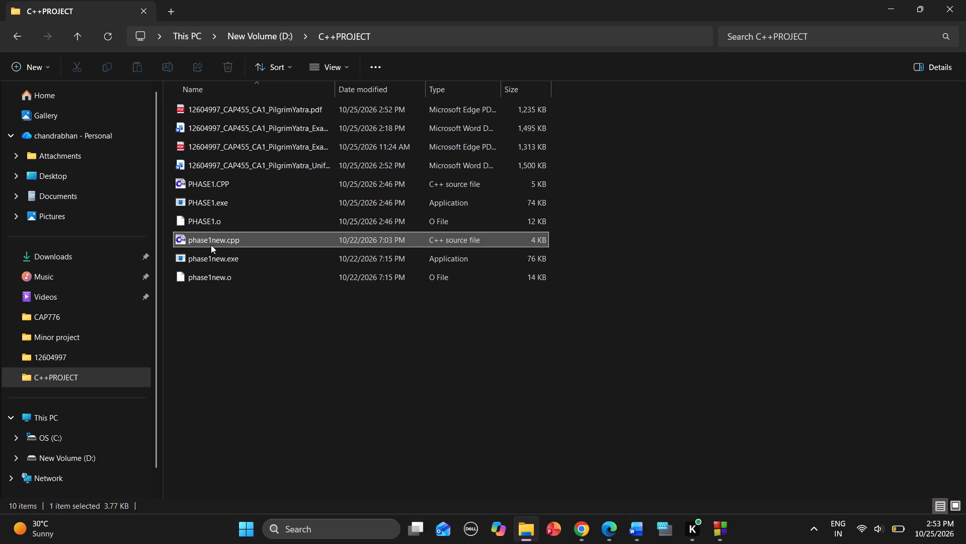
click(225, 67)
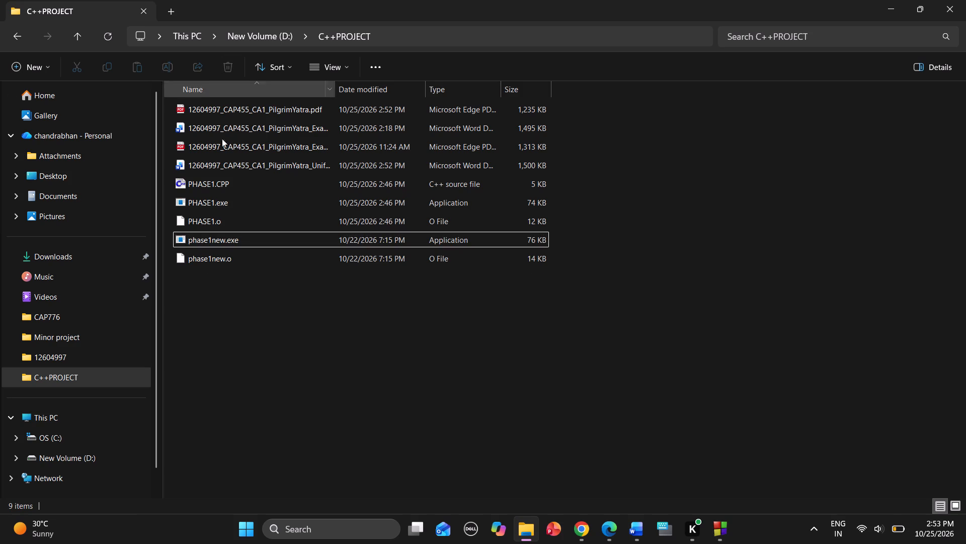
click(217, 244)
click(221, 70)
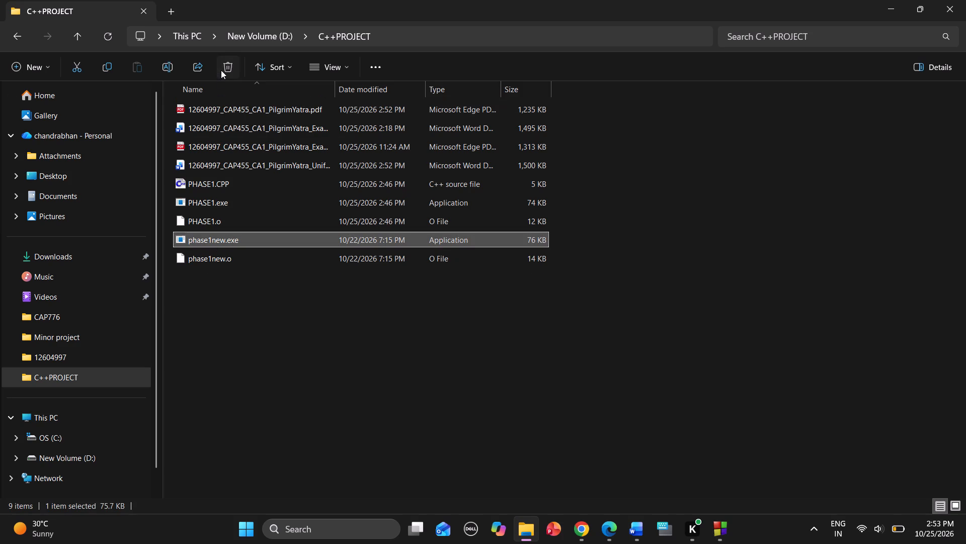
click(239, 236)
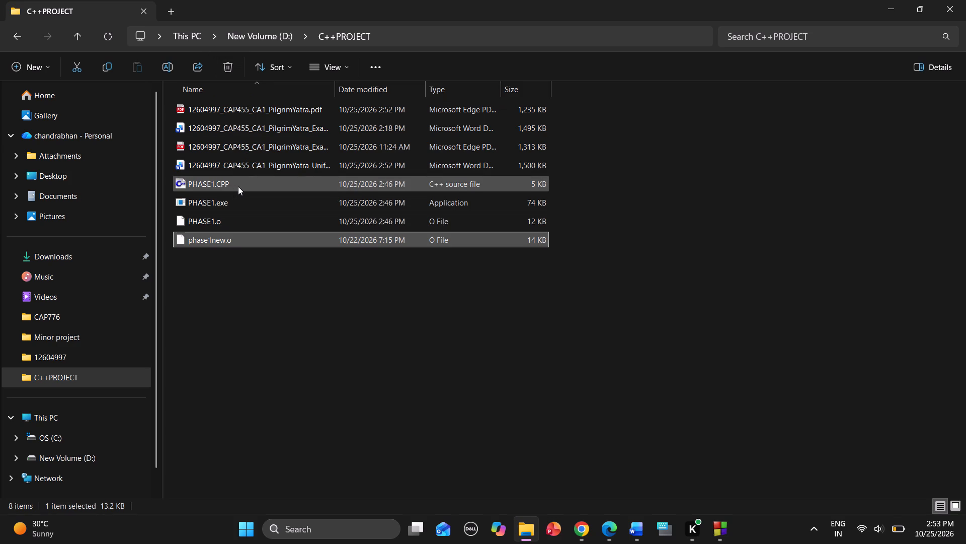
click(227, 57)
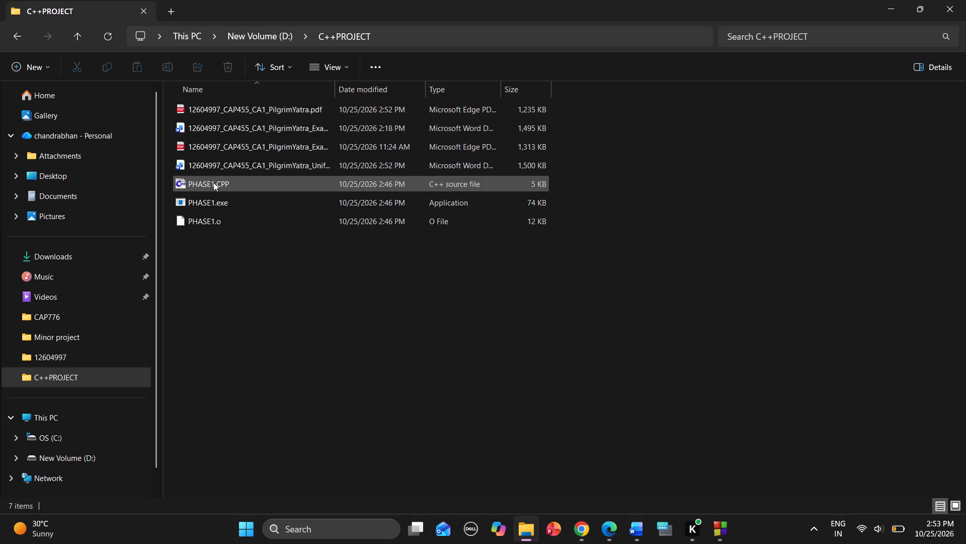
Open the PDF ending in "PilgrimYatra_Exact" to check it, and close all the open report PDFs.
double_click(247, 148)
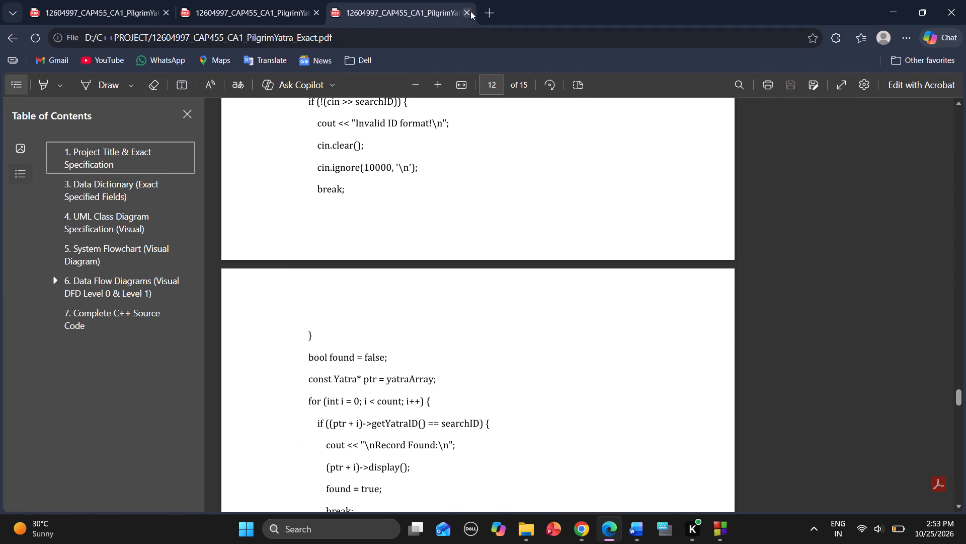
click(470, 11)
click(319, 14)
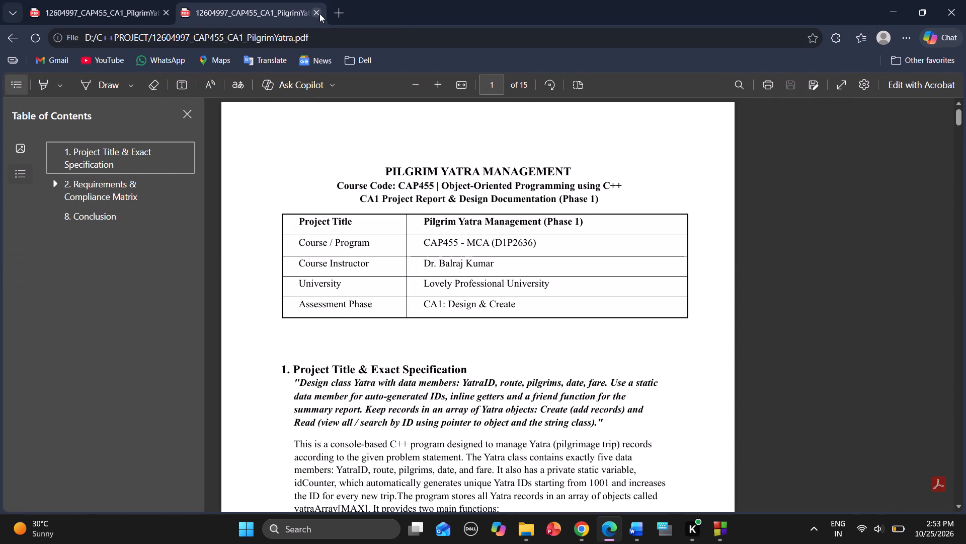
click(164, 14)
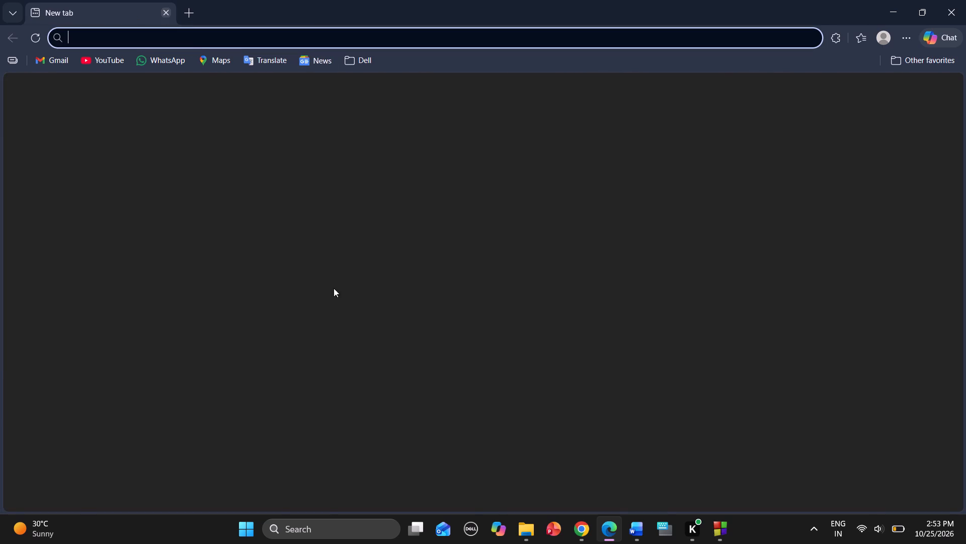
Return to File Explorer and delete the "PilgrimYatra_Exact" PDF and the older "PilgrimYatra_Exa..." Word document from the C++PROJECT folder.
click(527, 529)
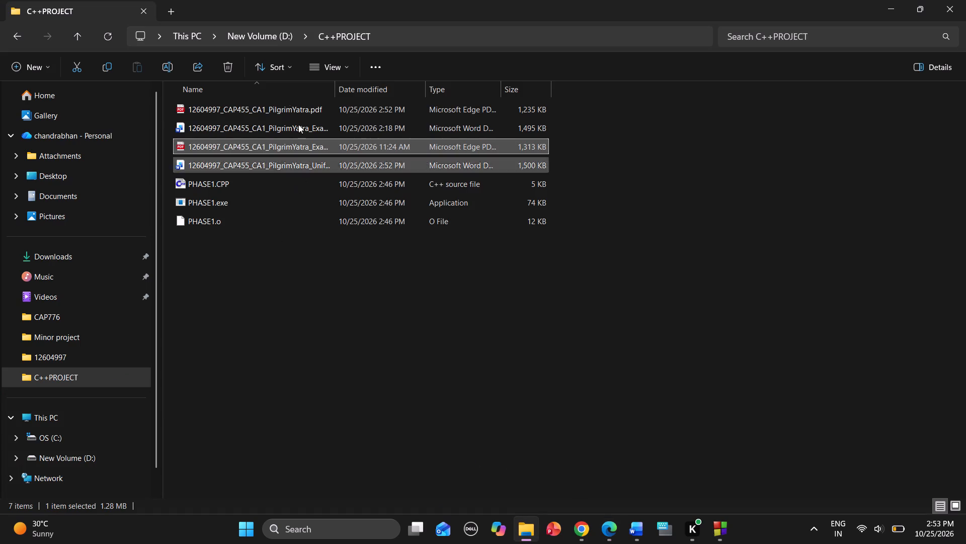
click(227, 69)
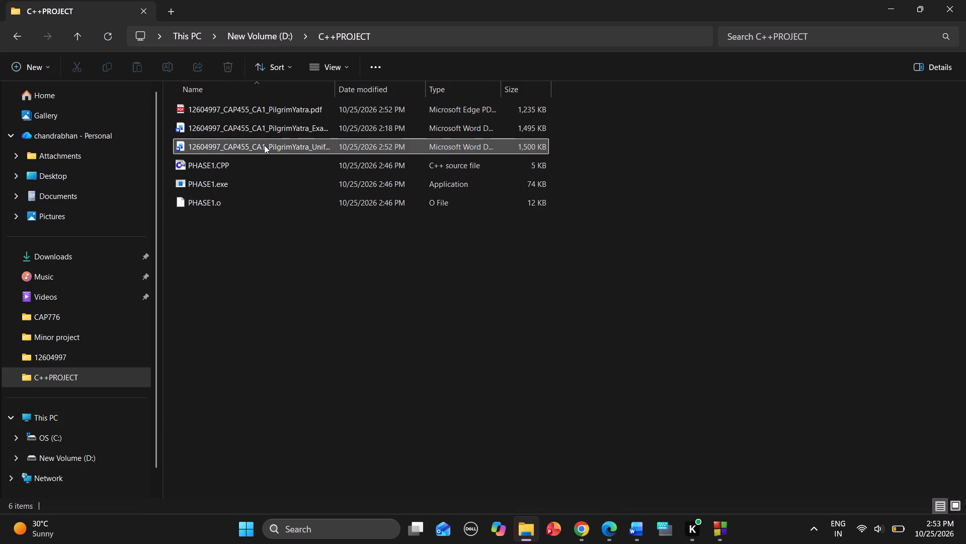
click(264, 145)
click(288, 126)
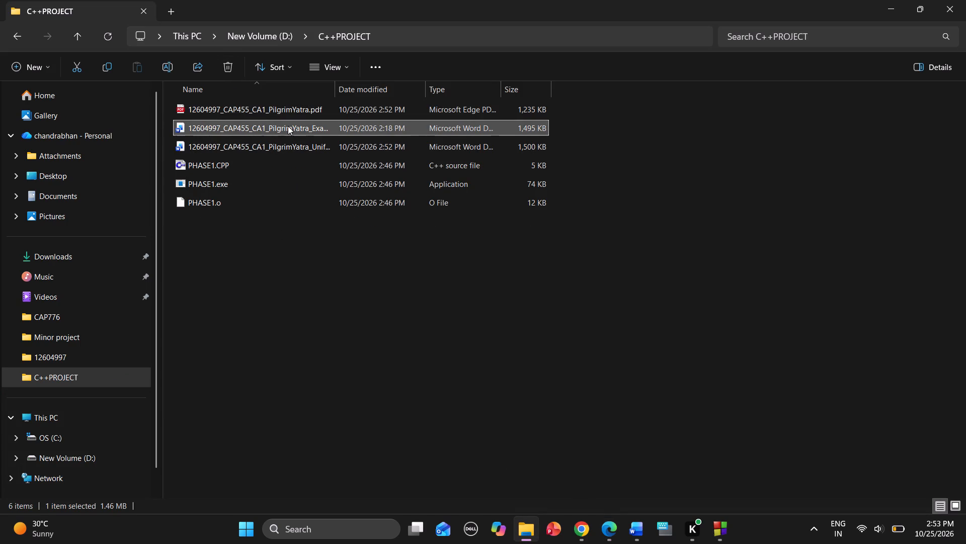
click(225, 61)
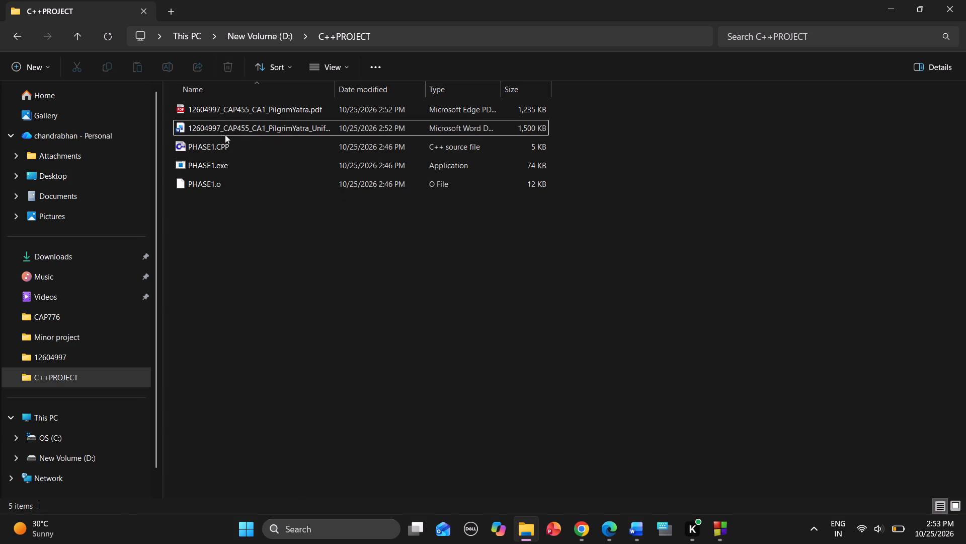
Open the "UniformBlackGridTables" Word report from the C++PROJECT folder, look through it and close it.
double_click(231, 131)
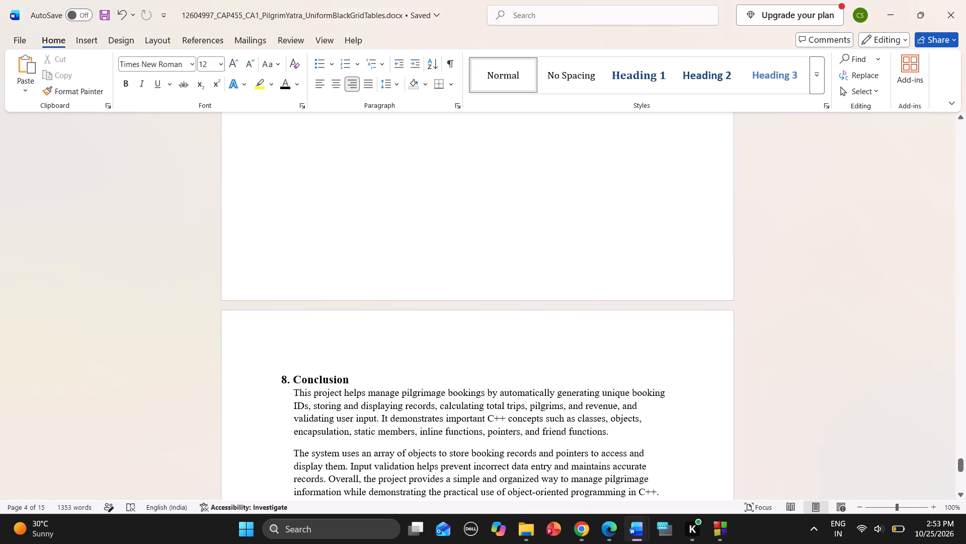
scroll(299, 191, up, 2)
scroll(299, 191, up, 20)
scroll(299, 191, up, 17)
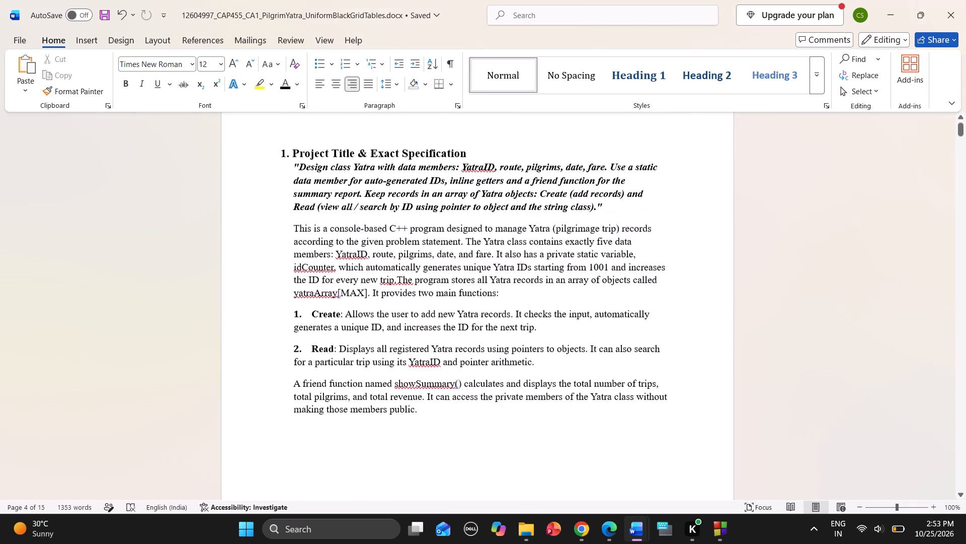
click(952, 15)
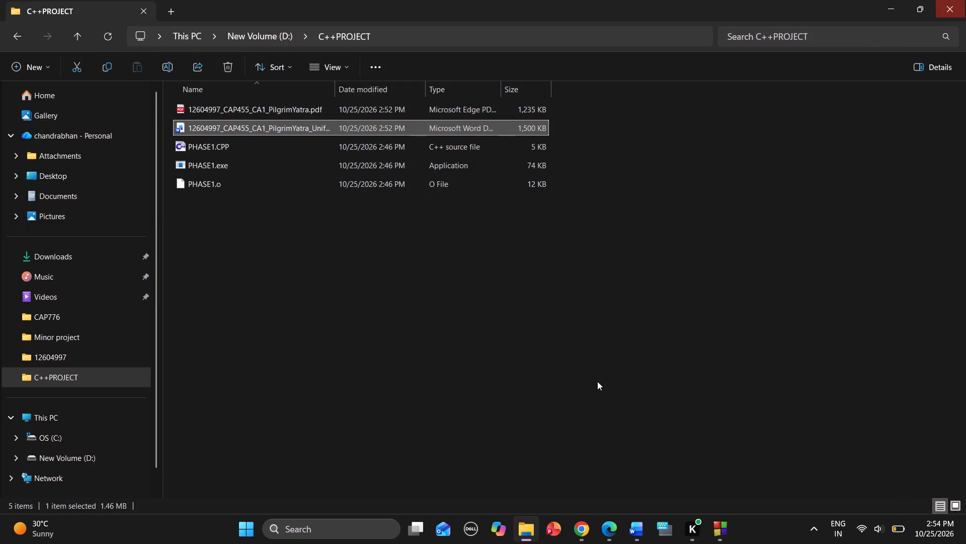
Delete all files dated today and yesterday from the Downloads folder, skipping the "PilgrimYatra_Formatted" document that is in use.
click(51, 257)
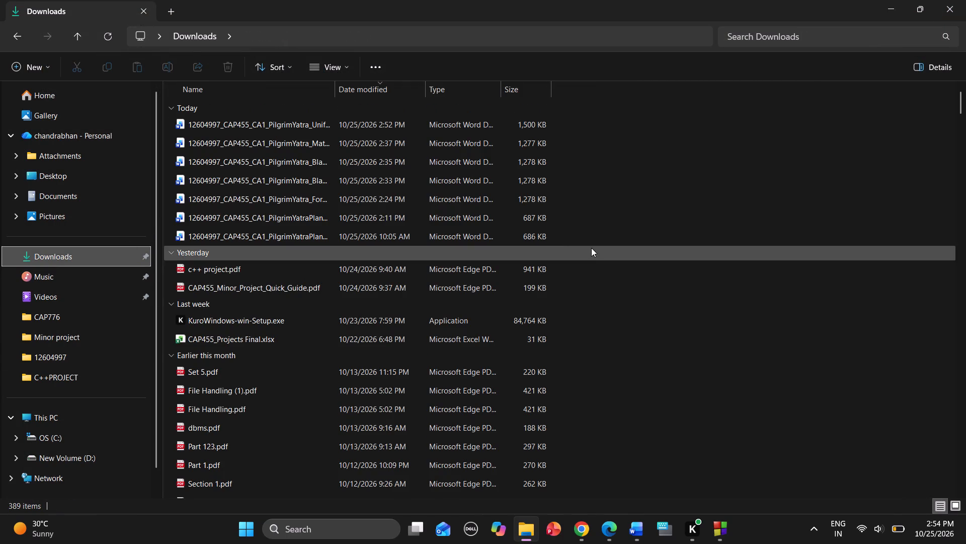
drag(609, 295, 431, 127)
click(231, 70)
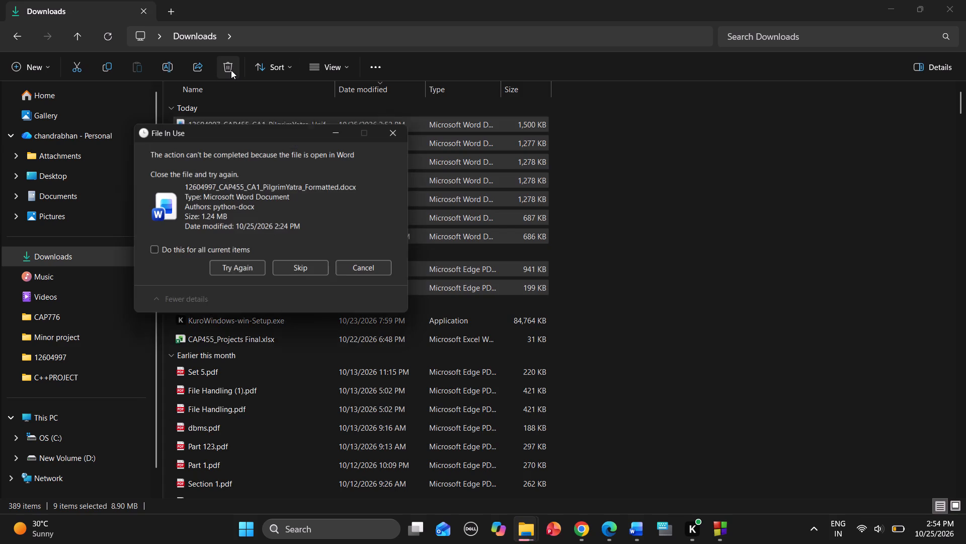
click(287, 262)
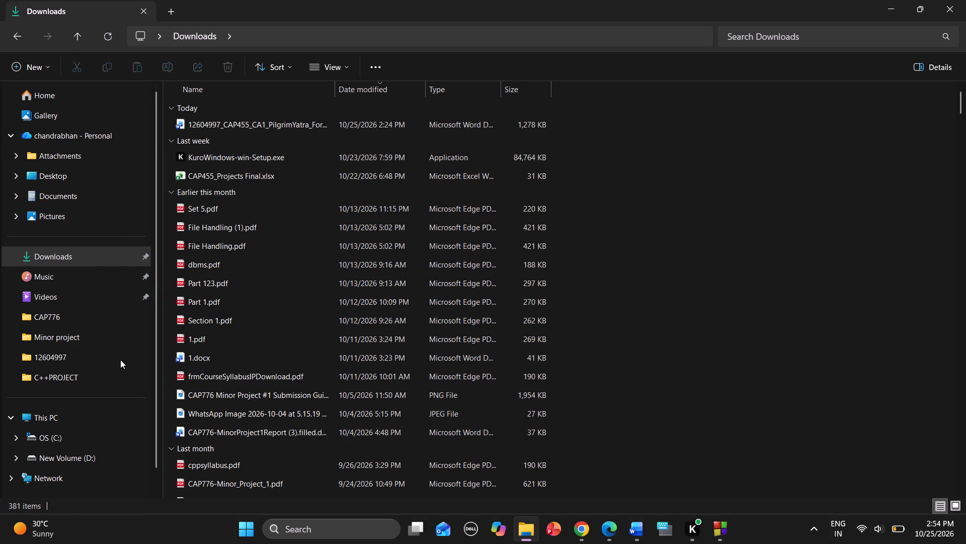
Switch to Word and close the "PilgrimYatra_Formatted" document, saving its changes to Downloads, and refresh the Downloads folder listing.
click(629, 531)
click(938, 15)
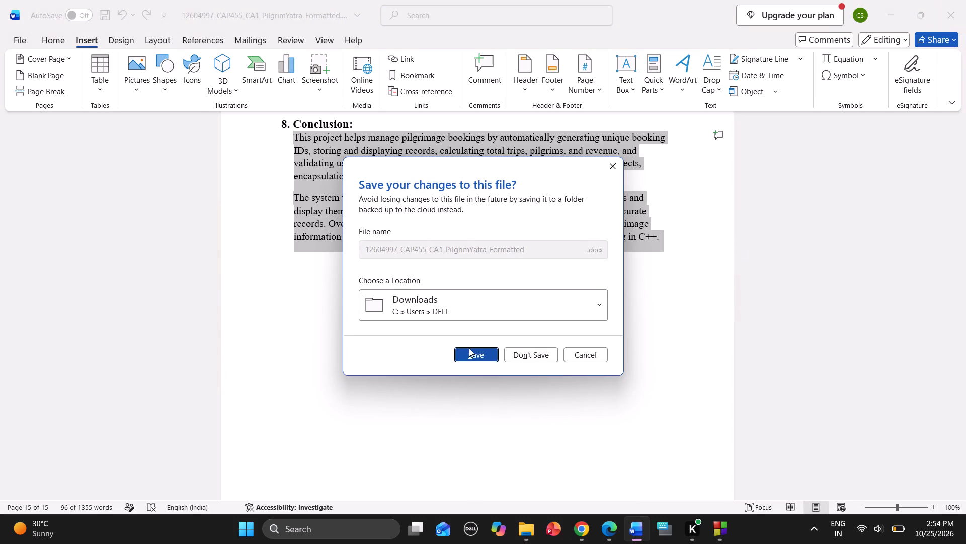
click(469, 348)
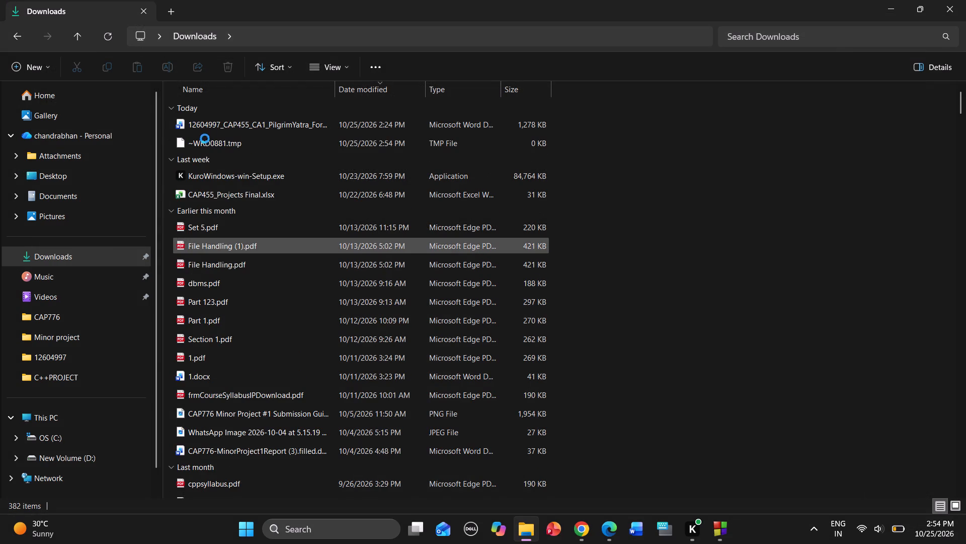
click(104, 38)
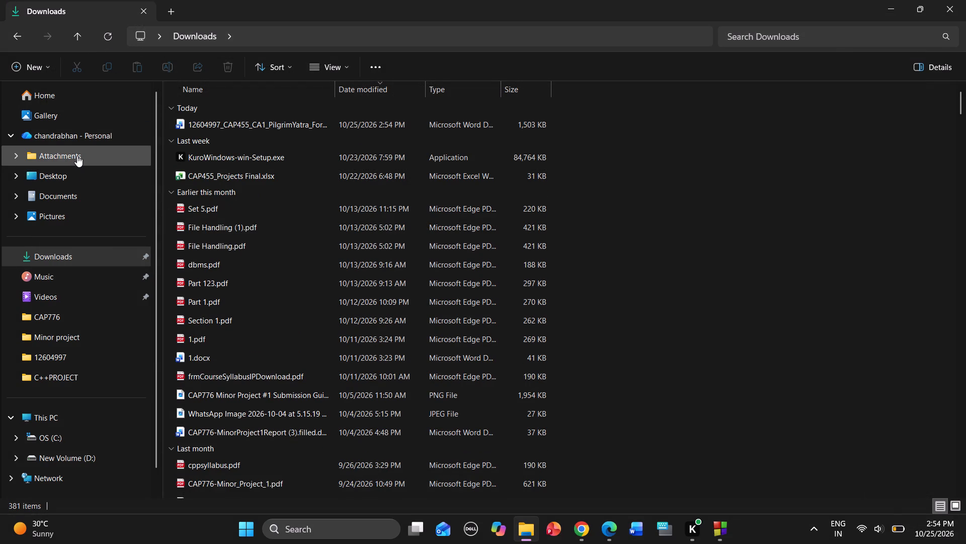
Open the PDF ending in "CAP455_CA1_PilgrimYatra" from the C++PROJECT folder and review its title table and project specification.
click(87, 382)
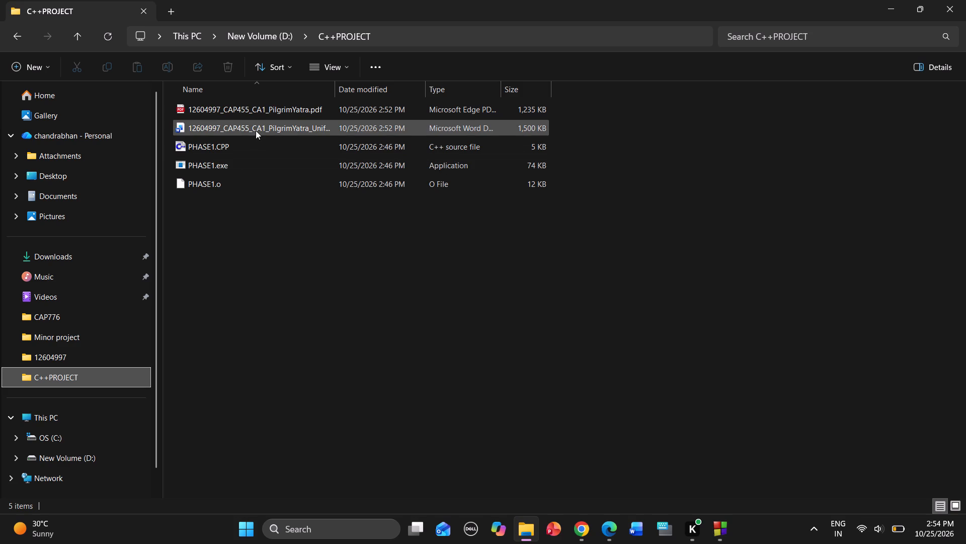
double_click(269, 110)
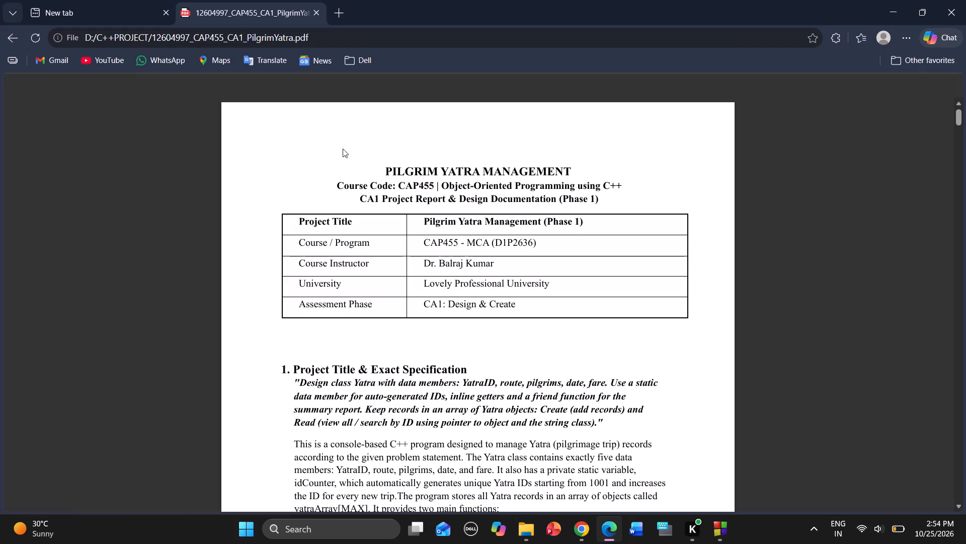
scroll(444, 182, down, 2)
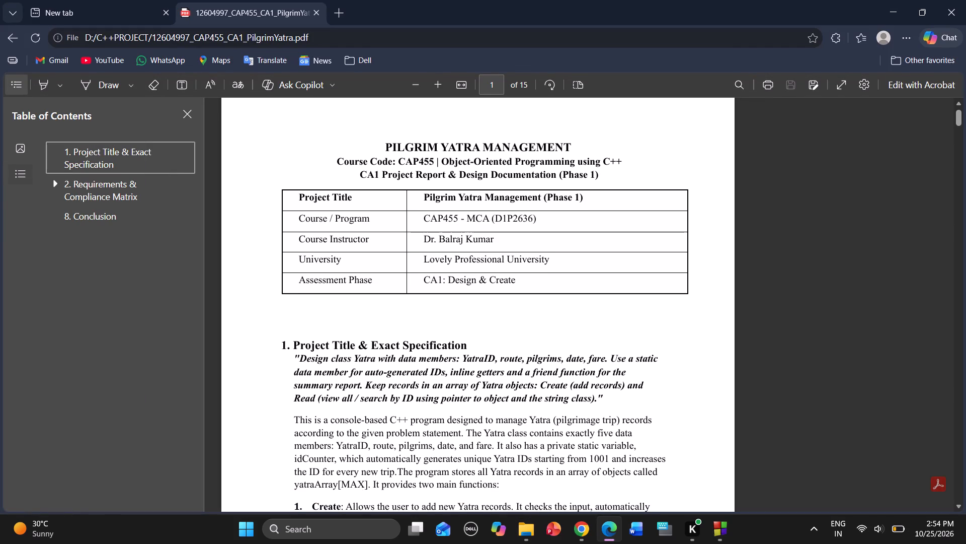
scroll(468, 249, down, 1)
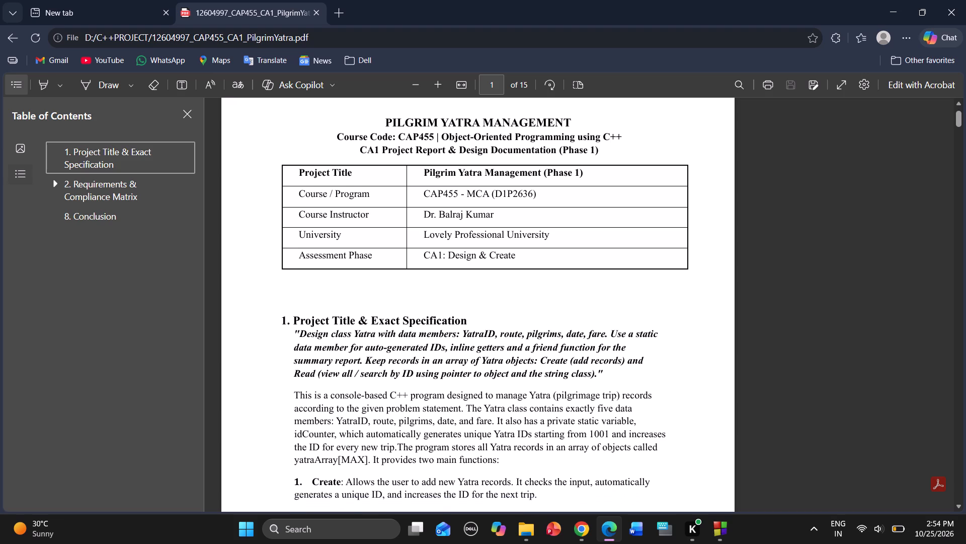
scroll(468, 249, down, 2)
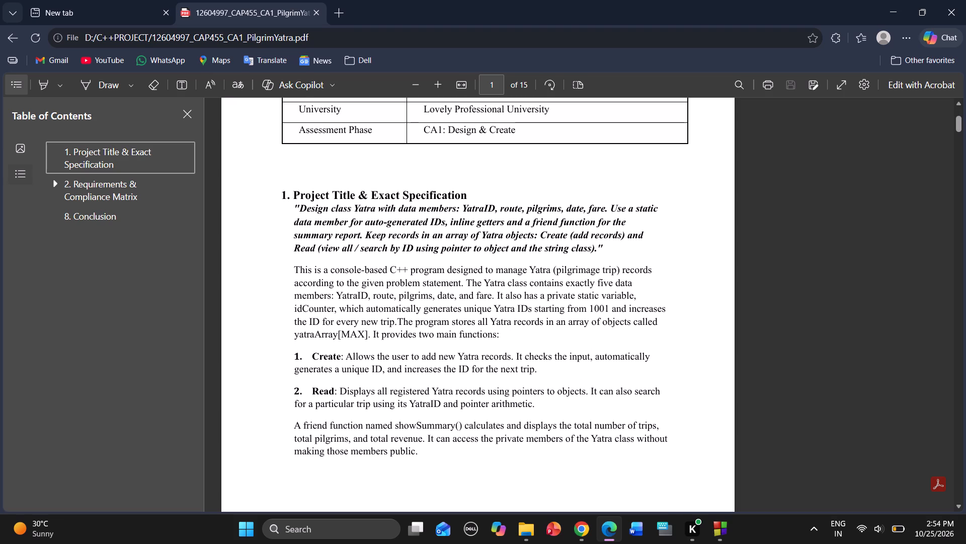
Review the rest of the PilgrimYatra PDF, from the compliance matrix through the data dictionary, diagrams, source code and output screenshots to the conclusion.
scroll(496, 240, down, 2)
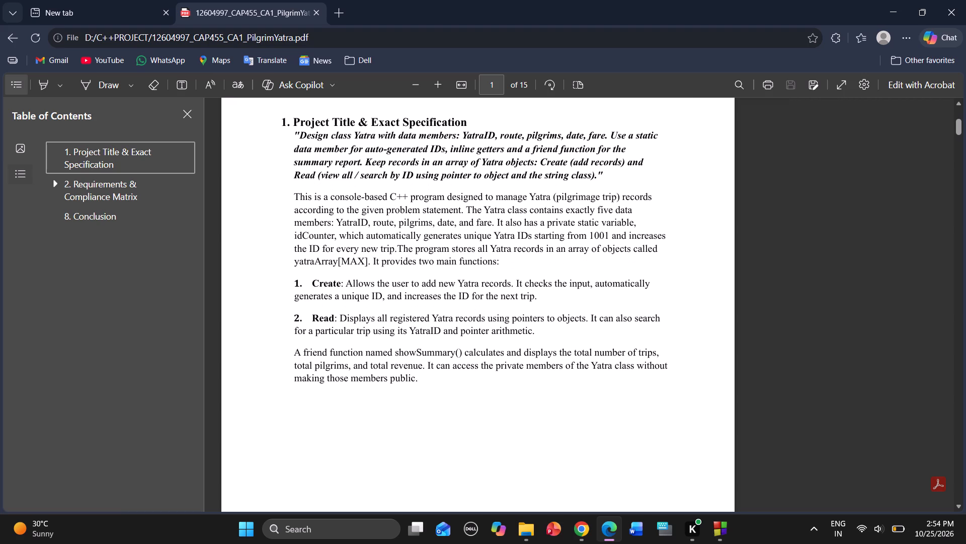
scroll(471, 219, down, 2)
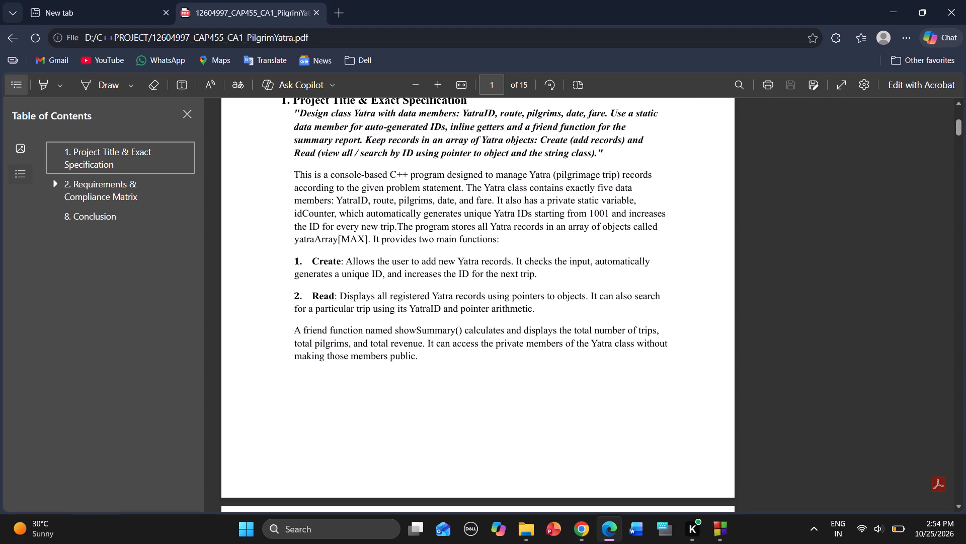
scroll(471, 219, down, 4)
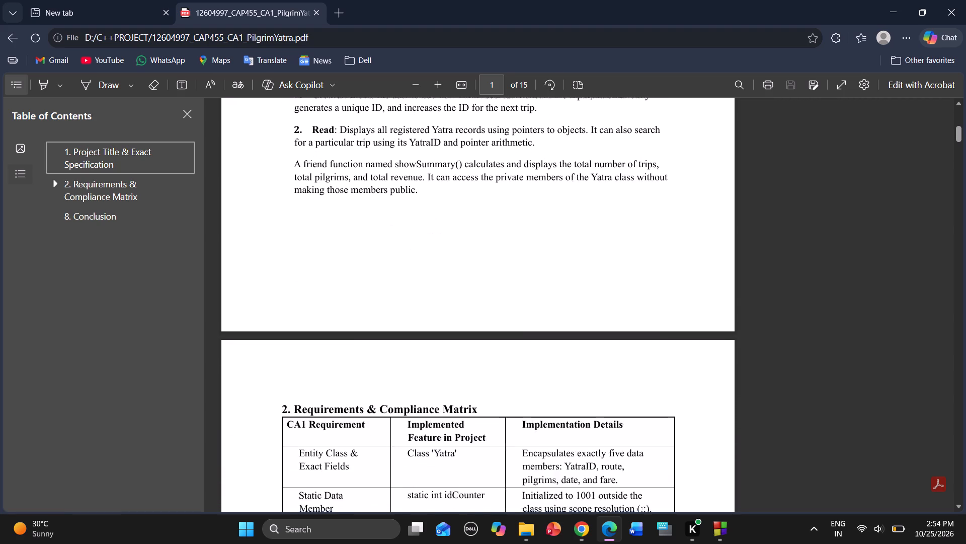
scroll(471, 219, down, 4)
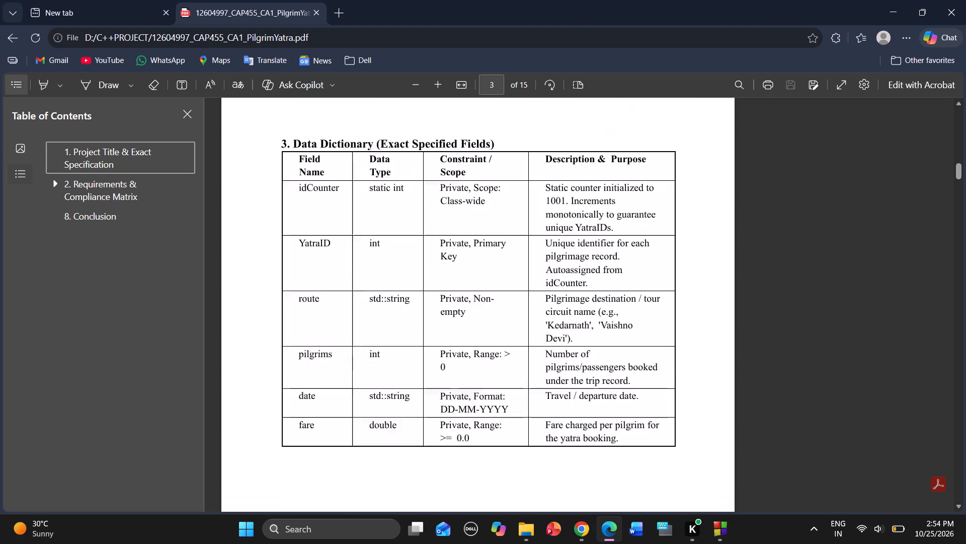
scroll(471, 219, down, 6)
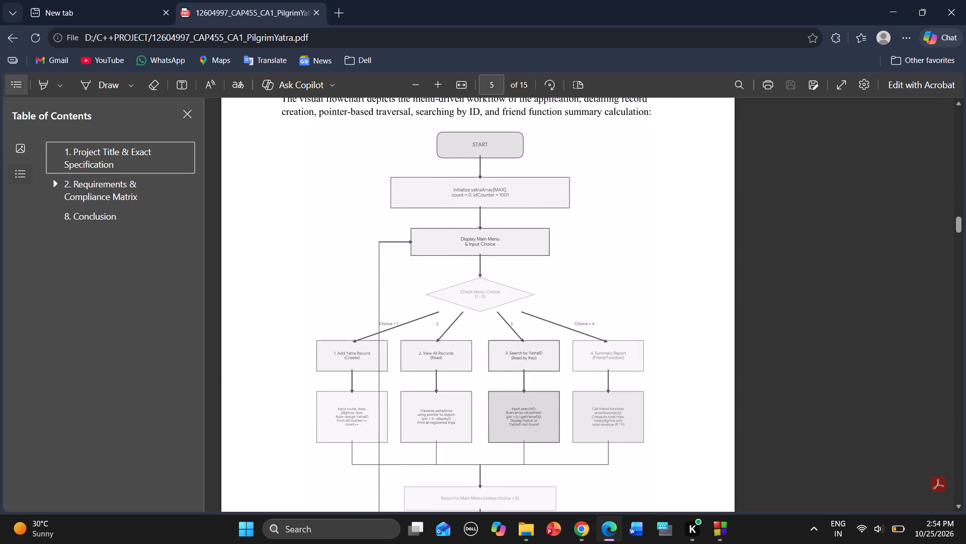
scroll(471, 219, down, 8)
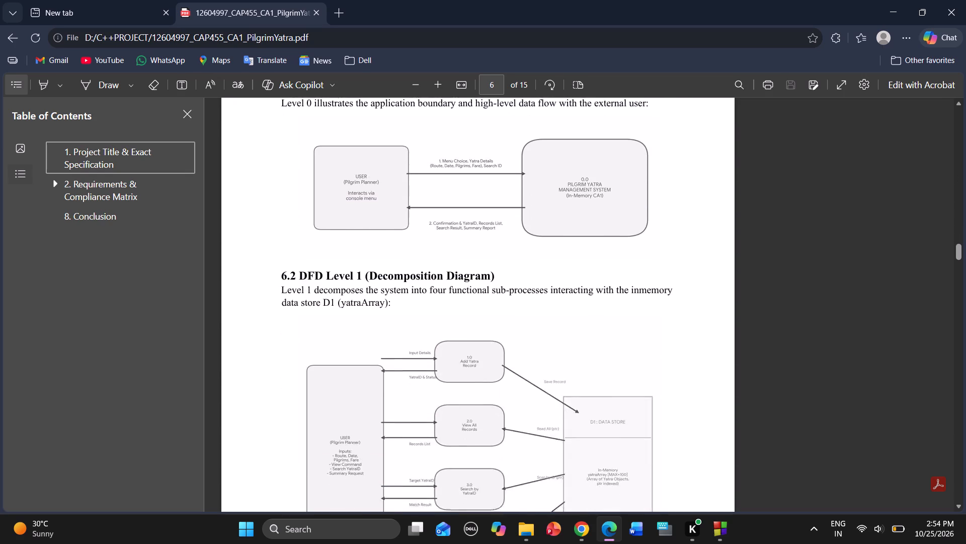
scroll(471, 219, down, 8)
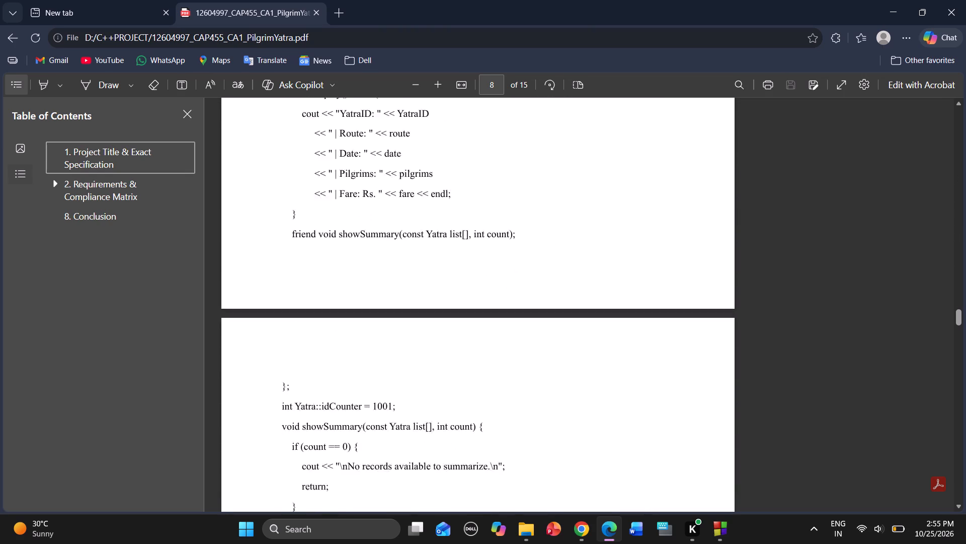
scroll(471, 219, down, 8)
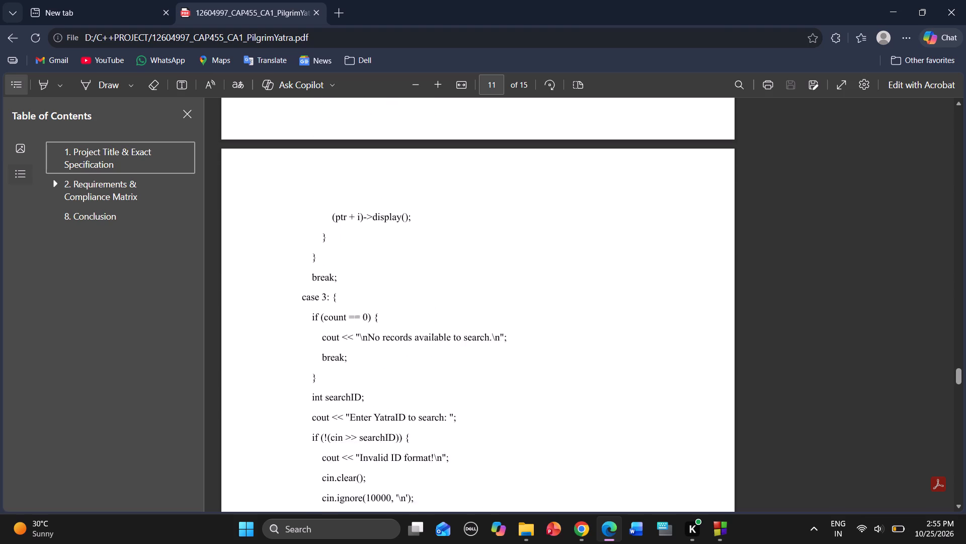
scroll(471, 219, down, 6)
scroll(471, 219, up, 2)
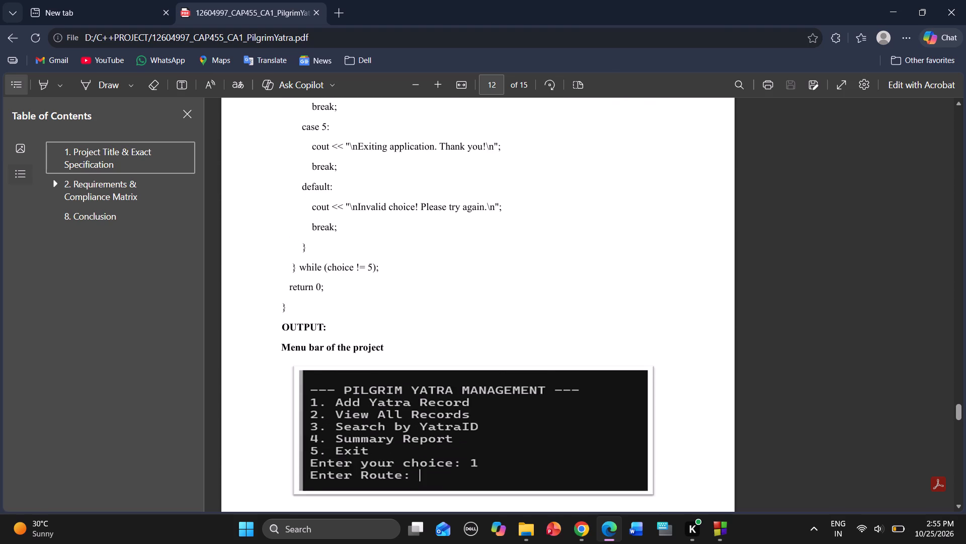
scroll(471, 219, down, 4)
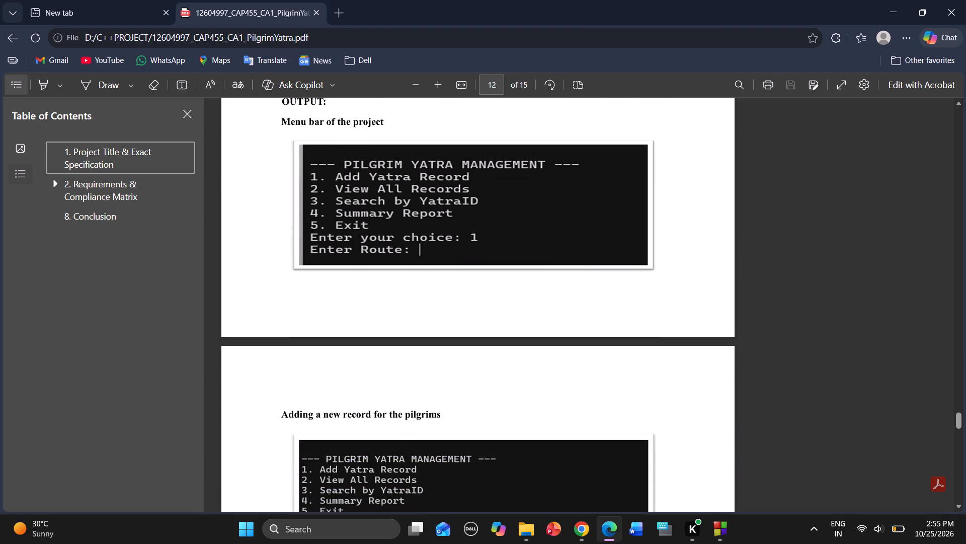
scroll(471, 219, down, 6)
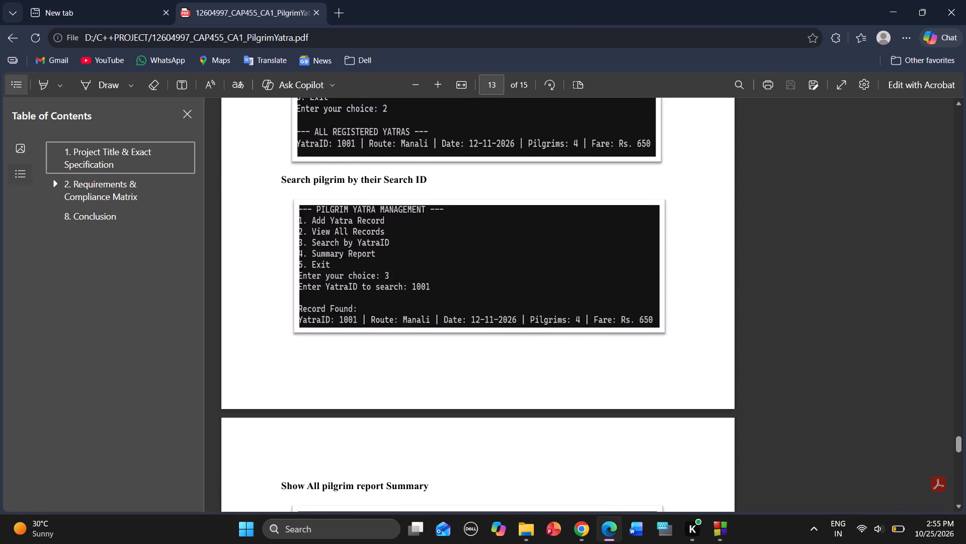
scroll(471, 219, down, 6)
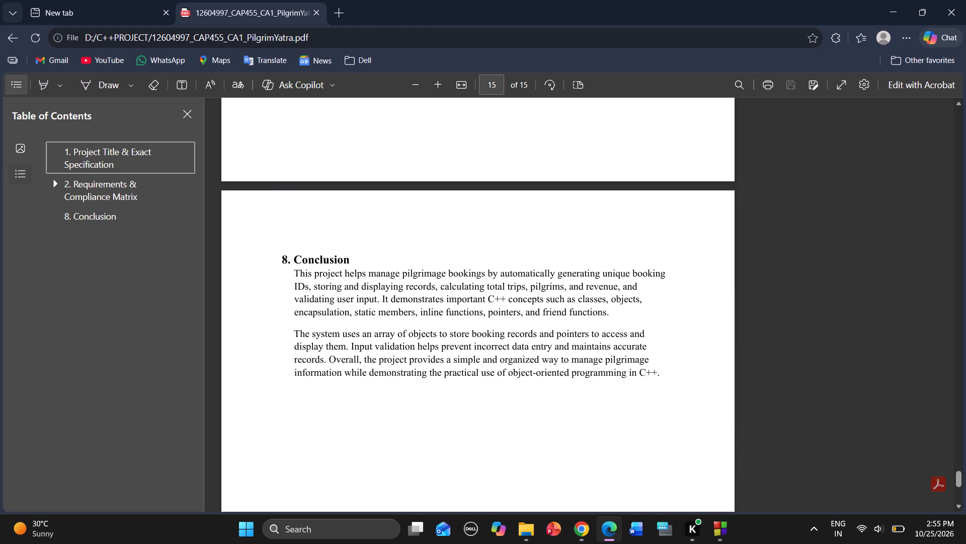
scroll(471, 219, down, 2)
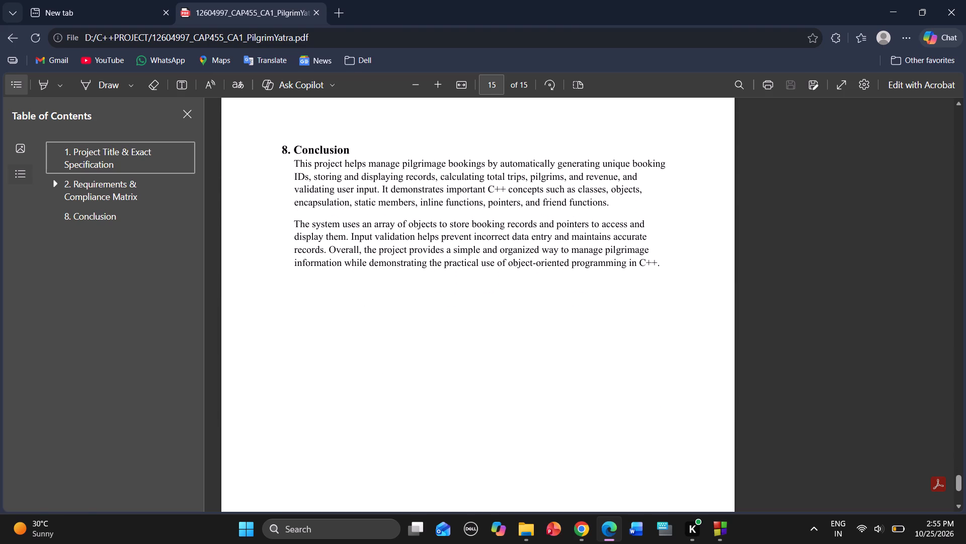
Switch to Chrome and open WhatsApp Web from the bookmarks in a new tab.
click(527, 535)
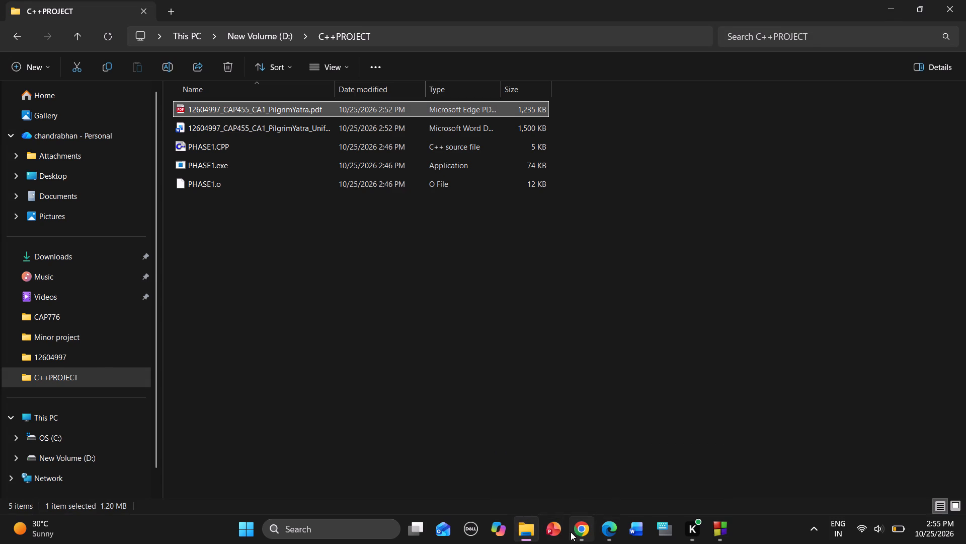
click(571, 532)
click(186, 10)
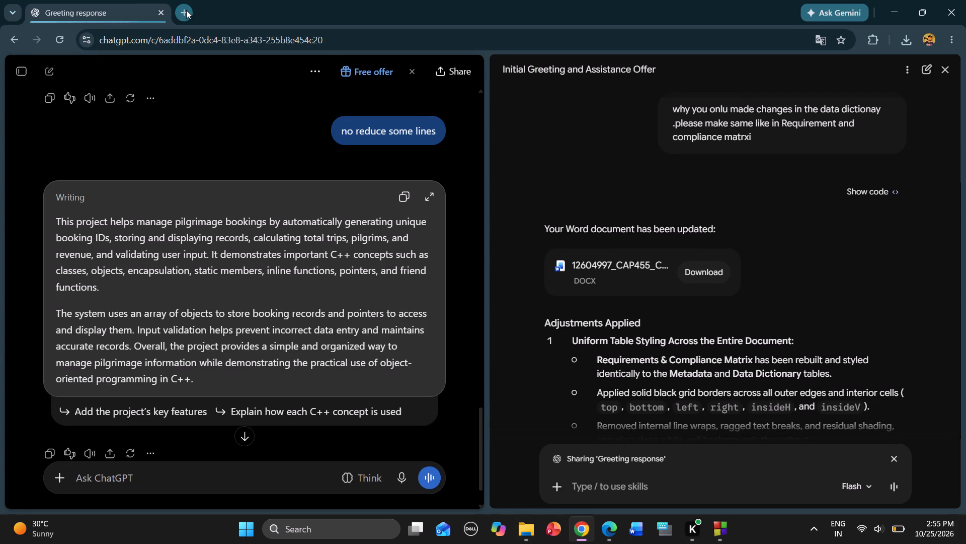
click(146, 71)
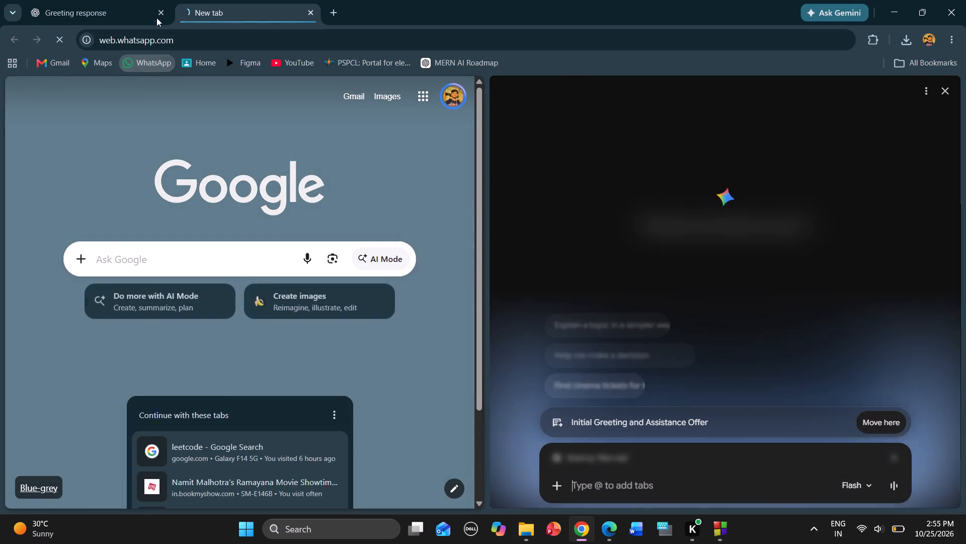